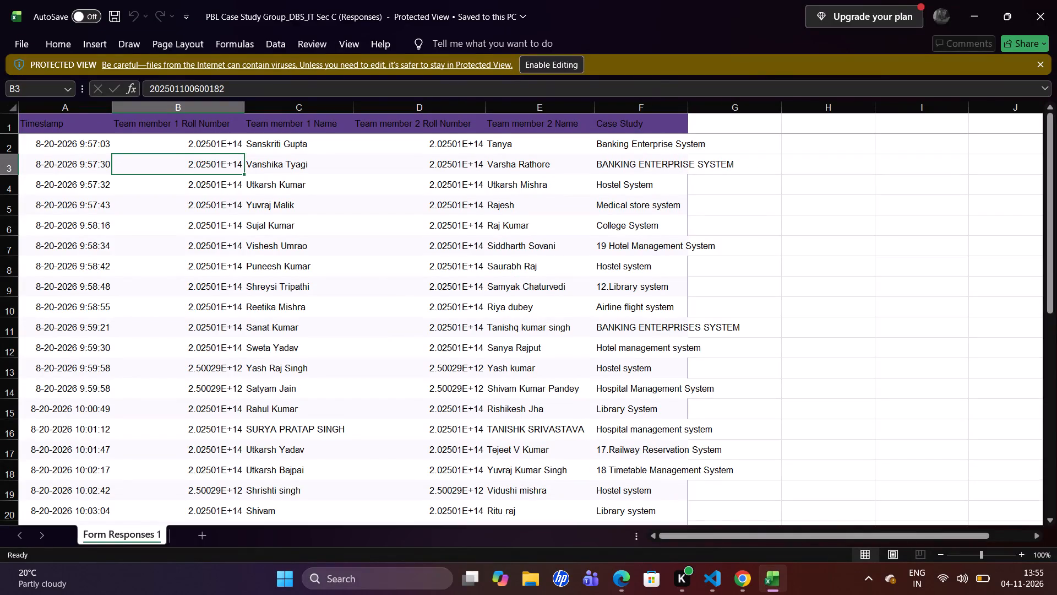
Copy the row 23 response, from its timestamp through the Banking enterprises system case study, including the adjacent column G cell.
scroll(307, 267, up, 1)
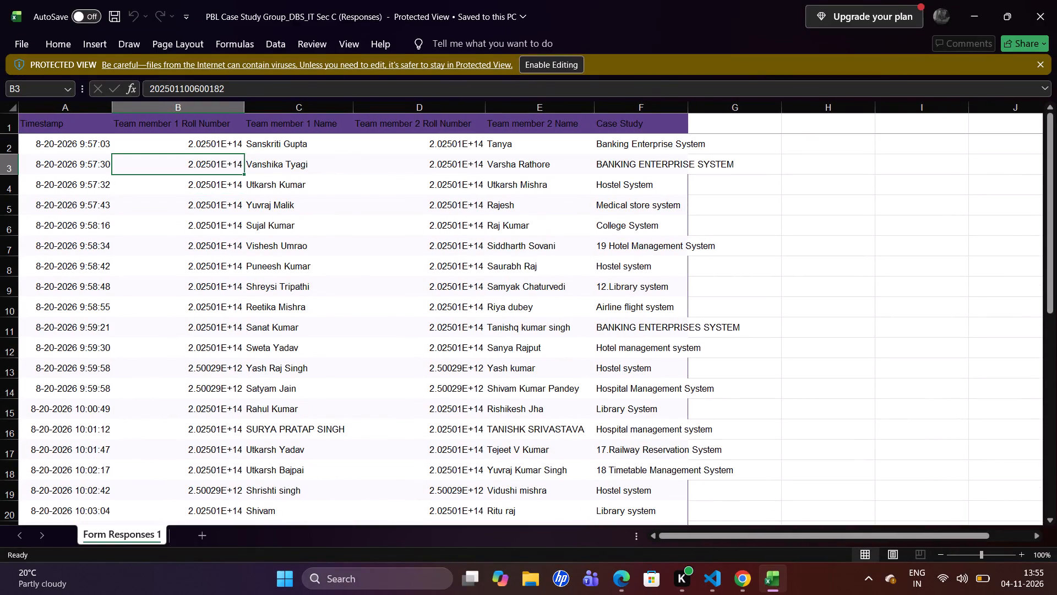
scroll(532, 301, up, 1)
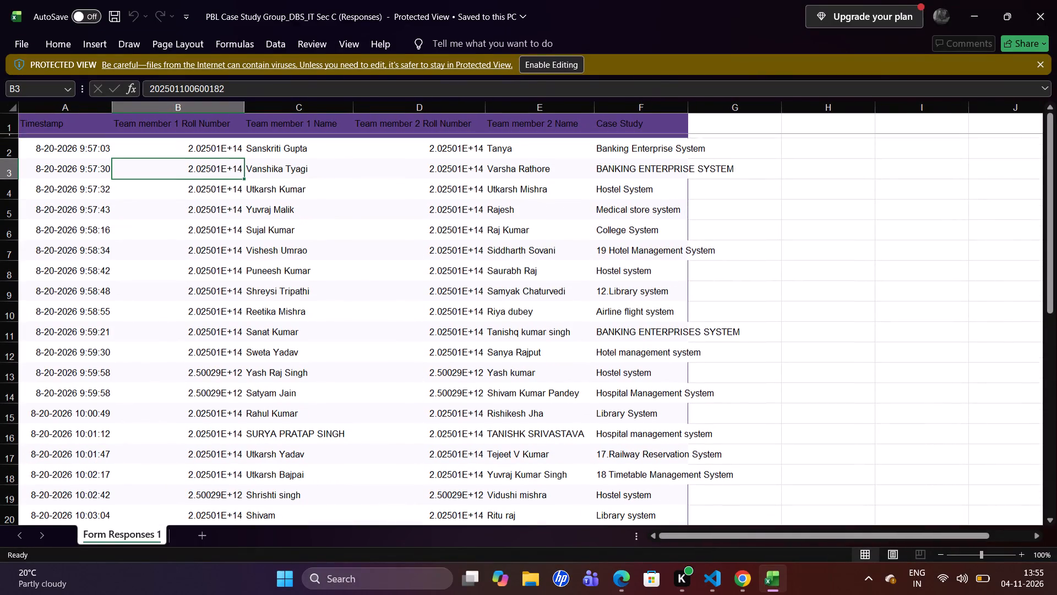
scroll(532, 301, up, 1)
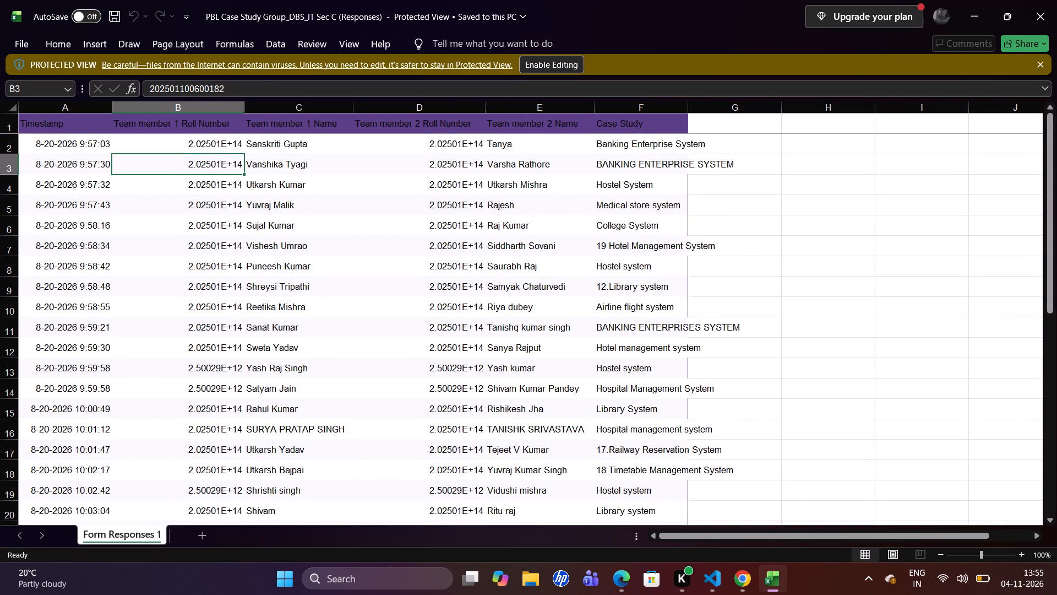
scroll(314, 272, down, 3)
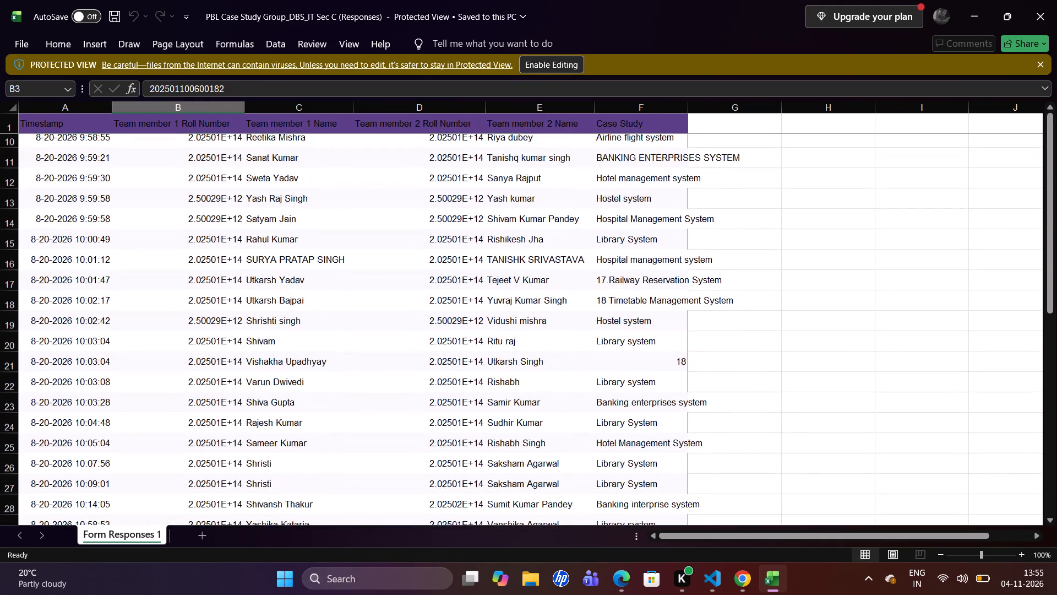
scroll(314, 272, down, 1)
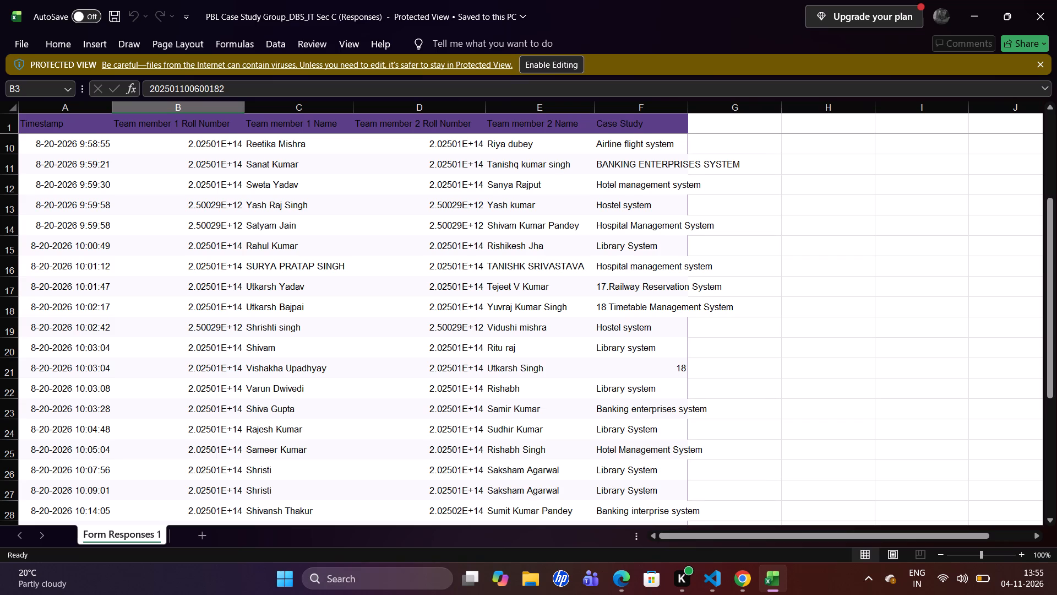
drag(714, 400, 711, 400)
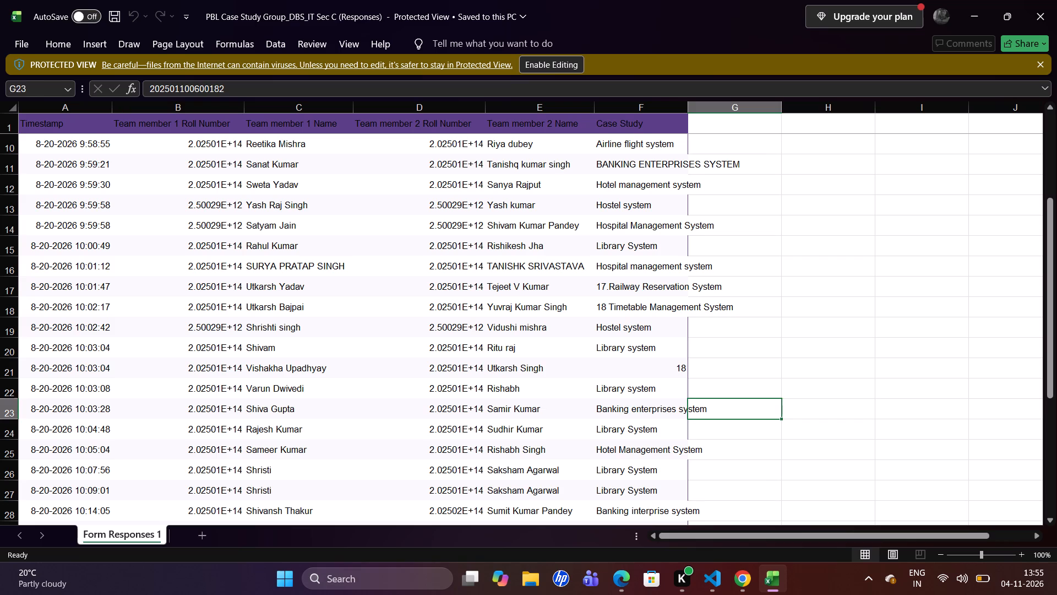
drag(711, 400, 11, 419)
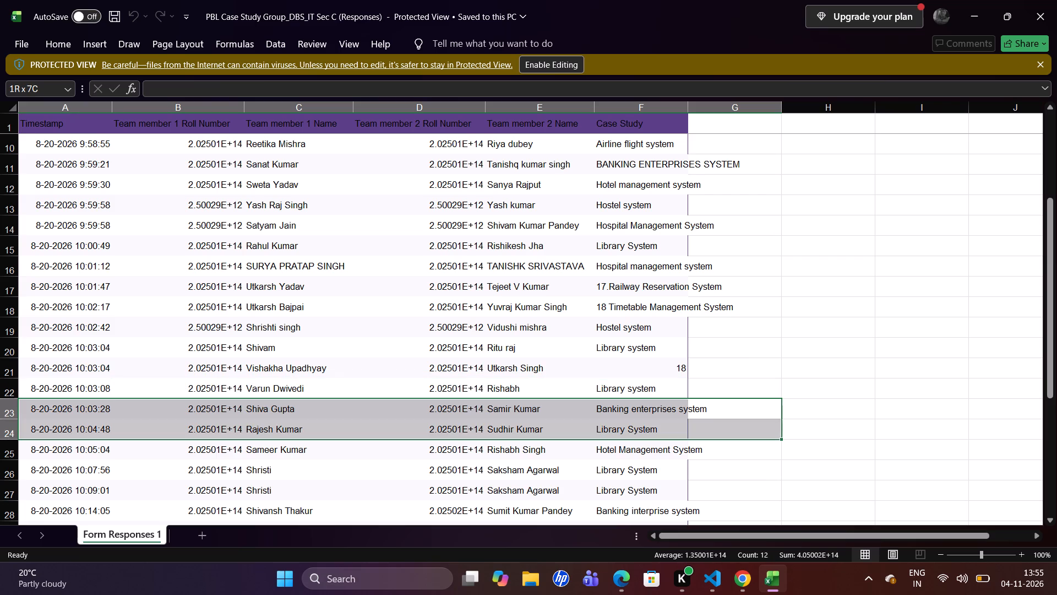
drag(11, 419, 6, 407)
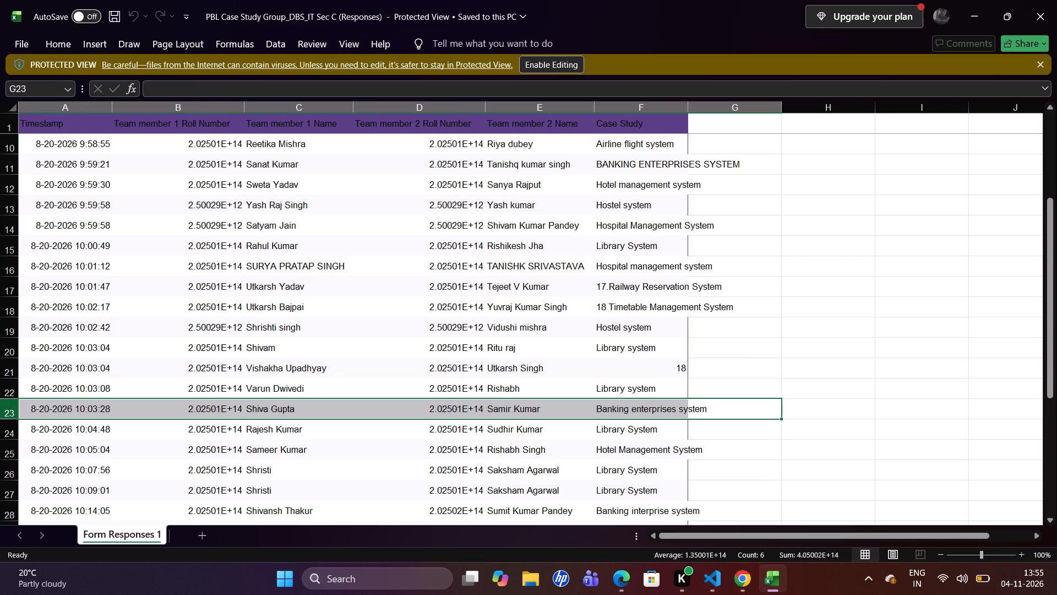
key(ctrl+c)
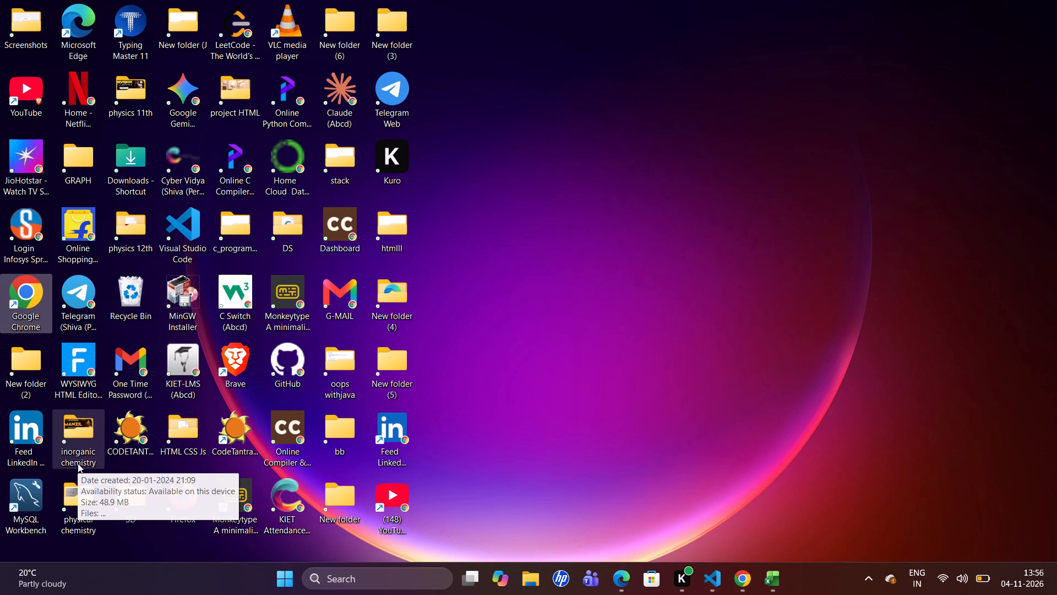
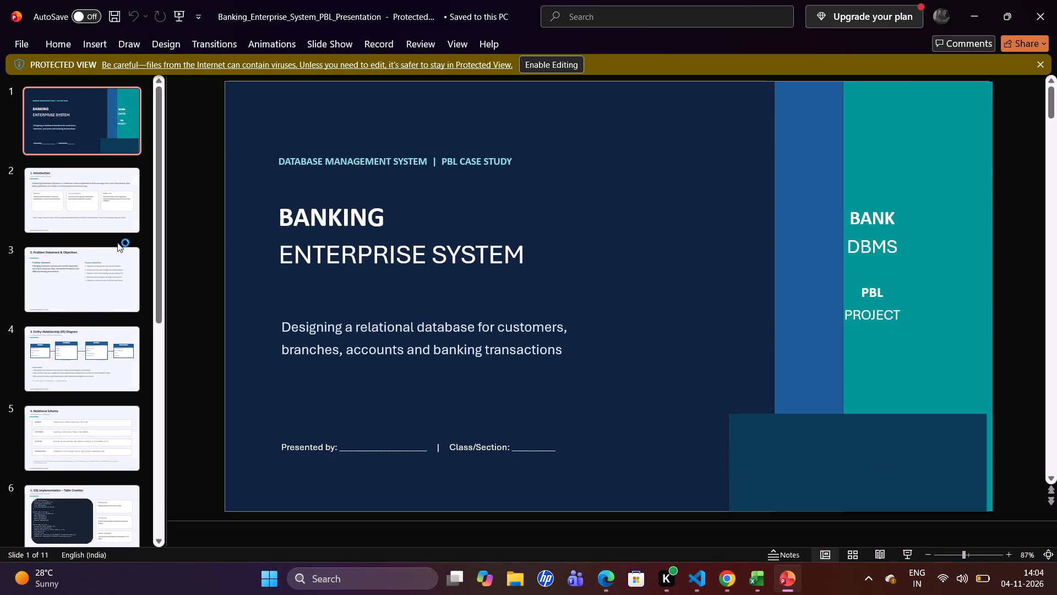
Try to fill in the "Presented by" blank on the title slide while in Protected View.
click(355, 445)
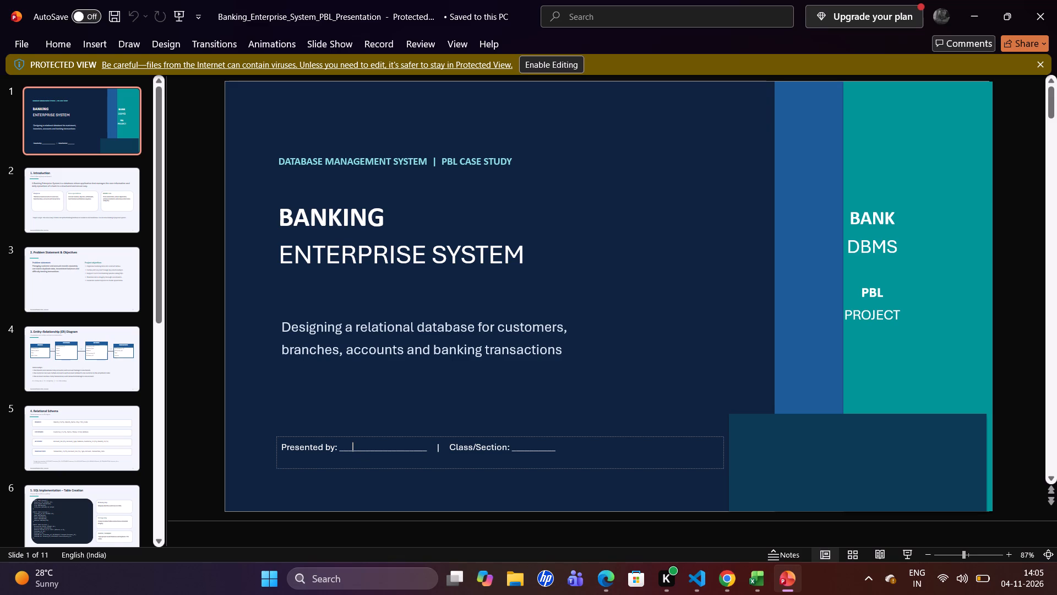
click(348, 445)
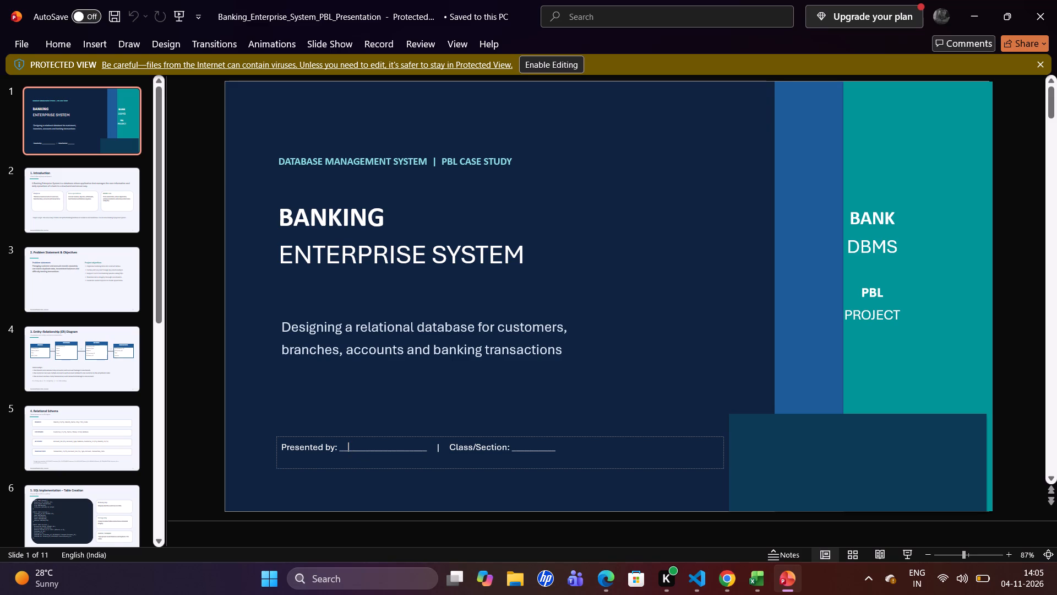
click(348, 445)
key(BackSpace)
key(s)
Review the introduction, problem statement, ER diagram and relational schema slides.
click(67, 192)
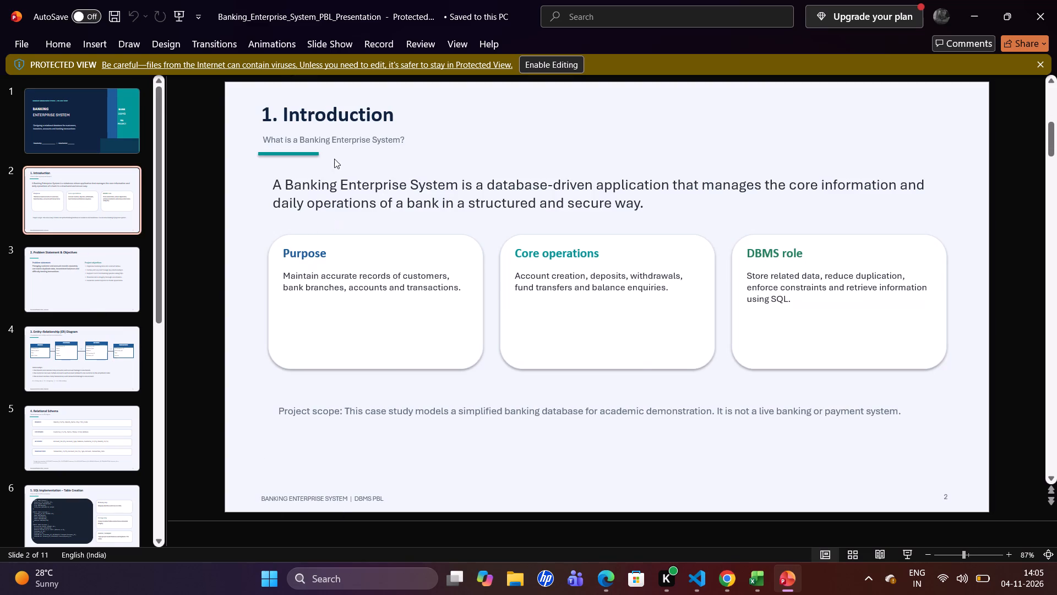
click(63, 301)
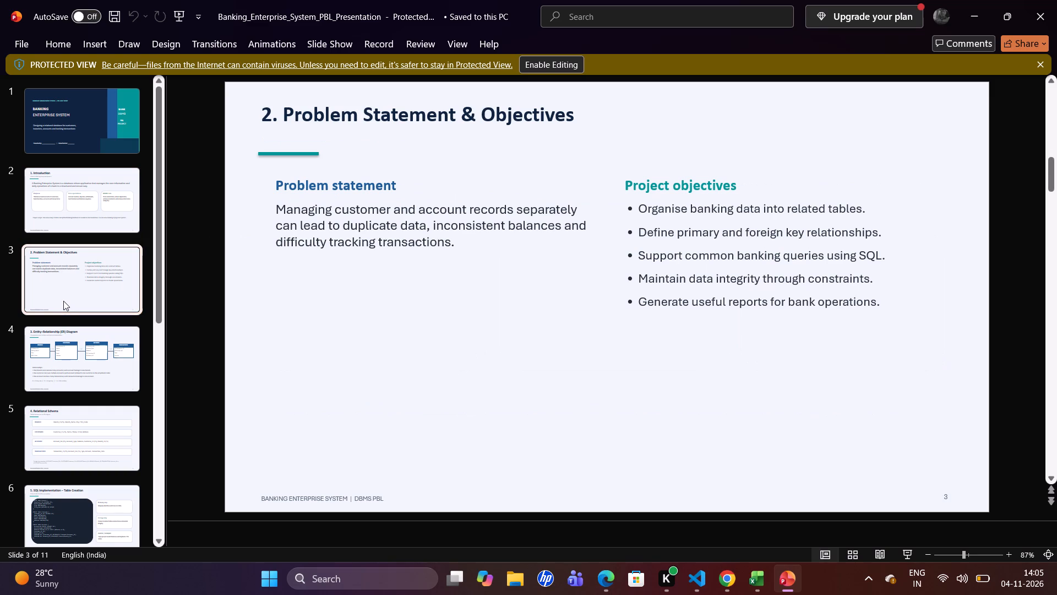
click(88, 379)
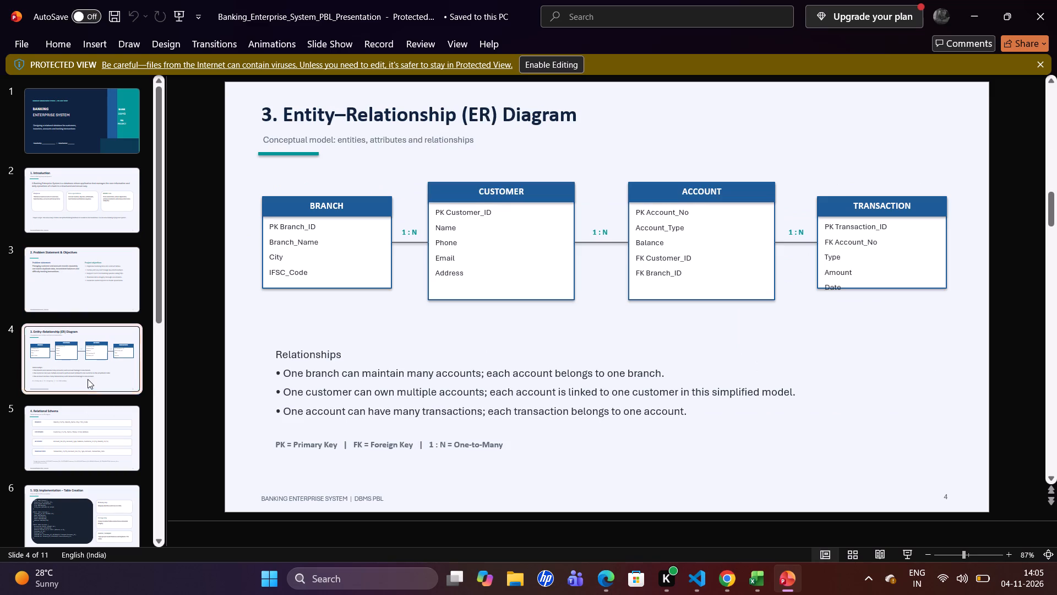
scroll(464, 367, down, 1)
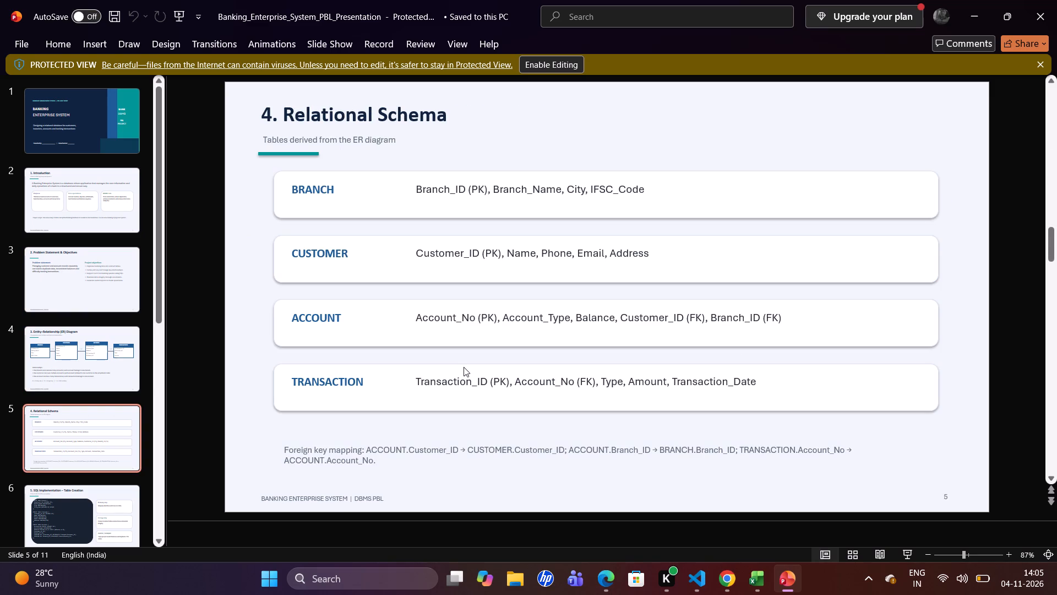
scroll(464, 367, down, 1)
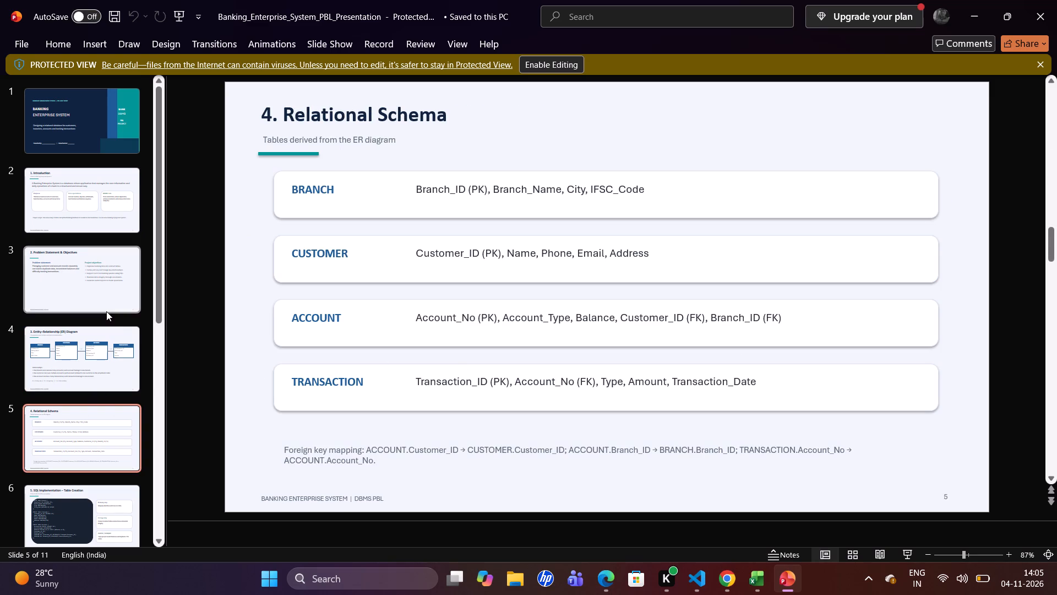
scroll(106, 311, down, 7)
scroll(106, 311, up, 6)
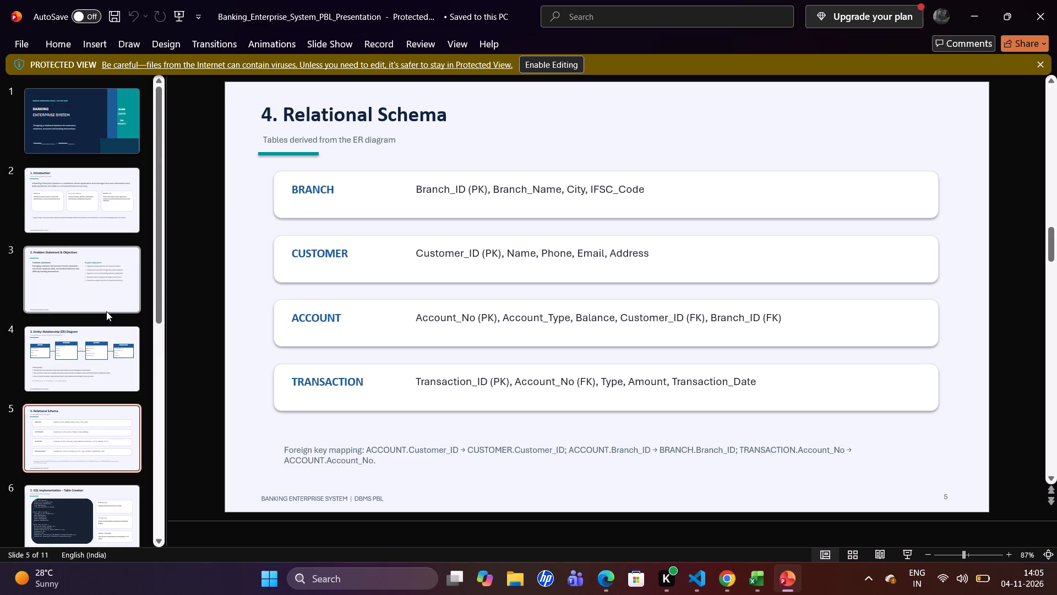
Return to the title slide and enable editing of the downloaded presentation.
click(117, 132)
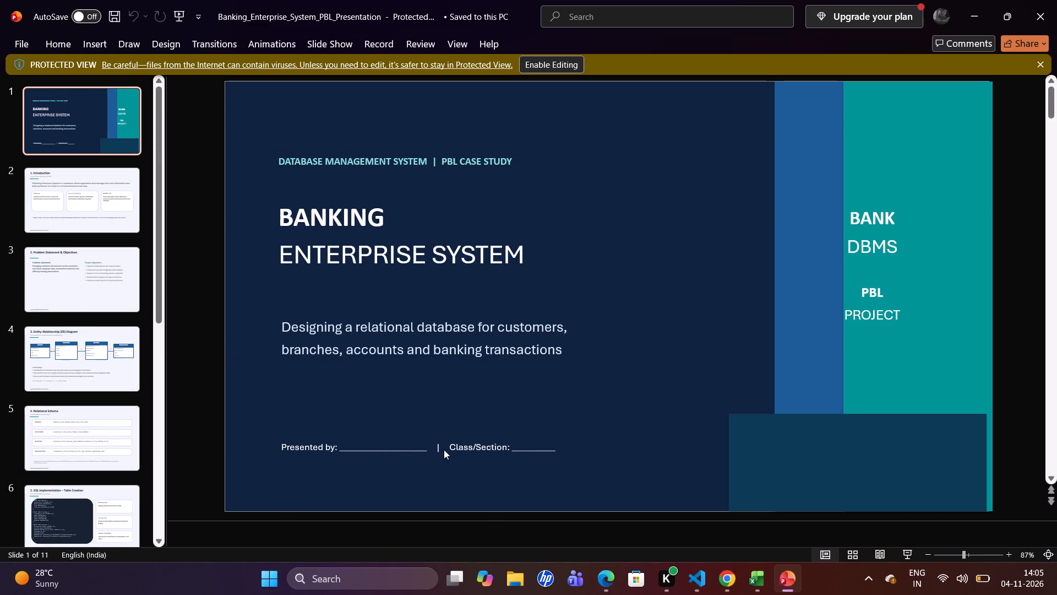
click(365, 434)
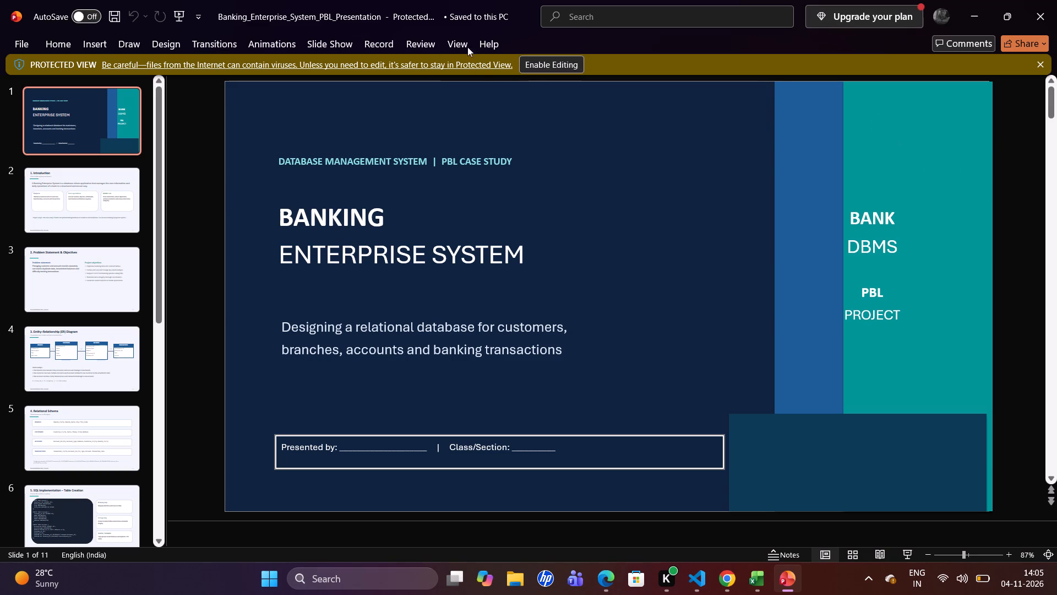
click(537, 70)
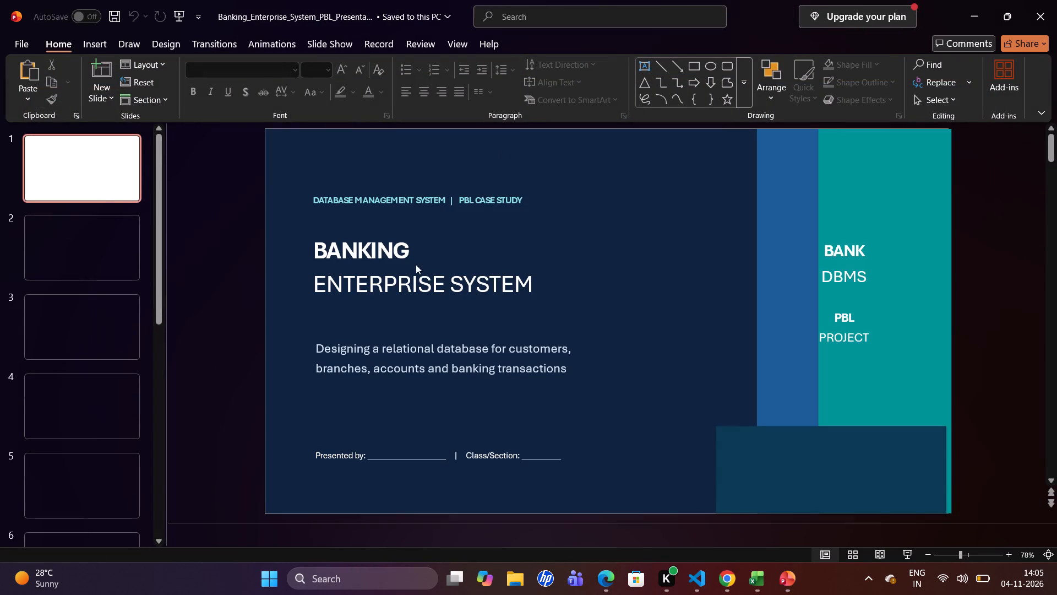
Enter the presenter's name in capitals in the "Presented by" blank, with extra spacing between first name and surname.
click(393, 451)
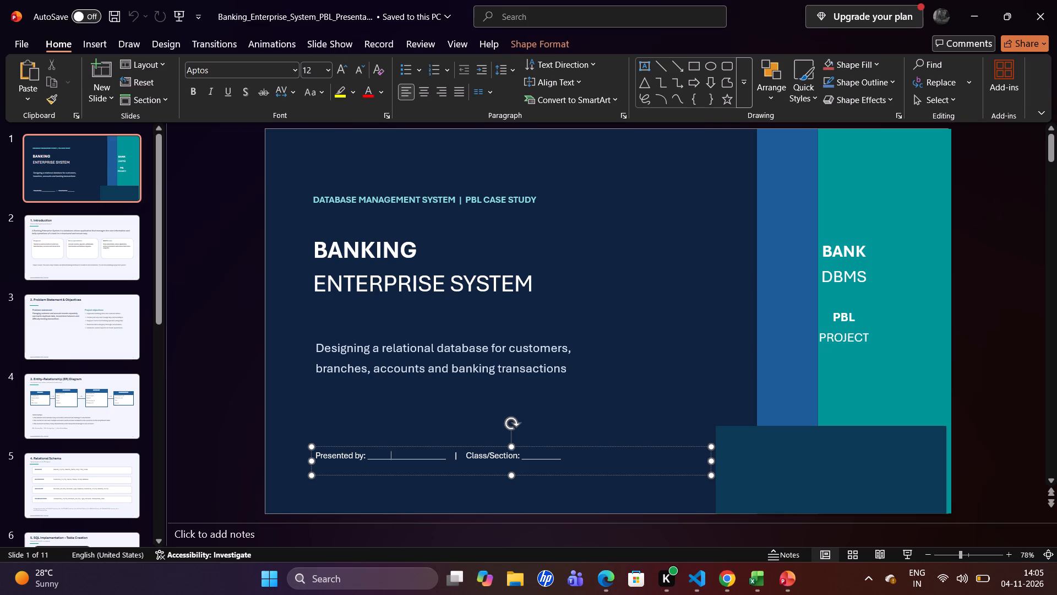
key(Left)
key(Left)
key(Left)
key(Left)
key(Left)
key(s)
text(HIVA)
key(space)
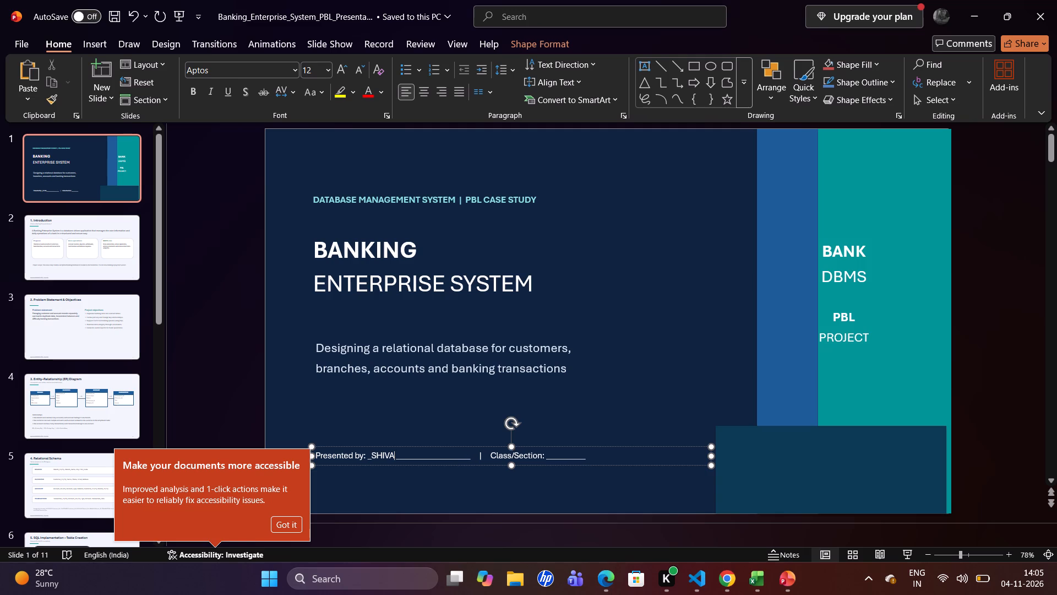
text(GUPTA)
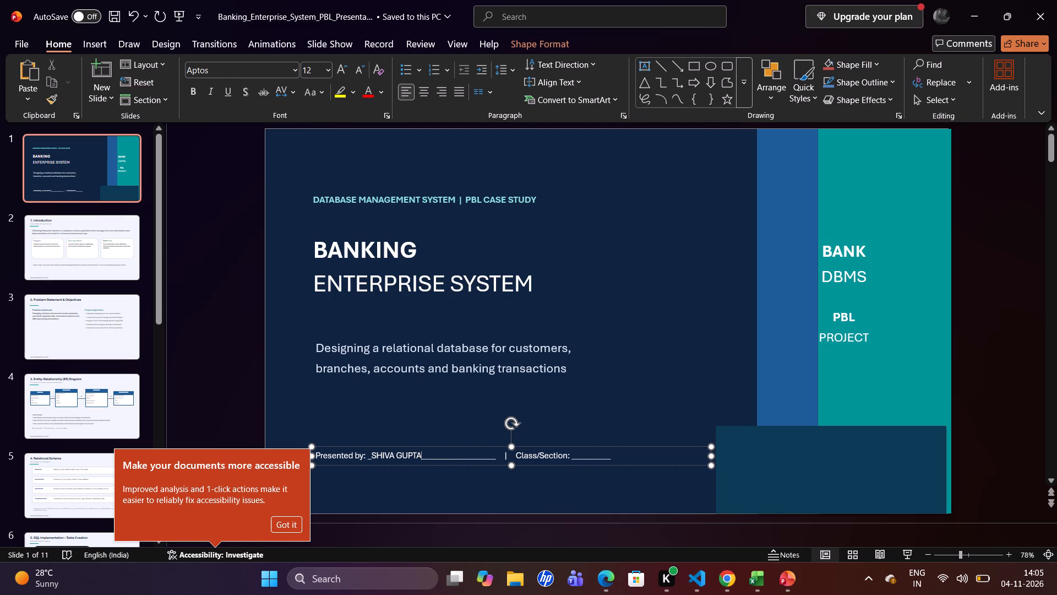
click(392, 455)
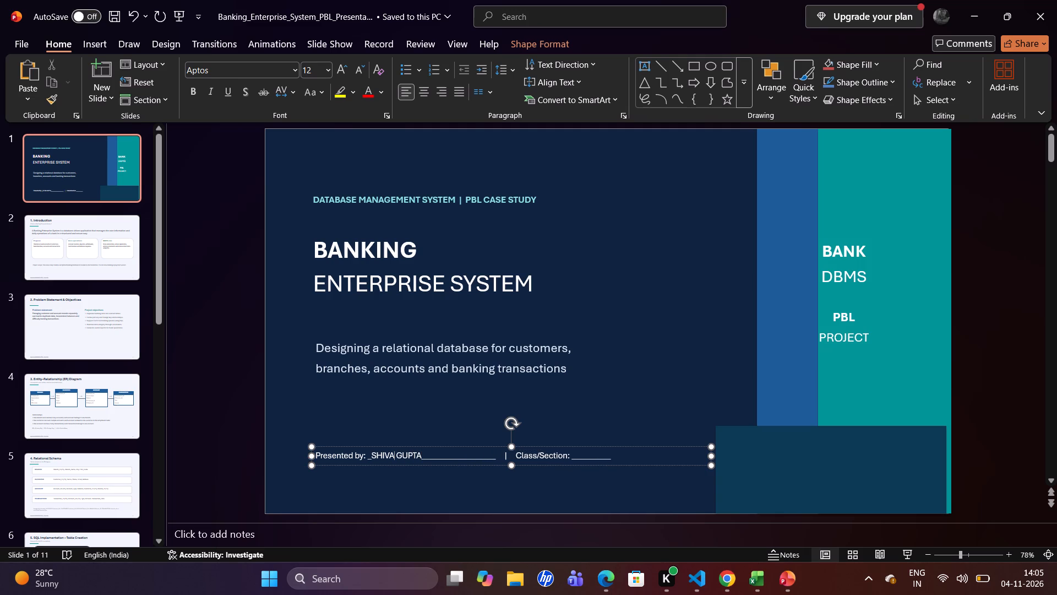
click(396, 456)
key(space)
key(space)
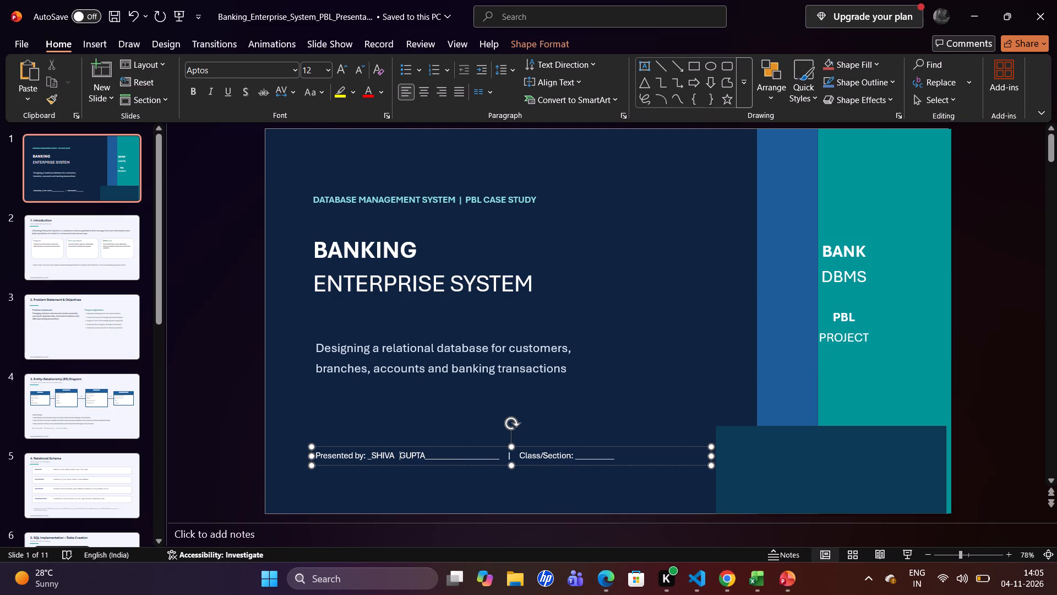
Delete the surplus underscores after the presenter's name, keeping a single underscore before the separator bar.
click(502, 453)
key(BackSpace)
key(BackSpace)
key(BackSpace)
key(BackSpace)
key(BackSpace)
key(BackSpace)
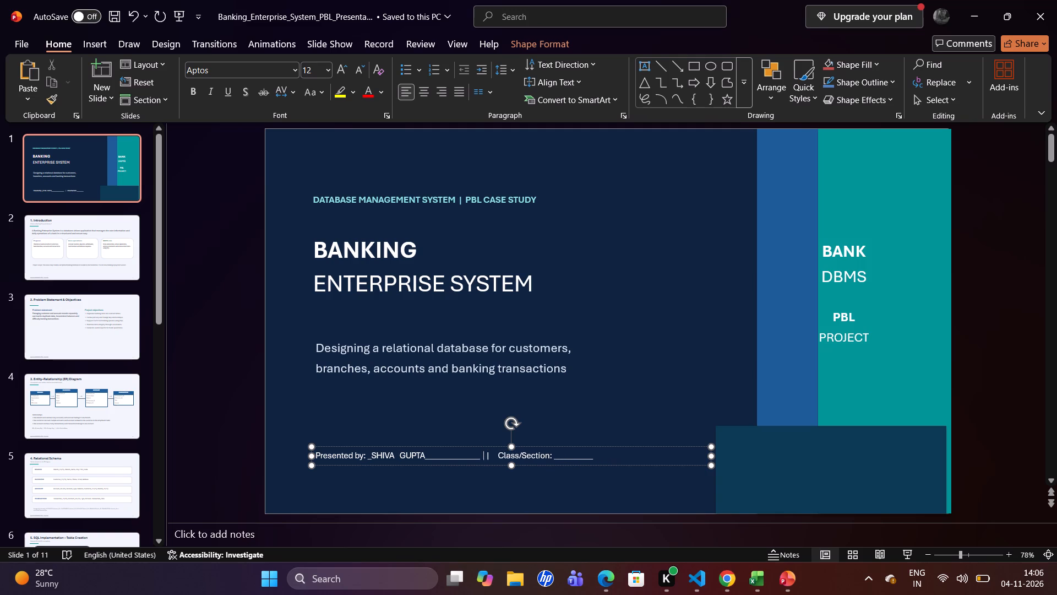
key(BackSpace)
key(BackSpace)
key(BackSpace)
key(BackSpace)
key(BackSpace)
key(BackSpace)
key(BackSpace)
key(BackSpace)
key(BackSpace)
key(BackSpace)
key(BackSpace)
key(BackSpace)
key(BackSpace)
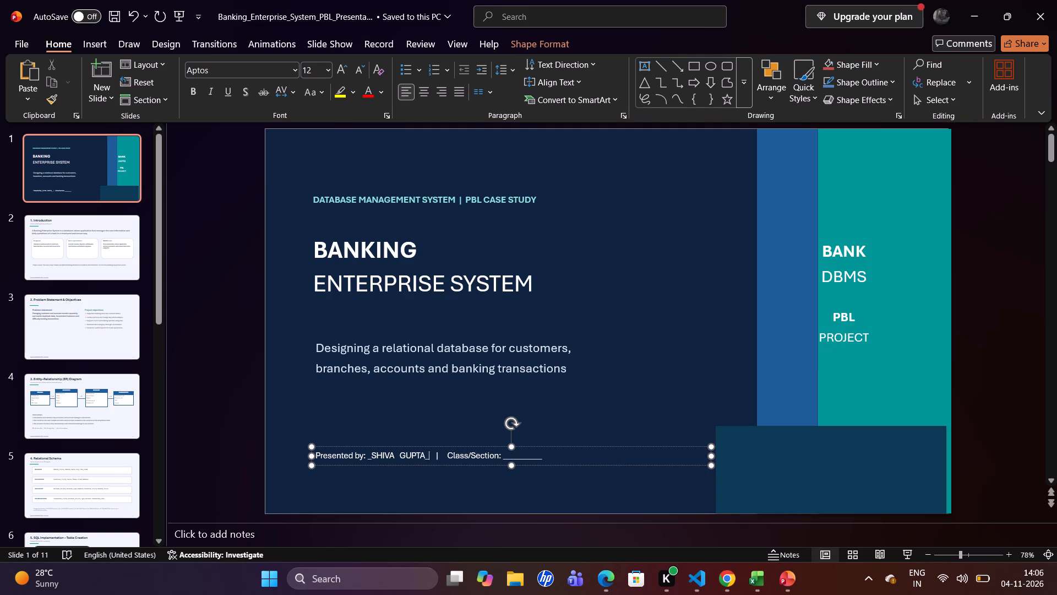
Change the title slide's "Class/Section" label to "Branch/Section".
click(519, 453)
click(470, 455)
key(Left)
key(BackSpace)
key(BackSpace)
key(BackSpace)
key(BackSpace)
key(BackSpace)
text(bt)
key(BackSpace)
key(BackSpace)
text(ranch)
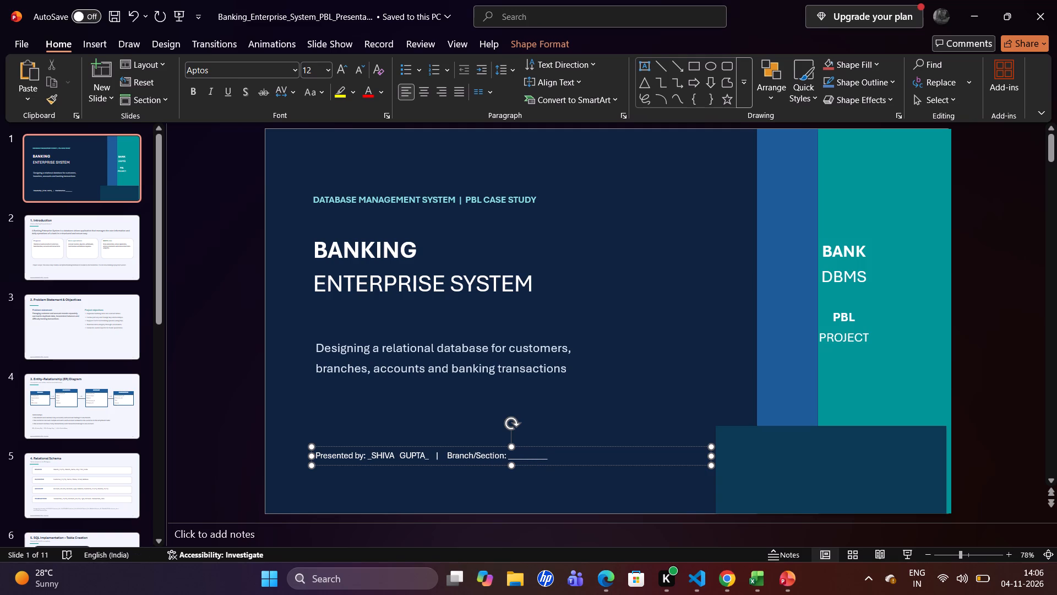
Enter "IT/C" in the Branch/Section blank on the title slide.
click(522, 454)
text(IT)
key(slash)
key(c)
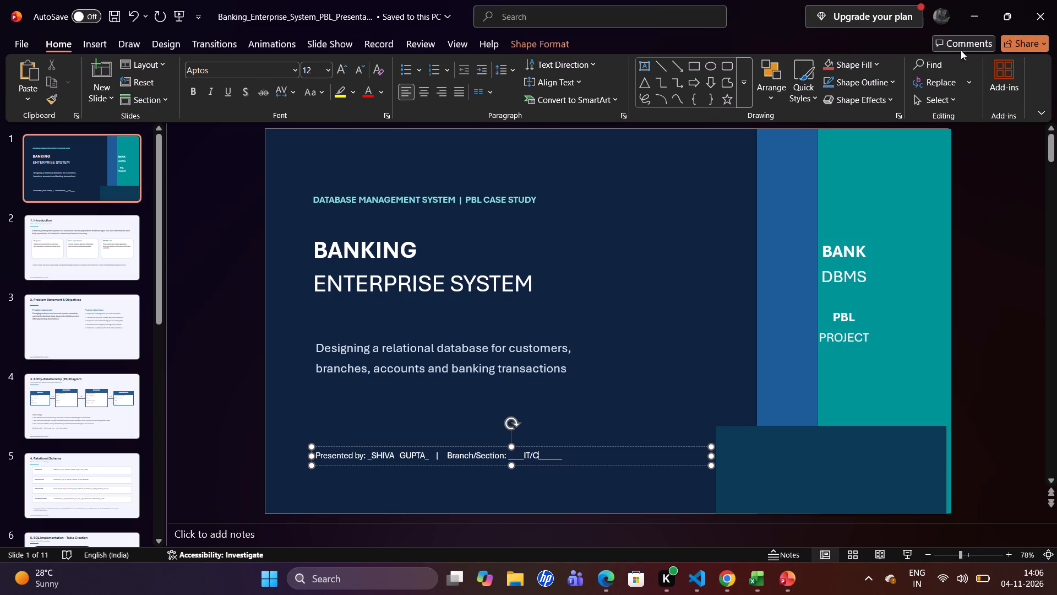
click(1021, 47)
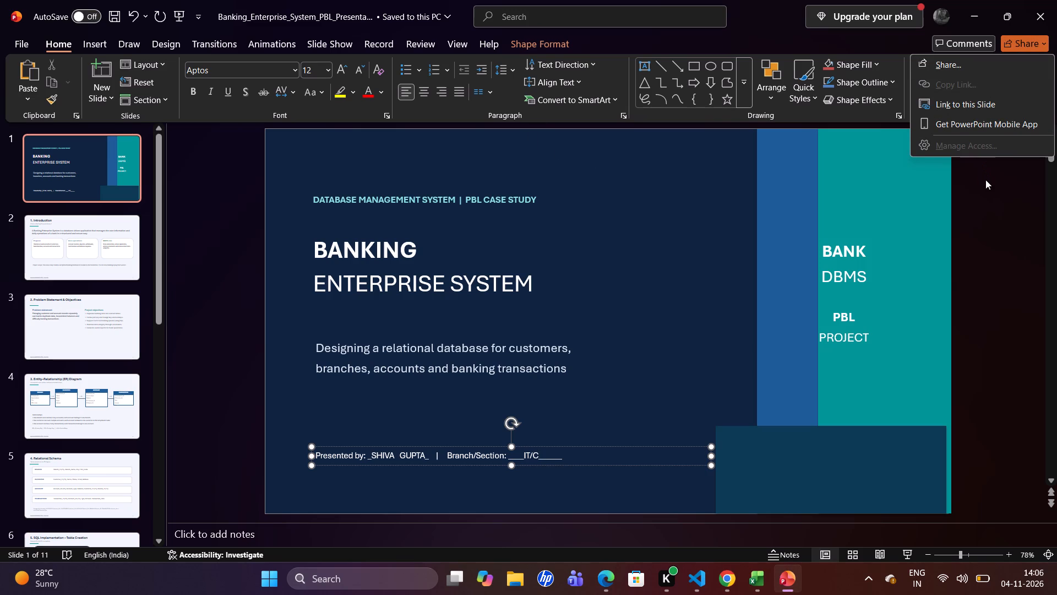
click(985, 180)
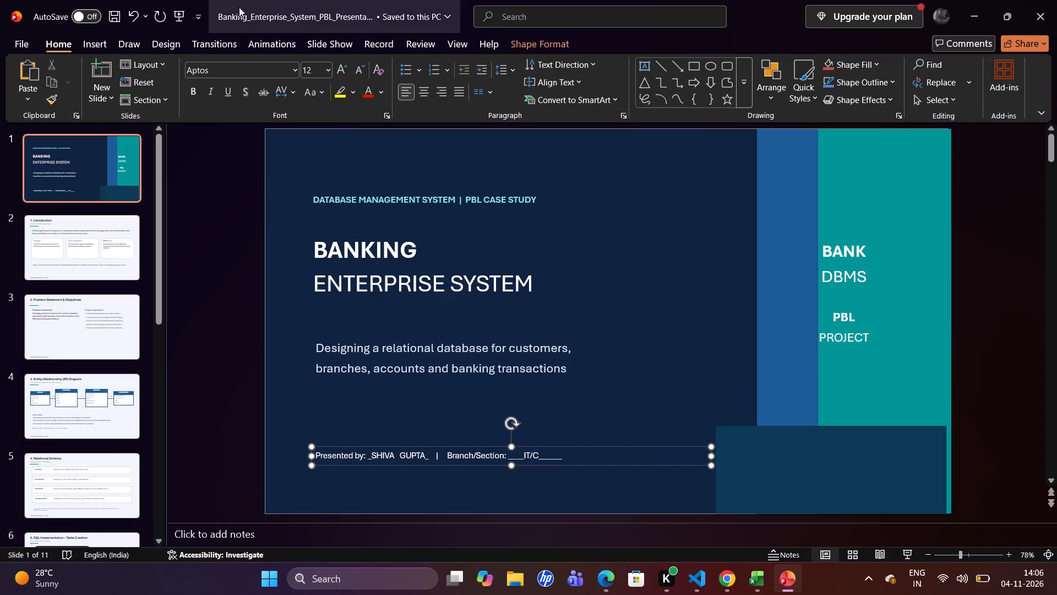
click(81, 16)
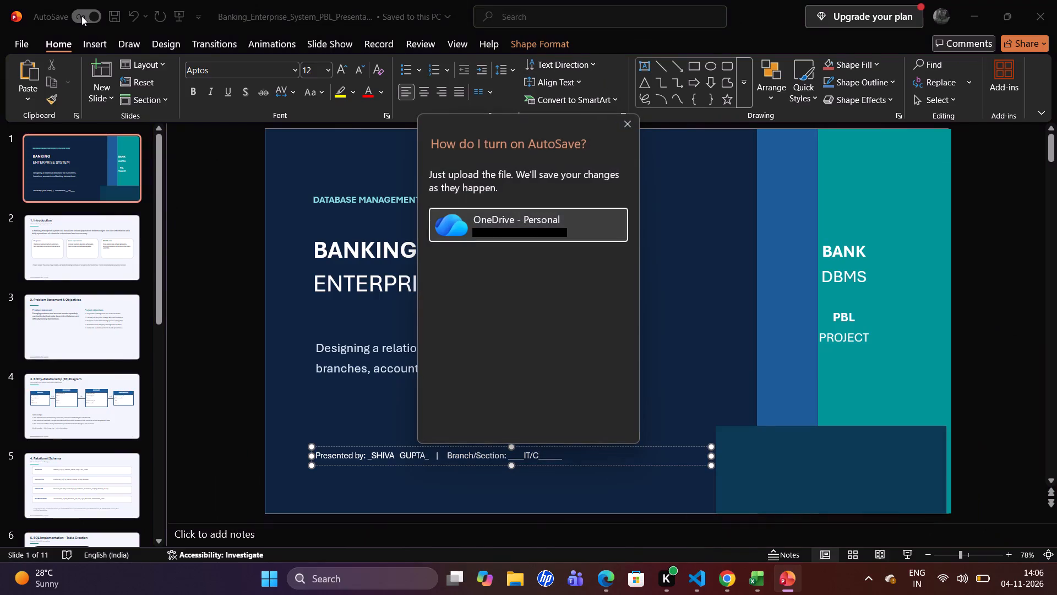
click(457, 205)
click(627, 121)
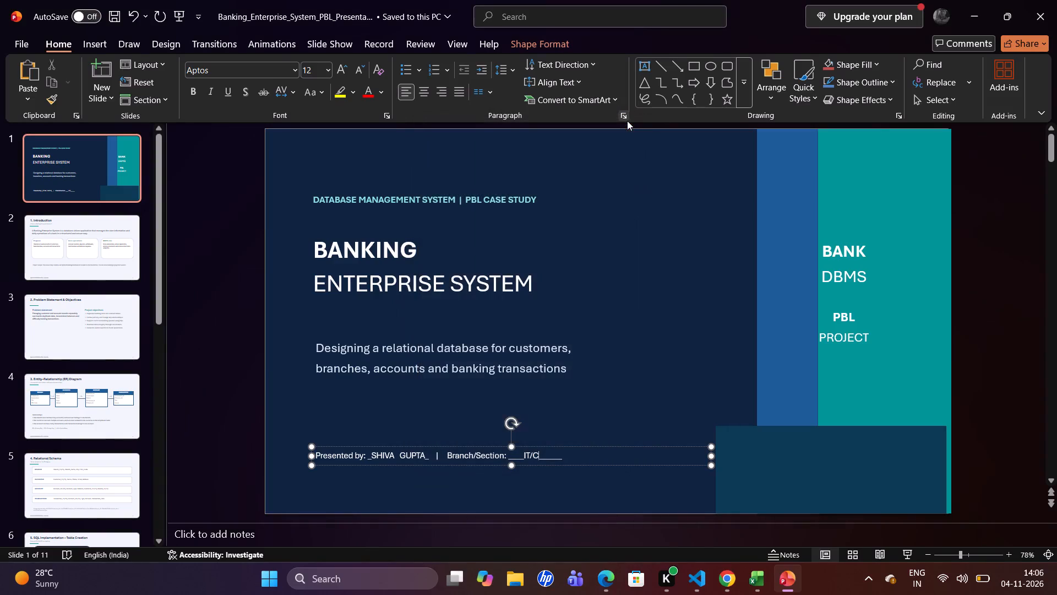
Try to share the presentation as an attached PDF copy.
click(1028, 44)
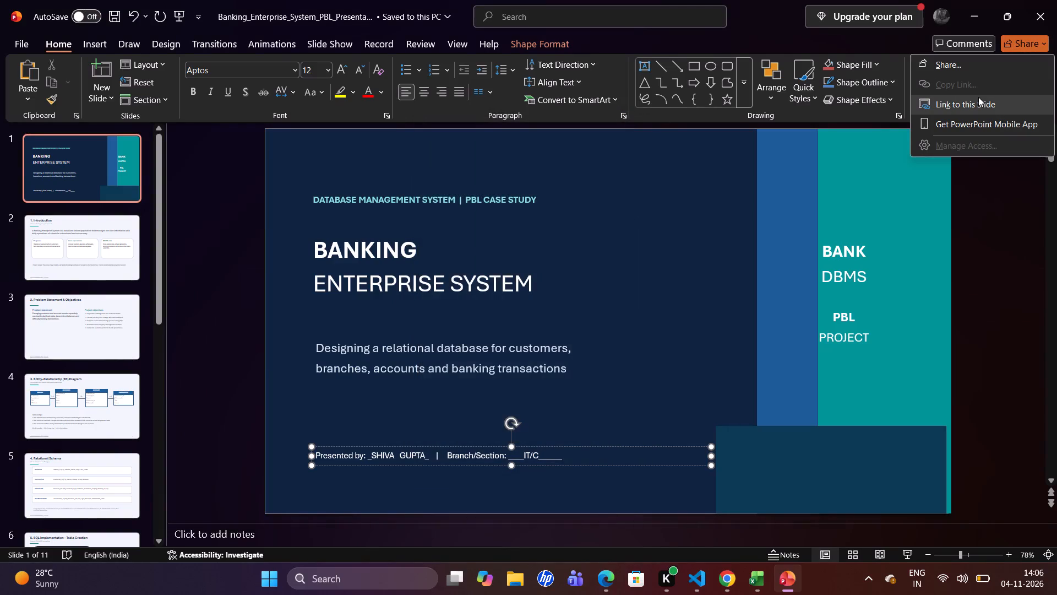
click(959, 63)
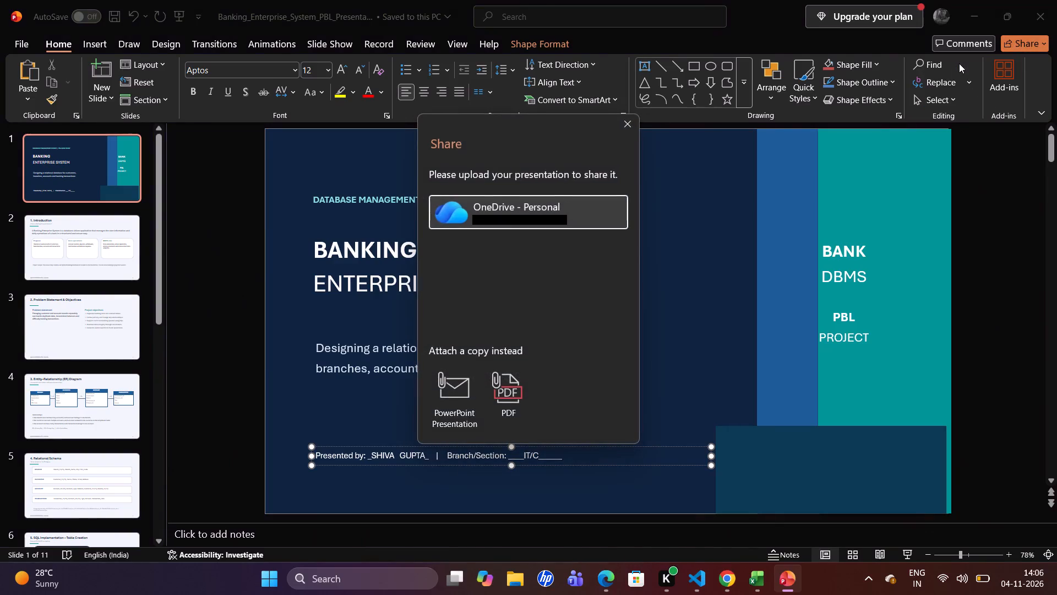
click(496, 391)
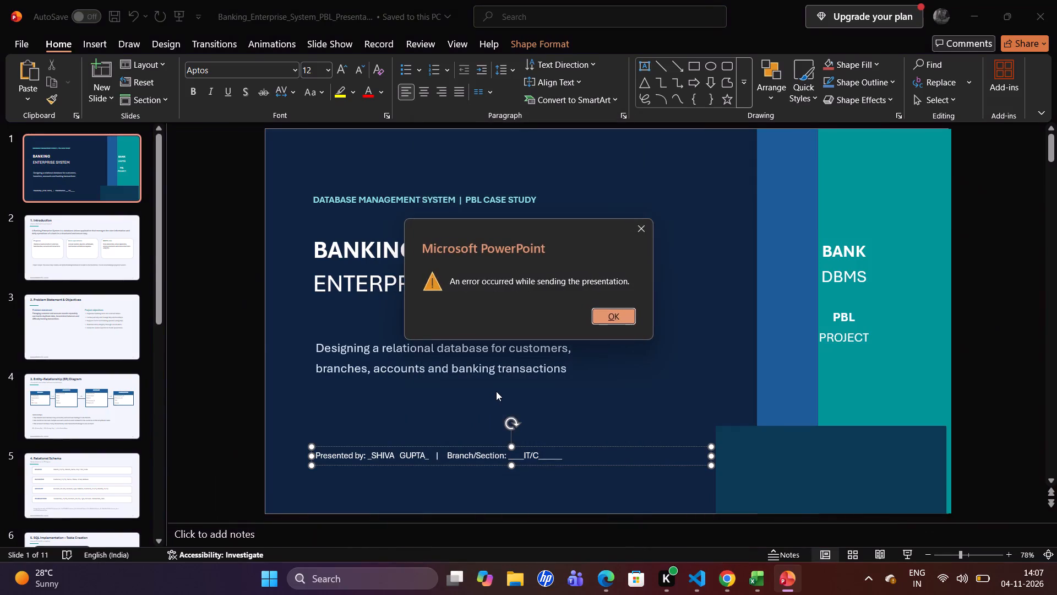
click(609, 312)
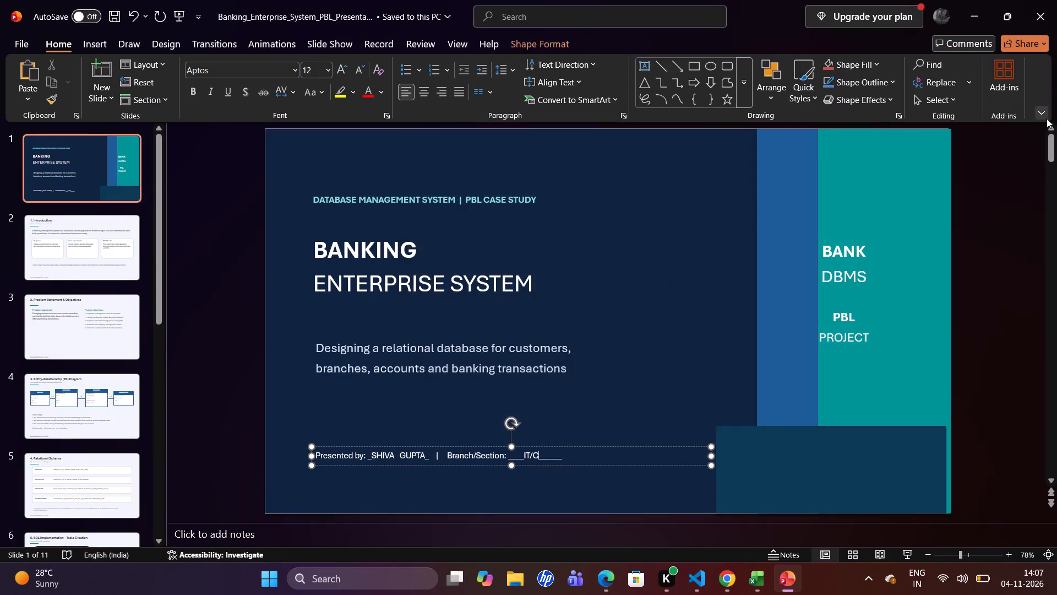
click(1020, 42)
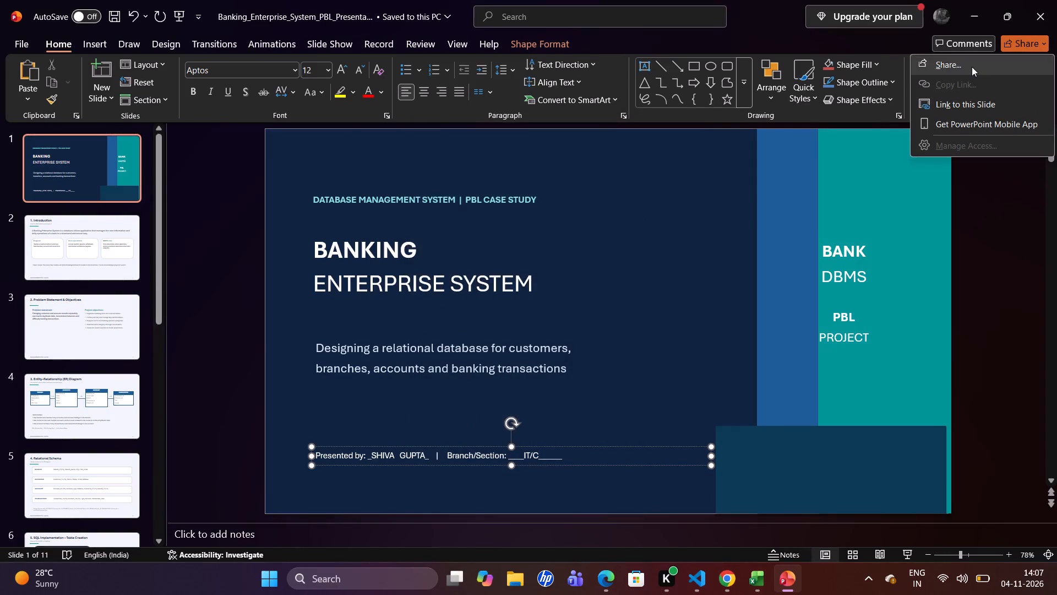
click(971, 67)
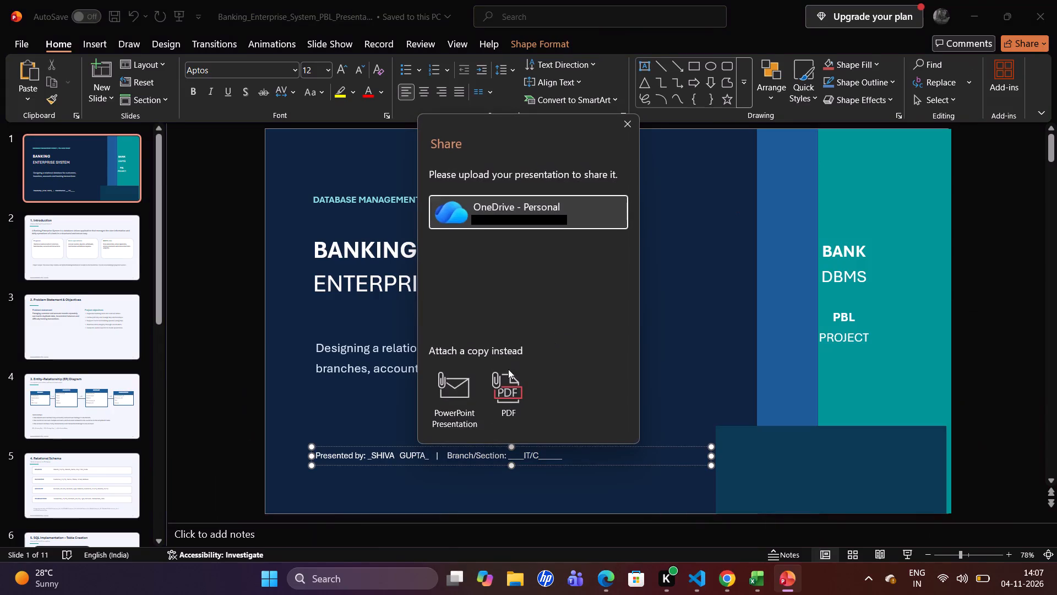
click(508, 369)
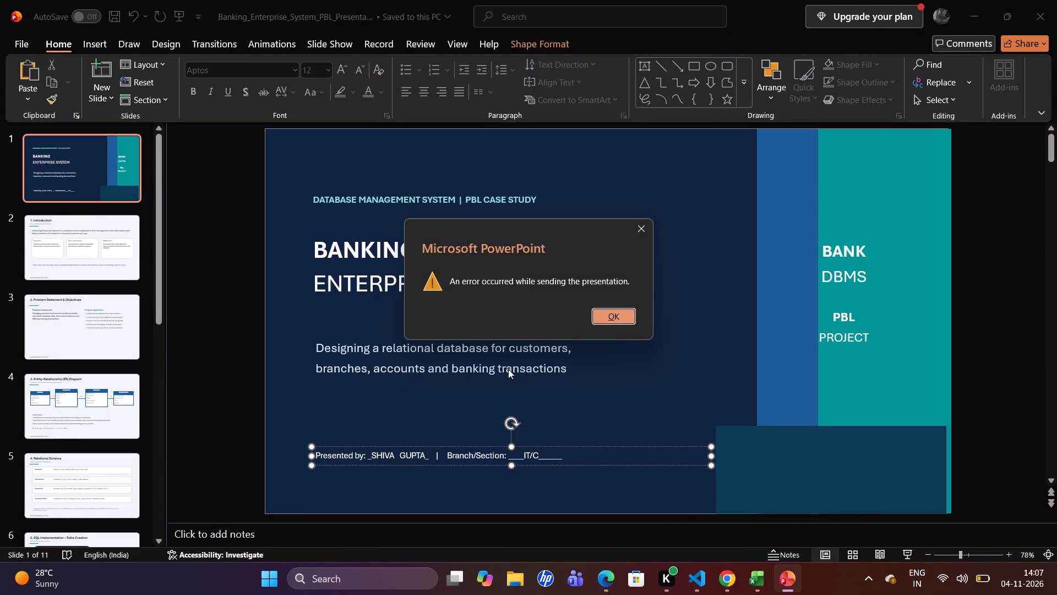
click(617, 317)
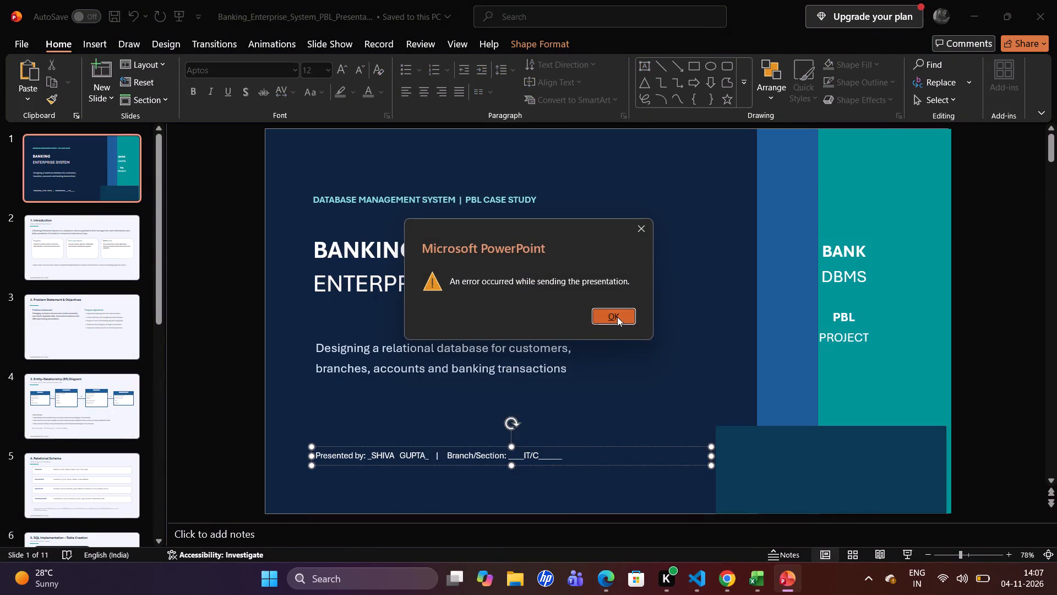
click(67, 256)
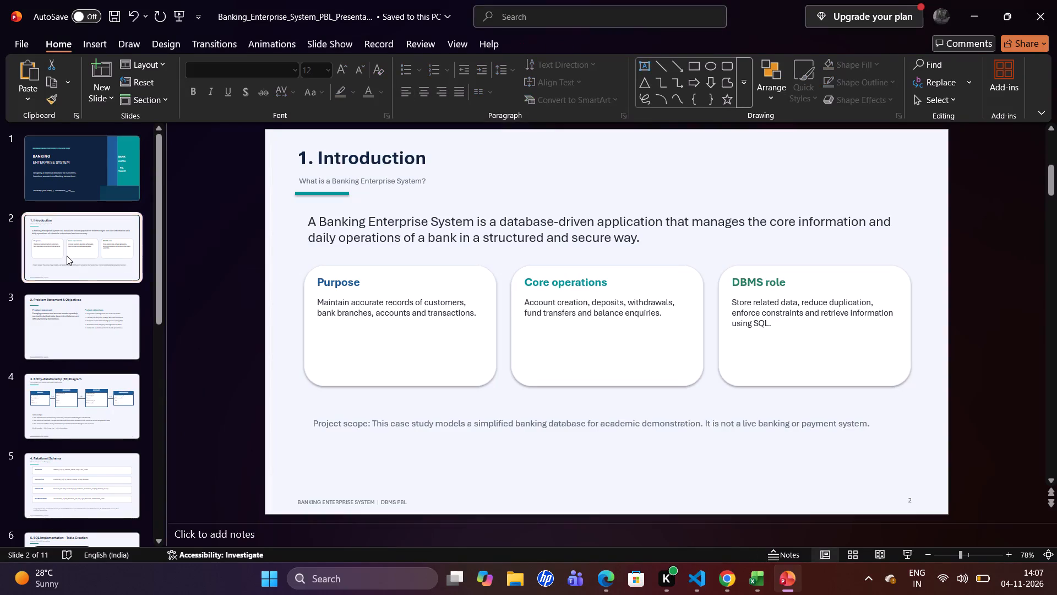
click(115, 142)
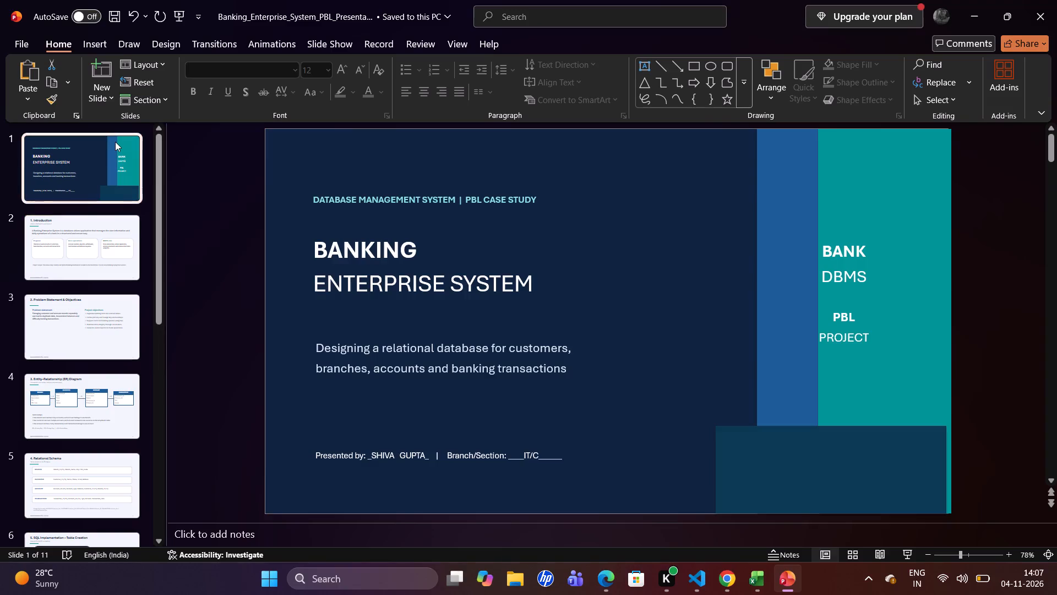
Upload the presentation to the OneDrive - Personal location and dismiss the version history tip.
click(431, 17)
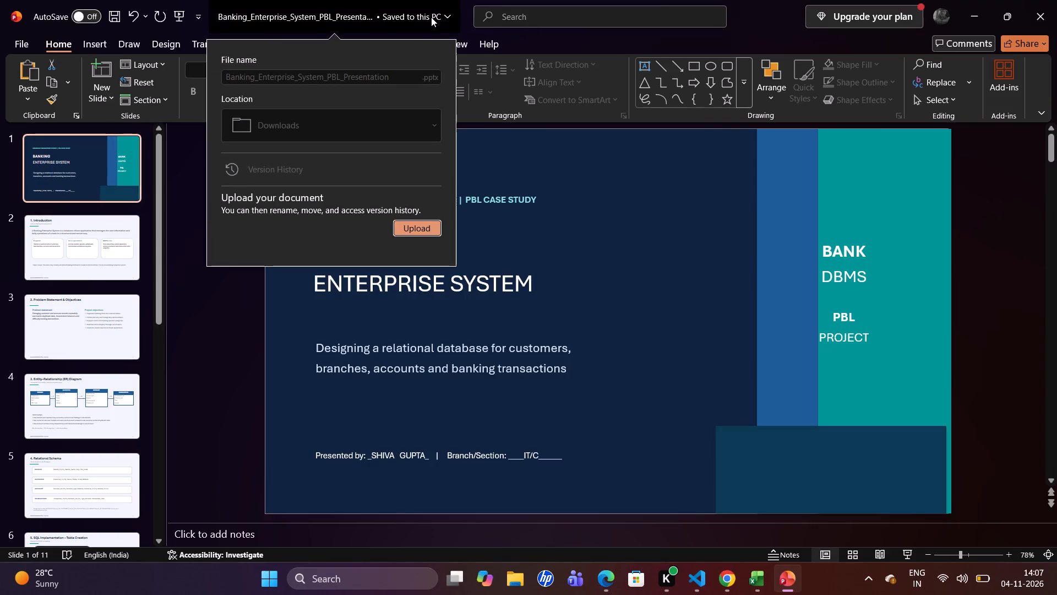
click(401, 222)
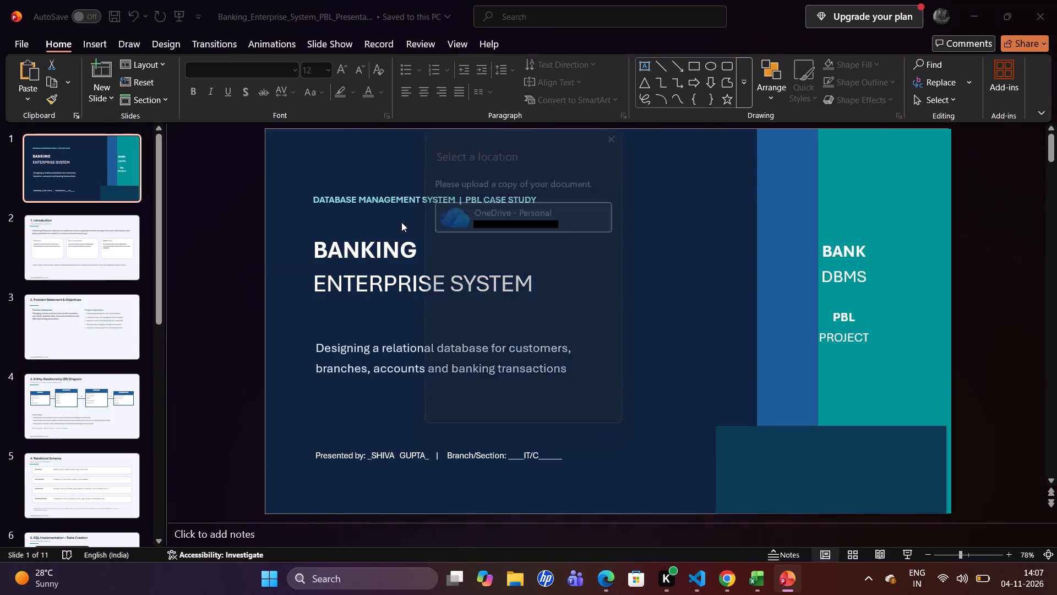
click(548, 208)
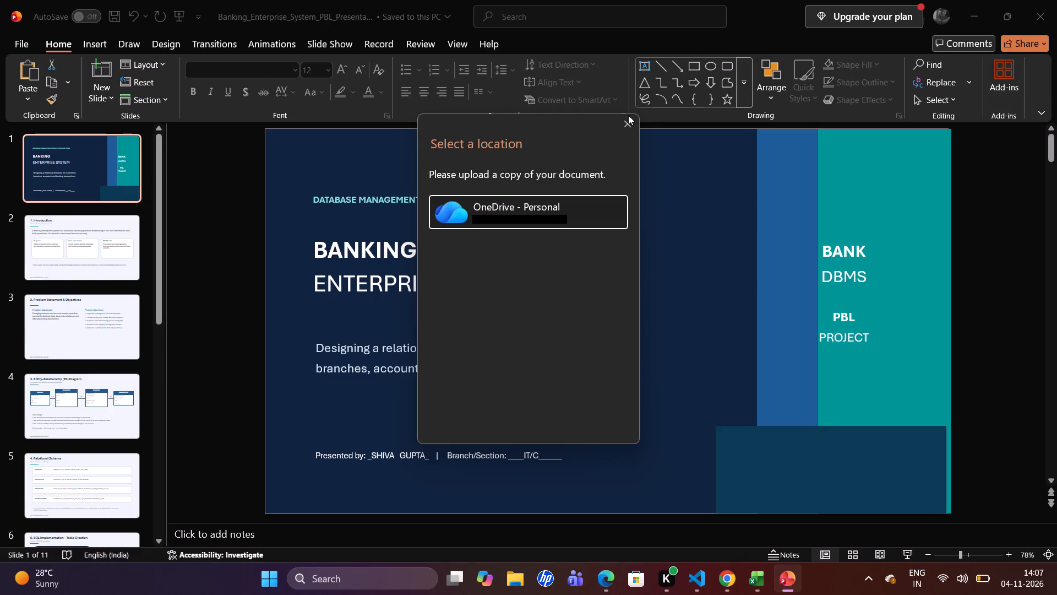
click(623, 124)
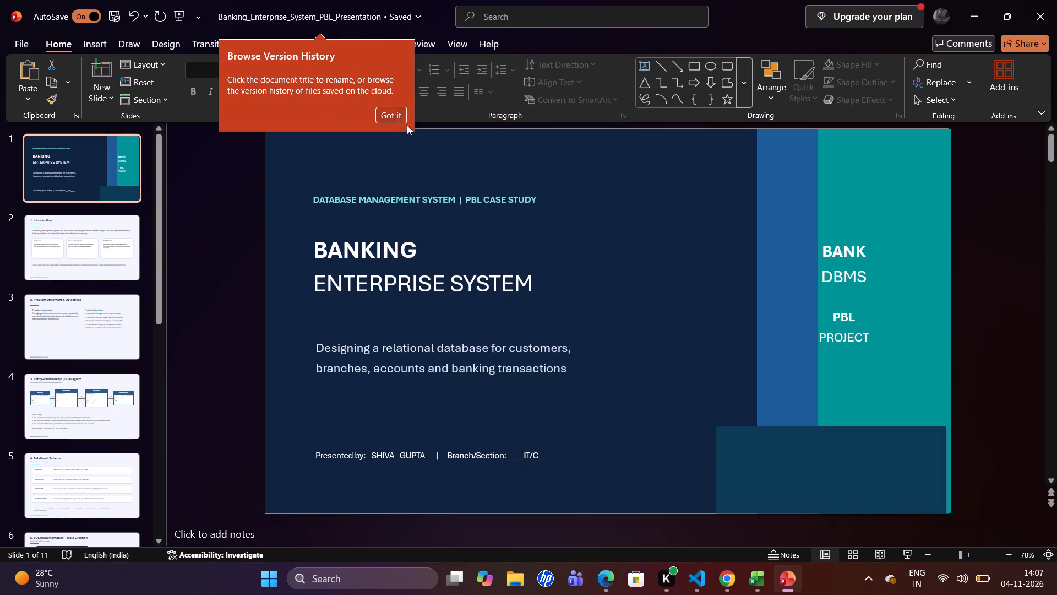
click(392, 111)
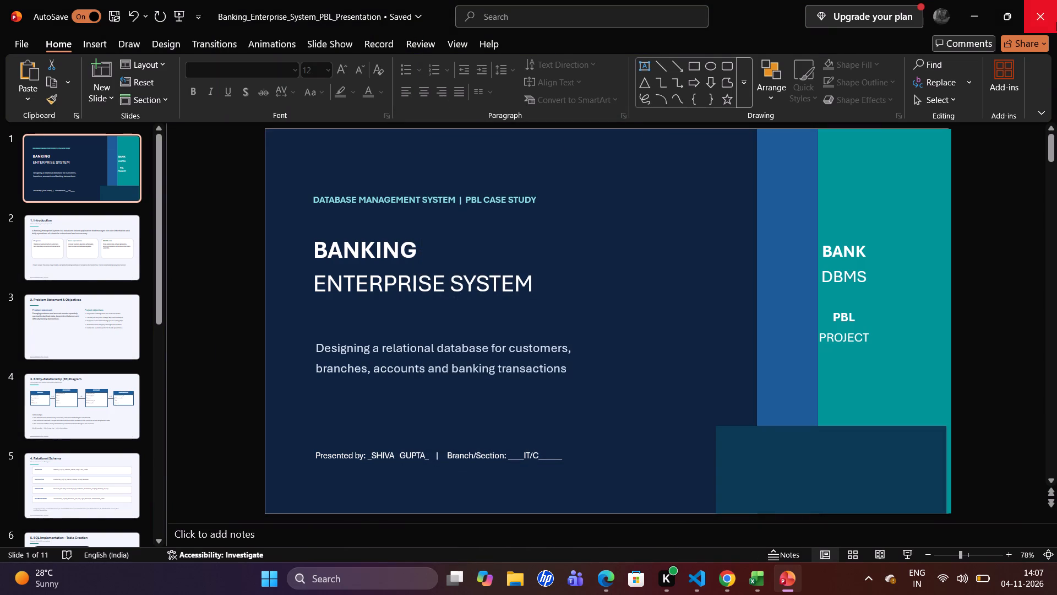
Start saving a copy of the presentation in the Downloads folder, declining to replace the existing file.
click(26, 33)
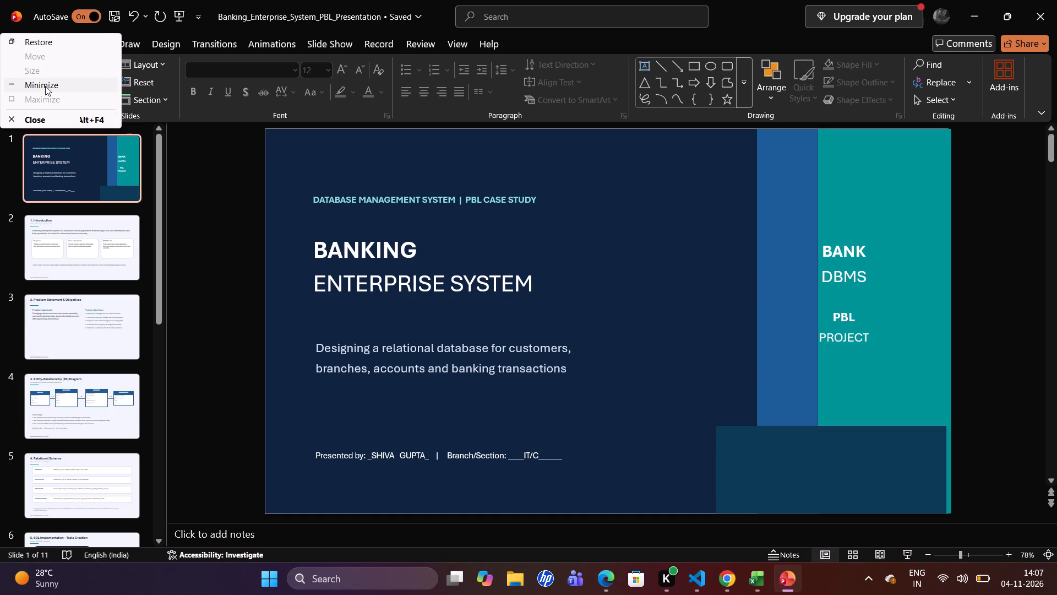
click(172, 123)
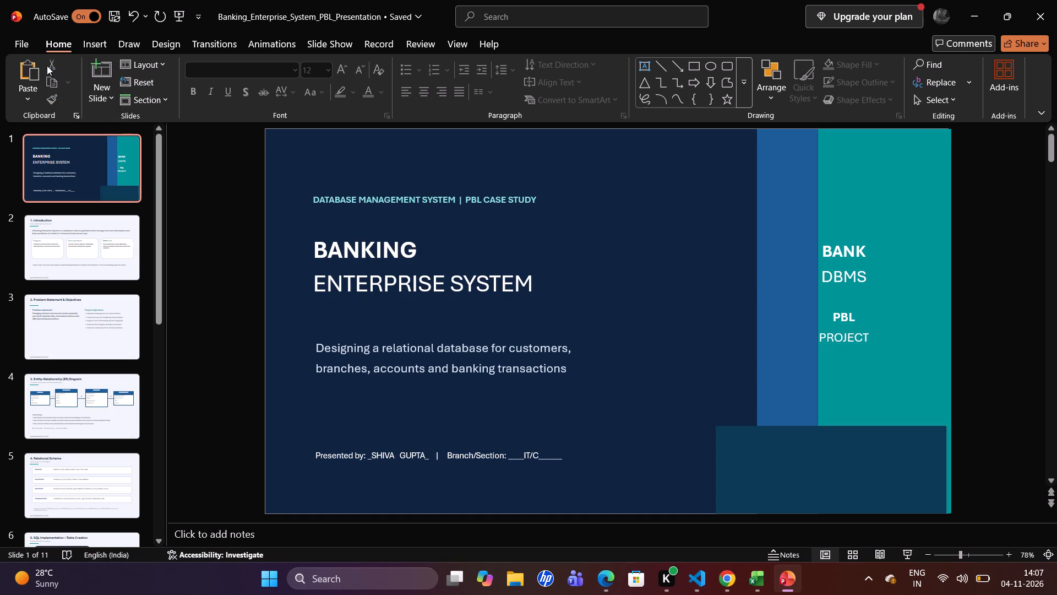
click(21, 39)
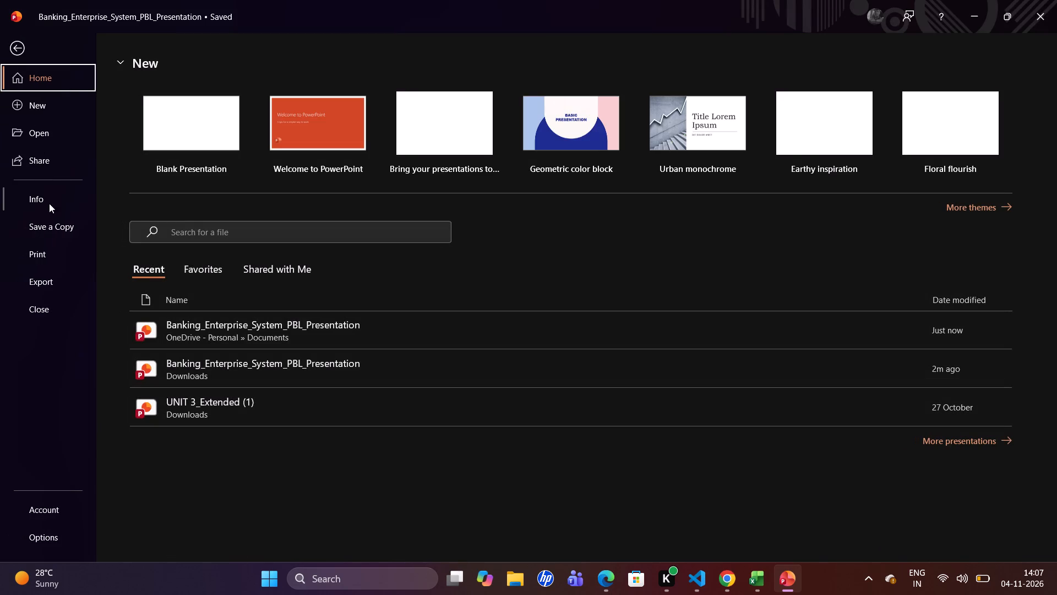
click(59, 222)
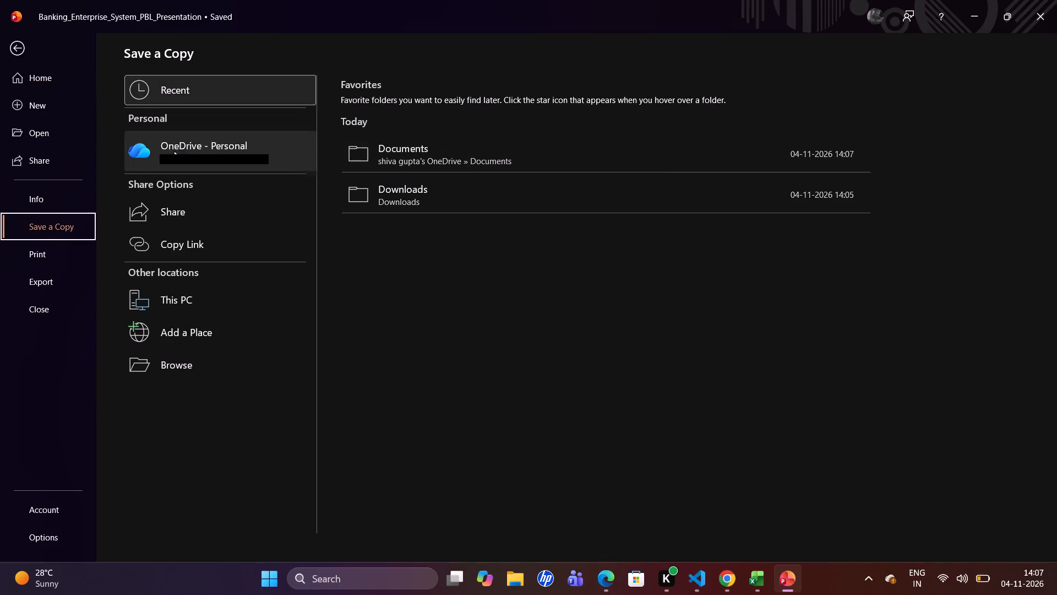
click(646, 187)
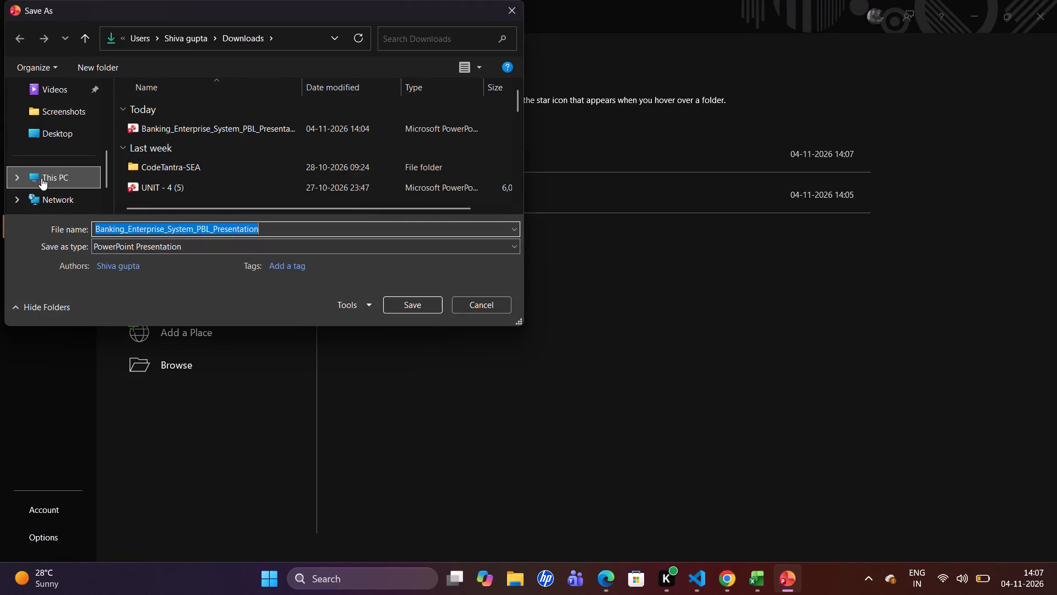
scroll(41, 178, down, 2)
scroll(37, 140, up, 1)
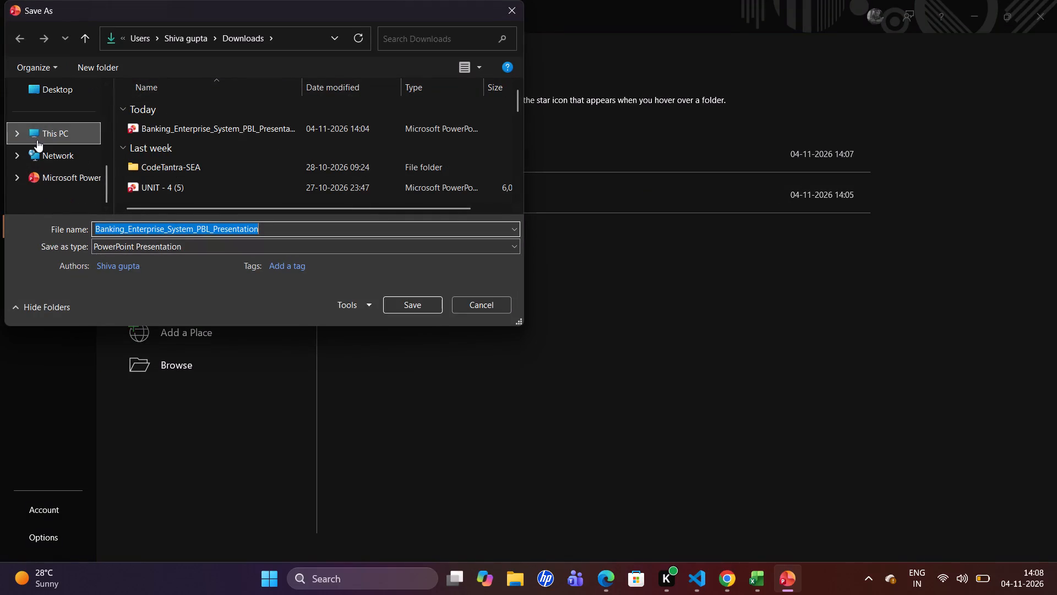
scroll(37, 140, up, 1)
click(48, 176)
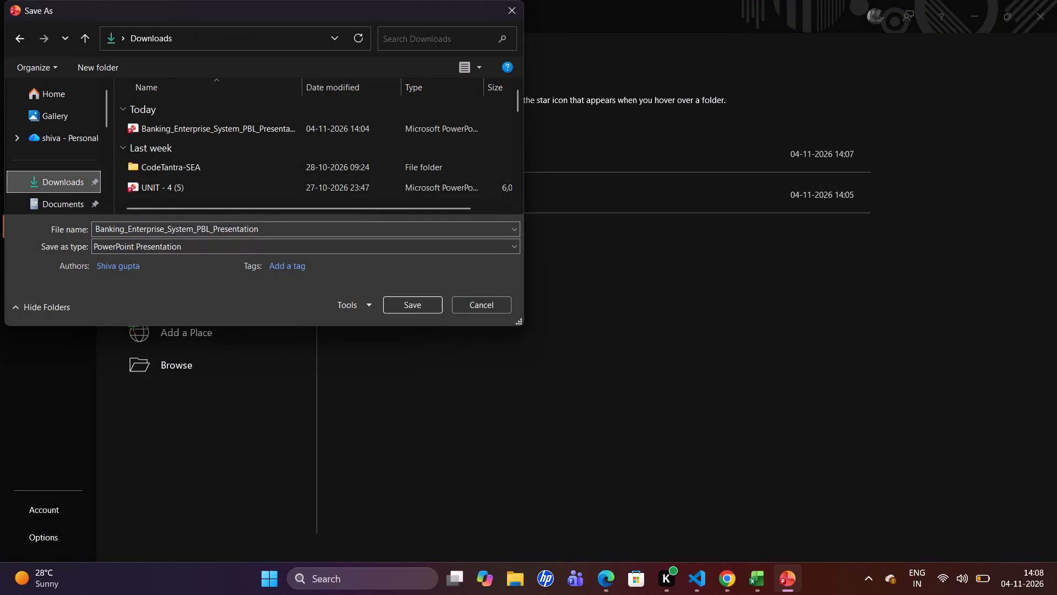
click(432, 305)
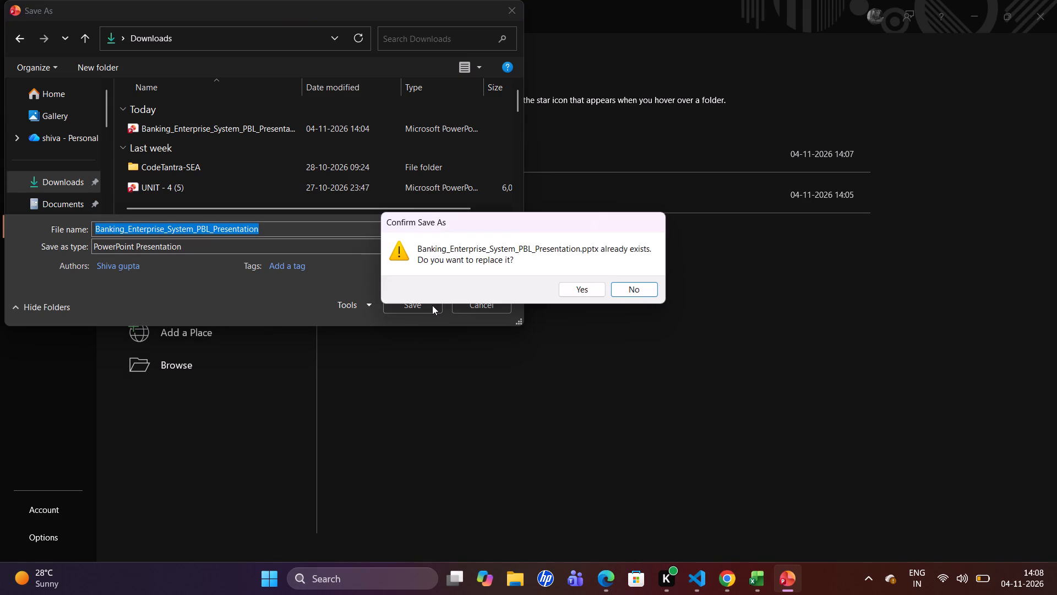
click(620, 284)
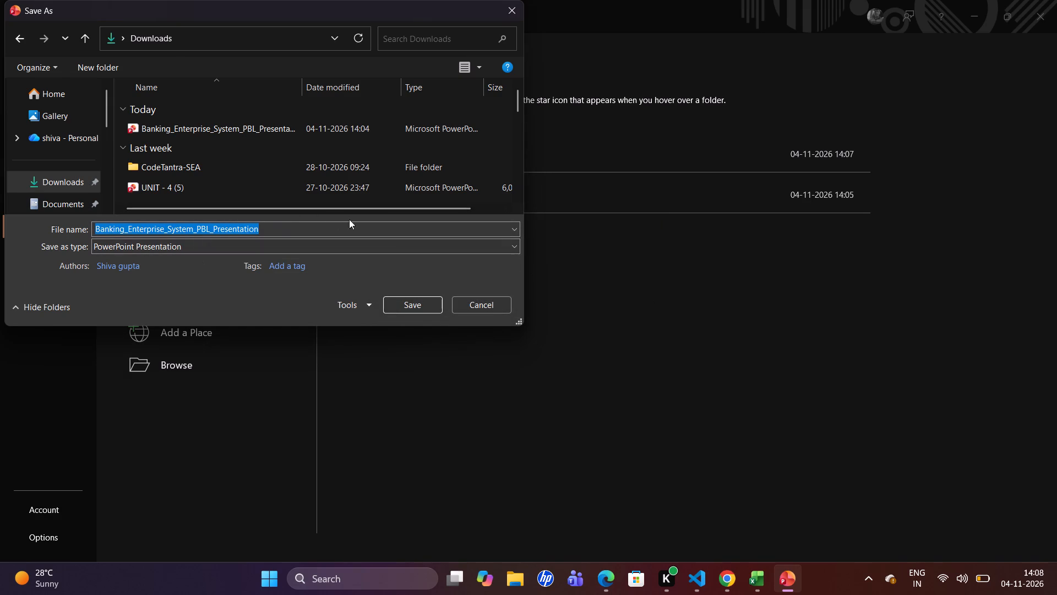
Save the copy in the Downloads folder as a PDF with the "Minimum size (publishing online)" option.
click(513, 229)
click(513, 226)
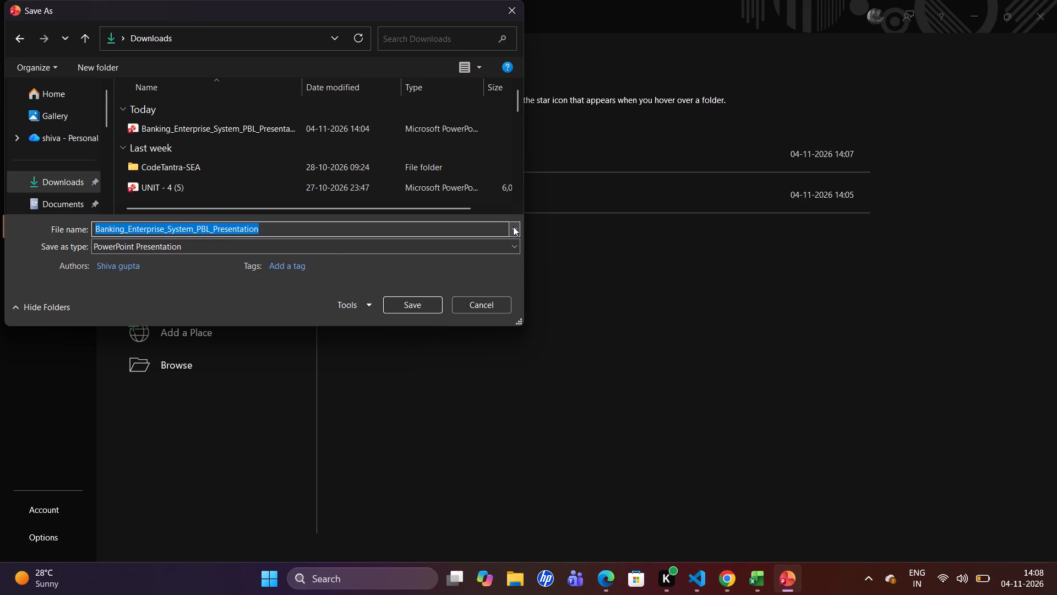
click(515, 244)
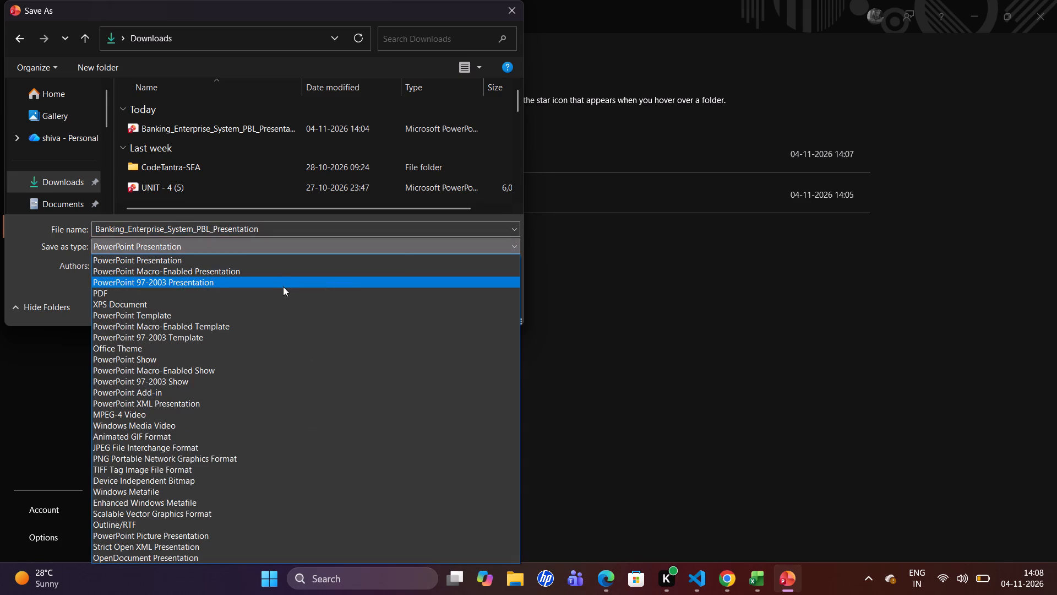
click(286, 296)
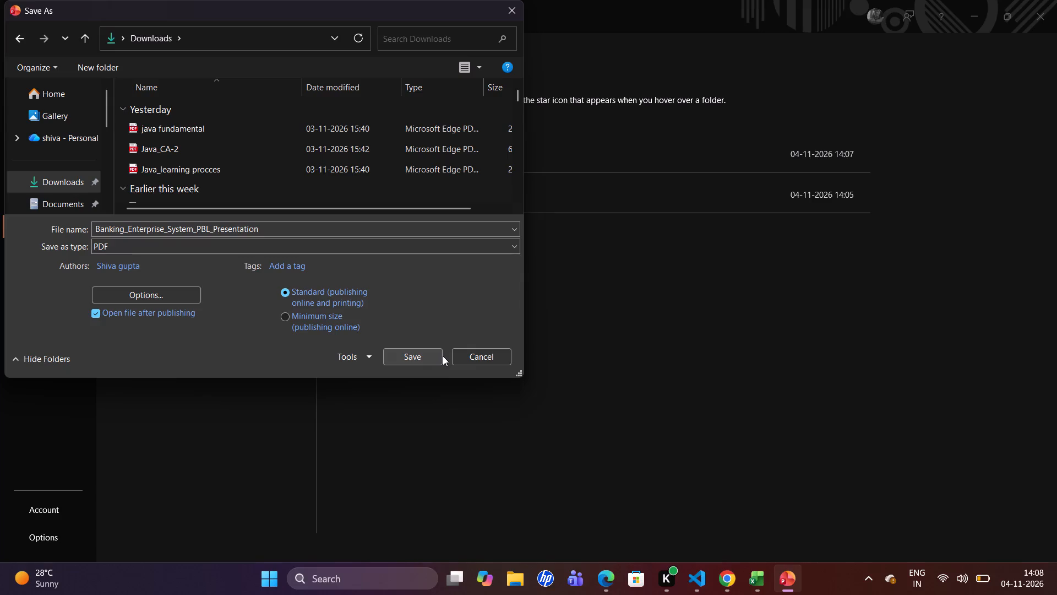
click(279, 312)
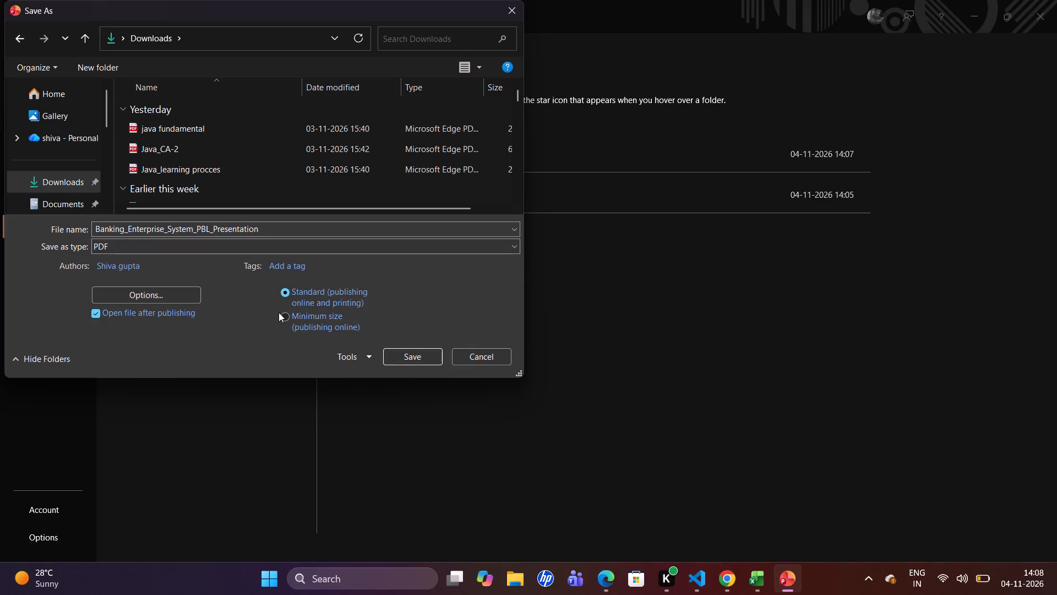
click(288, 315)
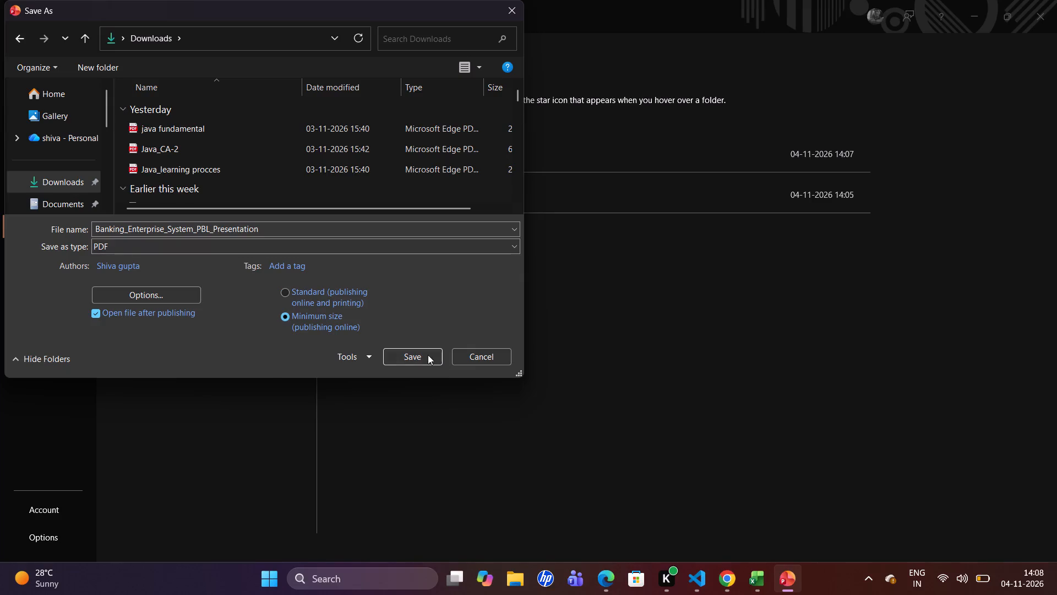
click(437, 357)
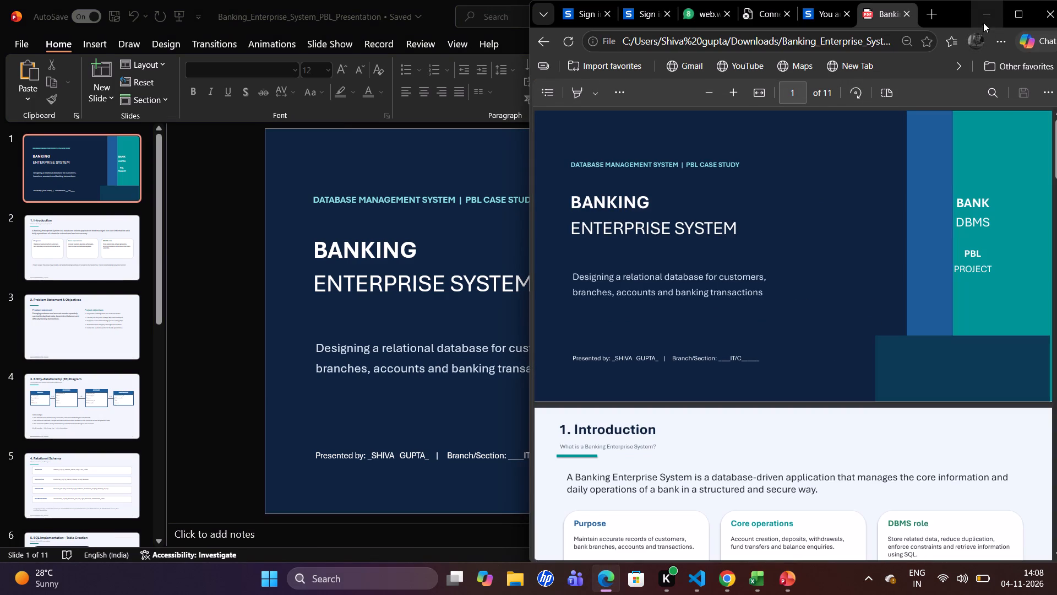
View the exported presentation PDF in a maximized browser window.
click(1029, 11)
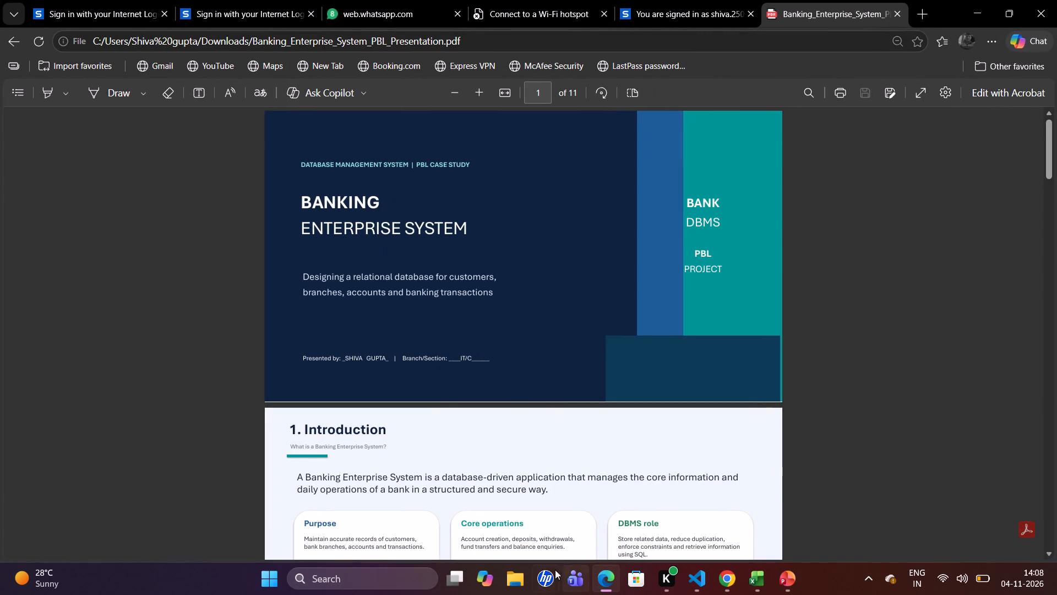
Switch to File Explorer, locate and select the Banking Enterprise System PowerPoint file in the Downloads folder, and close the folder window.
click(524, 573)
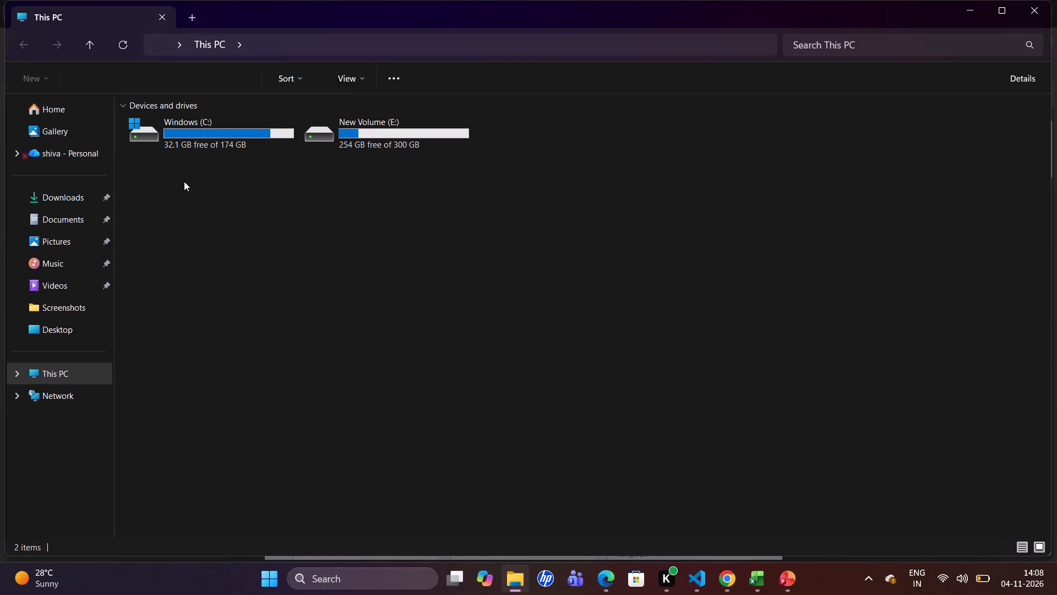
click(41, 185)
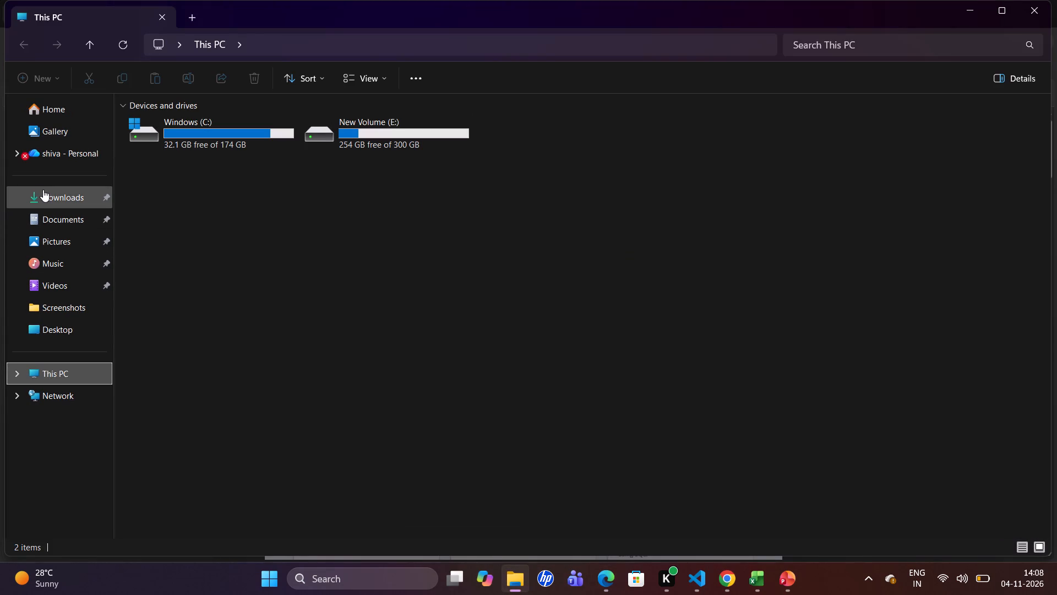
click(43, 190)
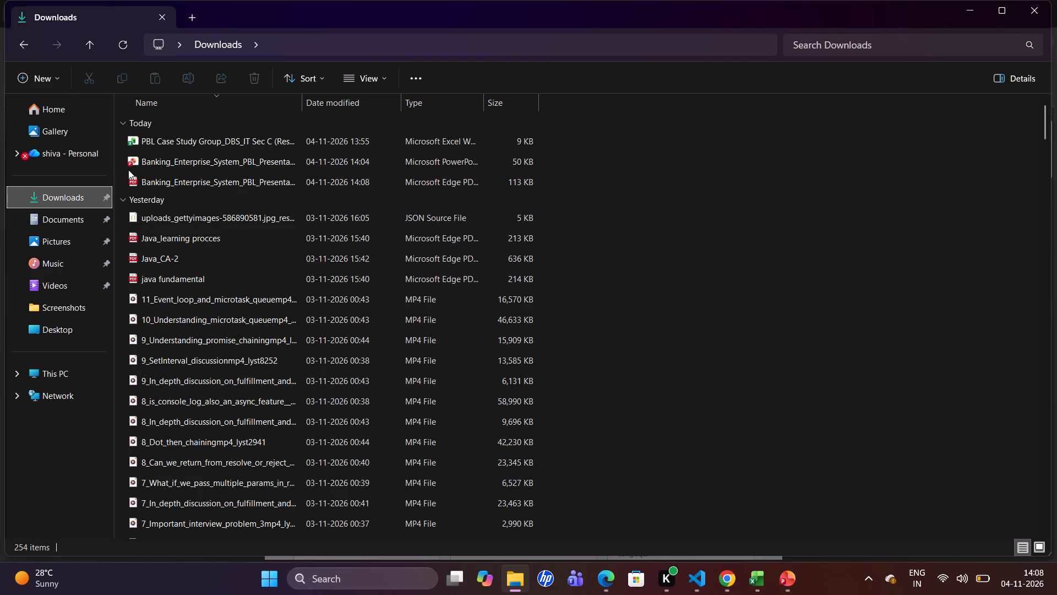
click(186, 159)
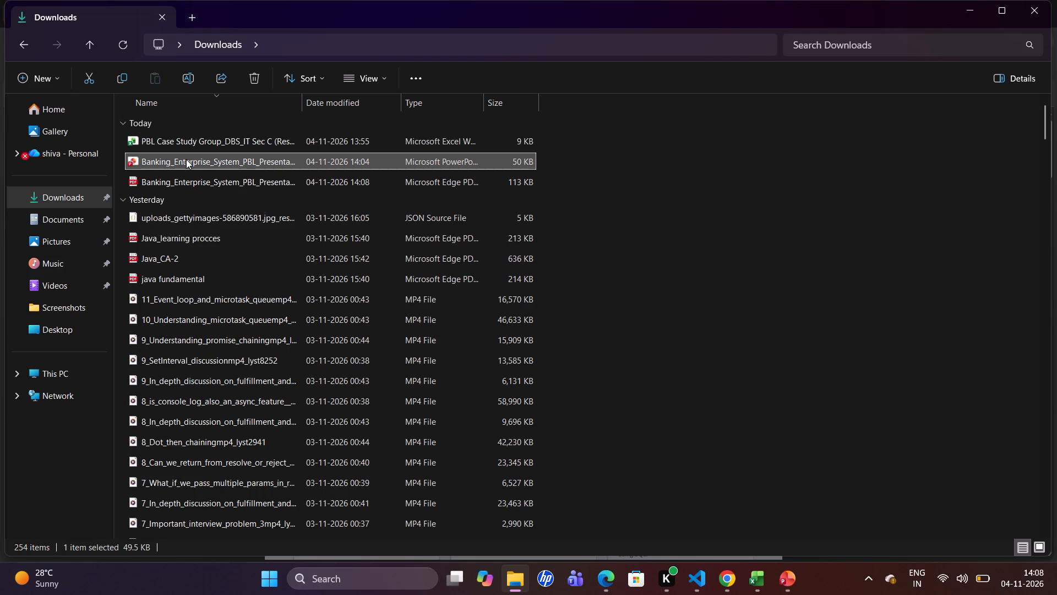
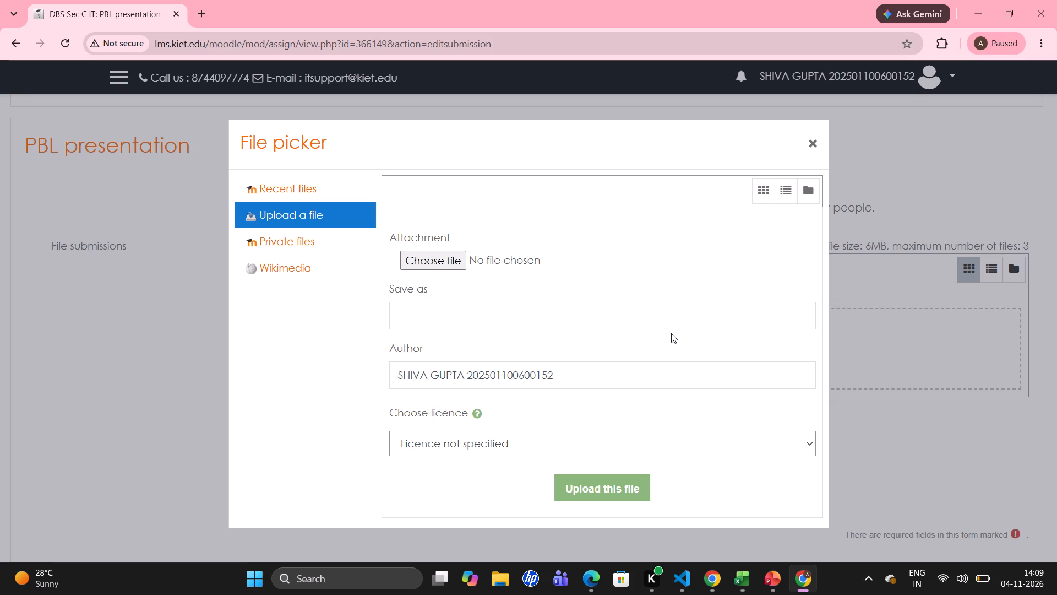
Upload the Banking_Enterprise_System_PBL_Presentation PDF from the Downloads folder to the PBL presentation assignment's file submissions.
click(427, 266)
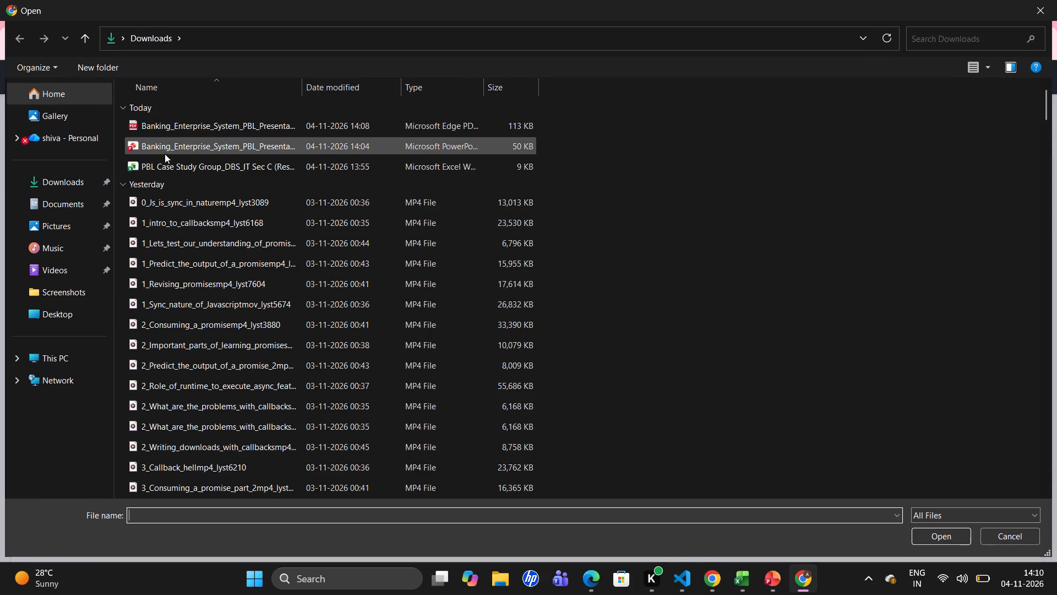
click(165, 154)
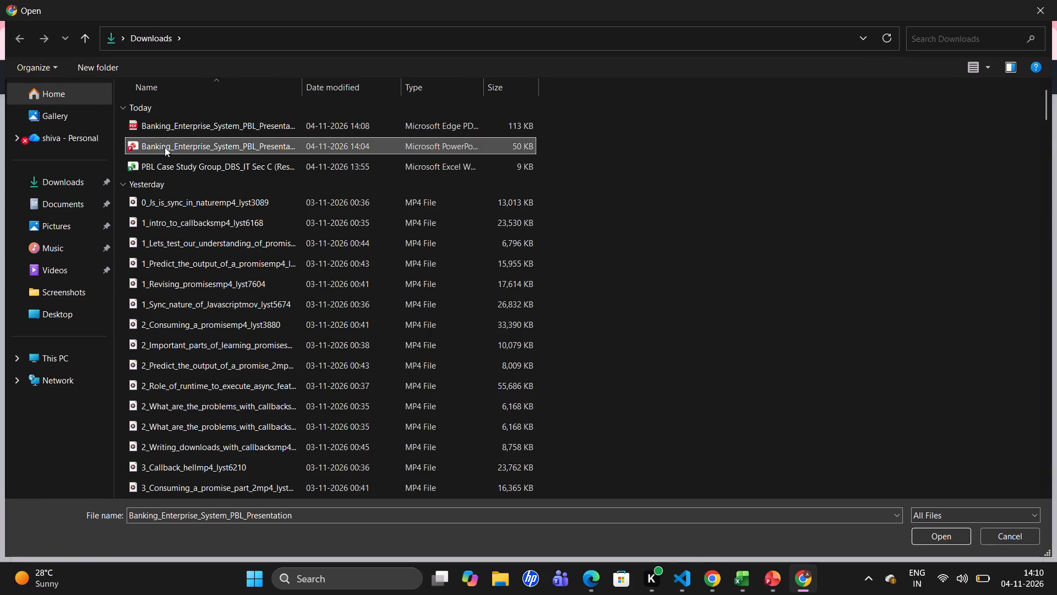
click(175, 132)
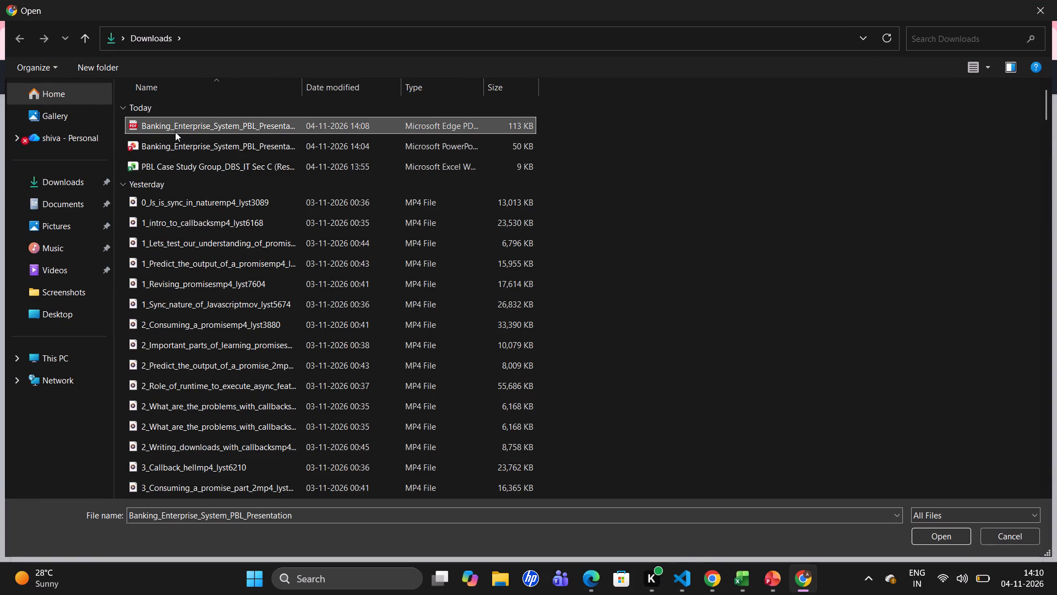
double_click(175, 132)
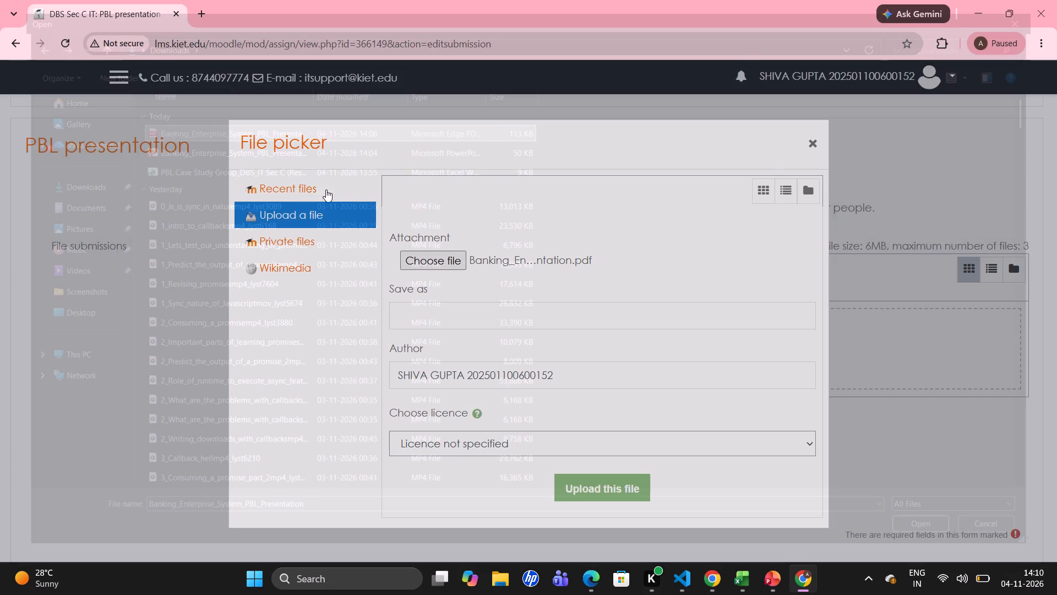
click(431, 252)
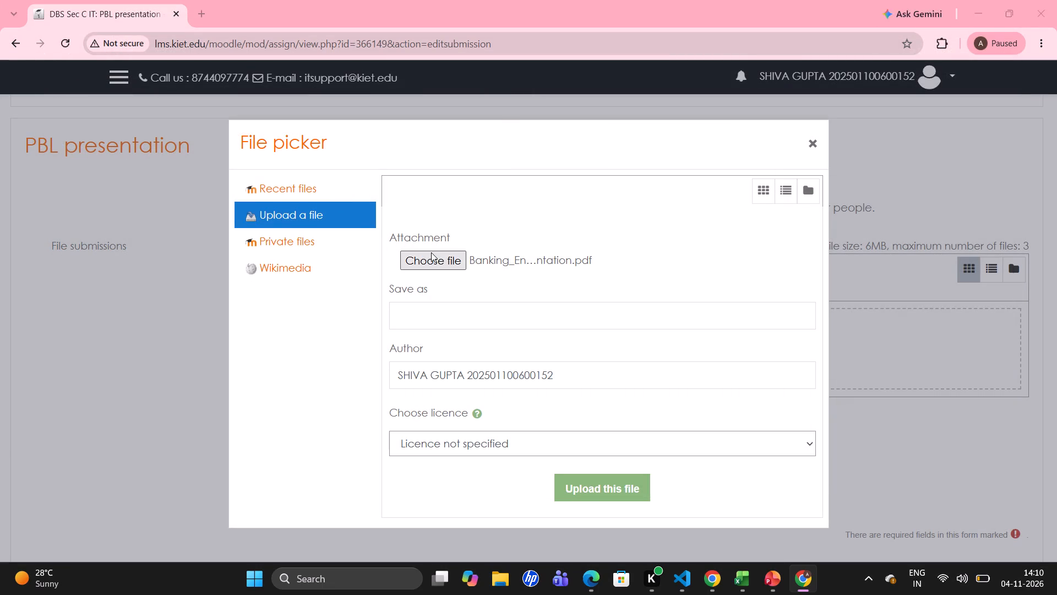
click(227, 122)
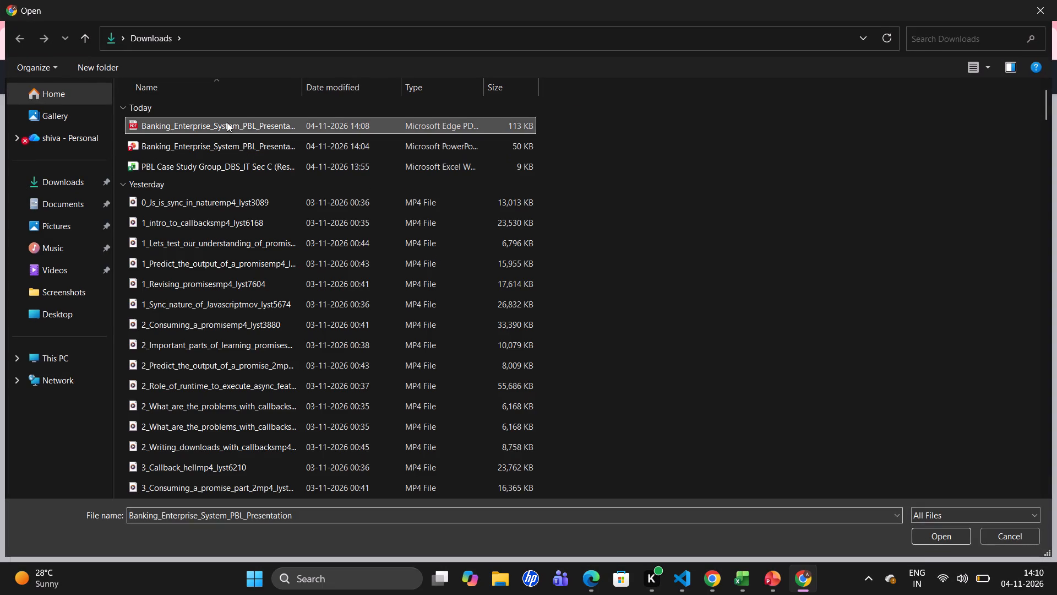
click(946, 536)
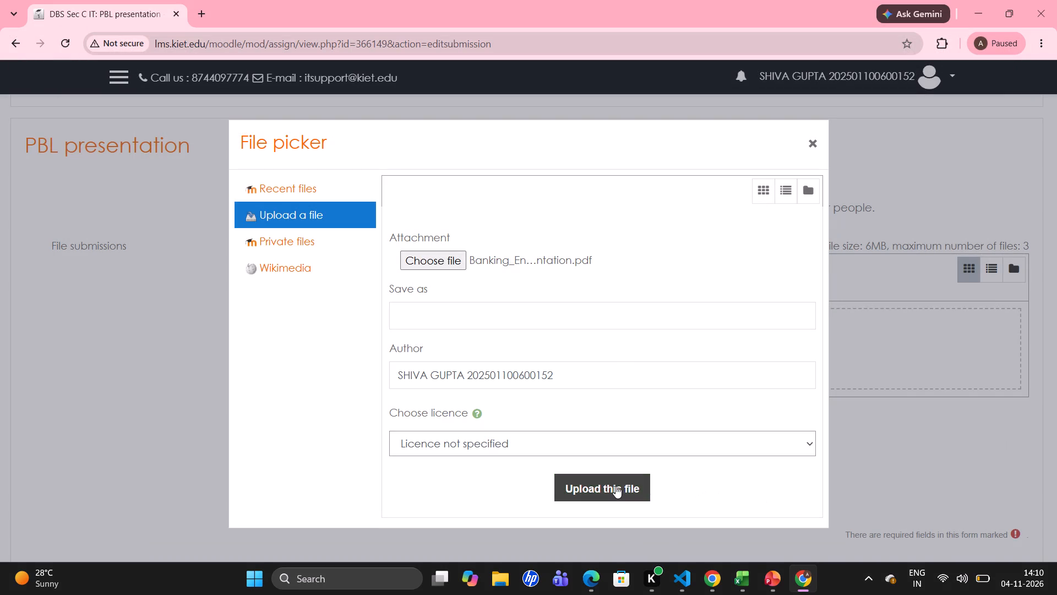
click(615, 486)
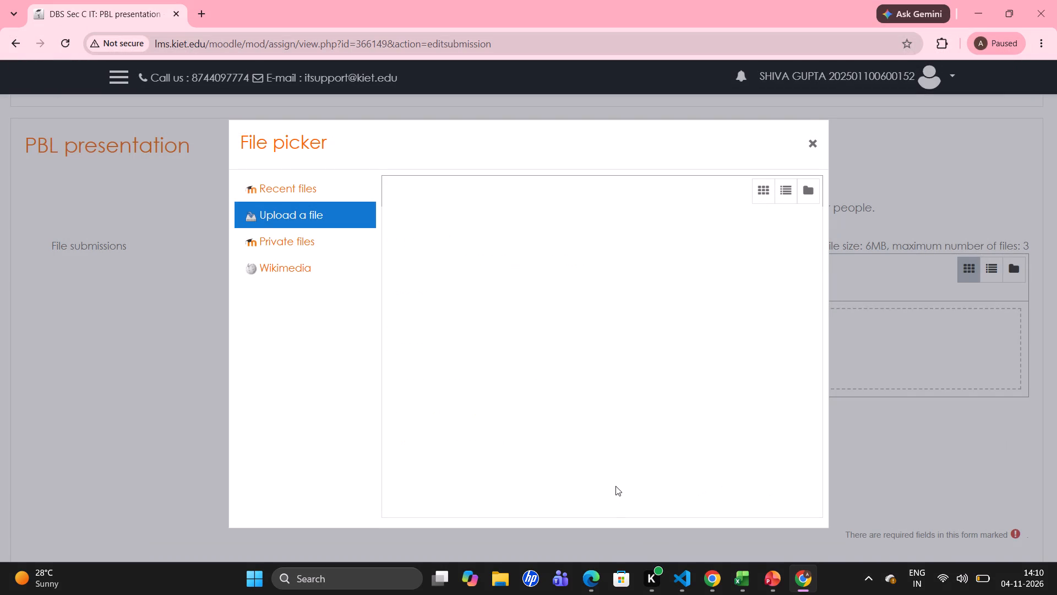
Accept the statement that the submission is your own work and save the PBL presentation submission.
click(308, 206)
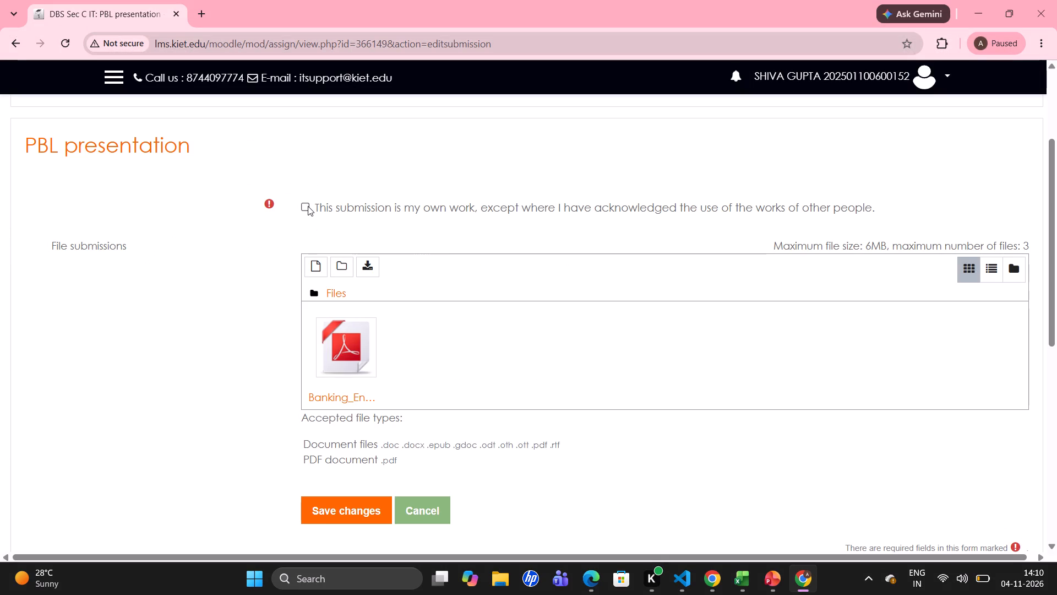
click(361, 509)
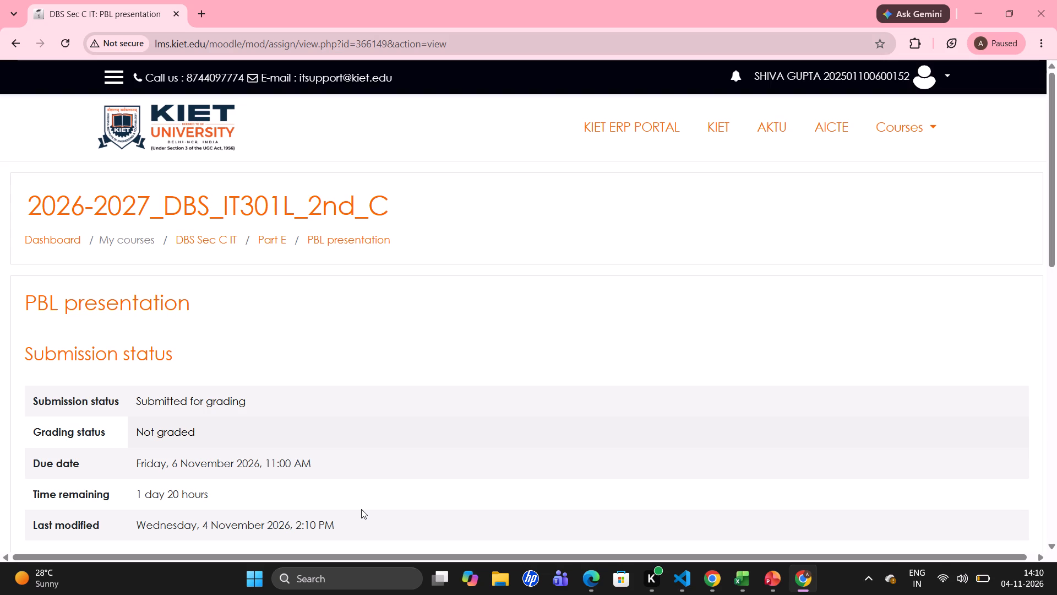
Review the PBL presentation's submission status page, including the submitted file, due date and comments.
scroll(502, 442, down, 2)
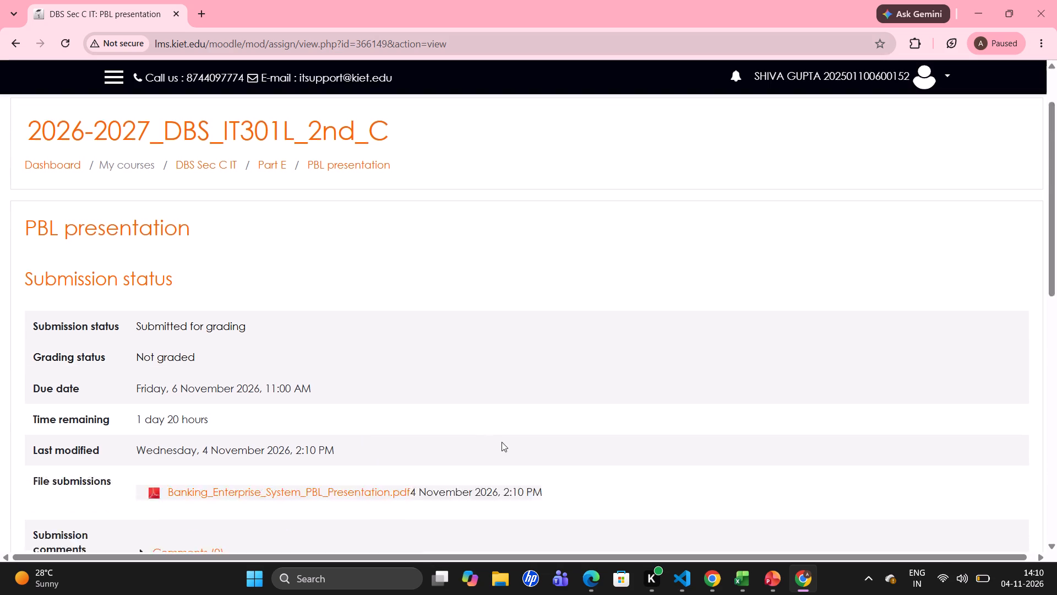
scroll(502, 442, down, 10)
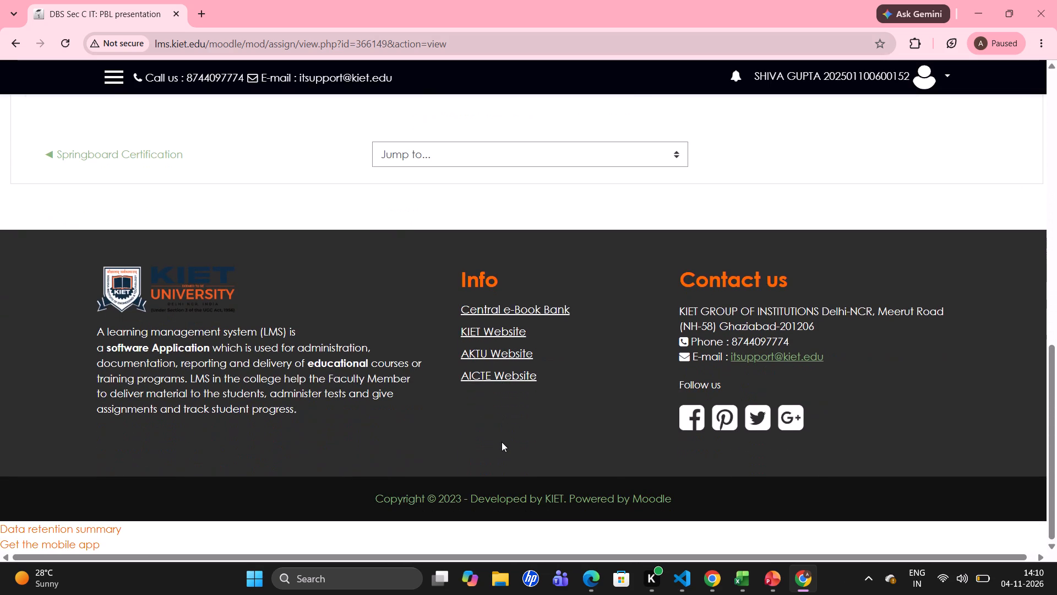
scroll(502, 442, down, 2)
scroll(502, 442, up, 6)
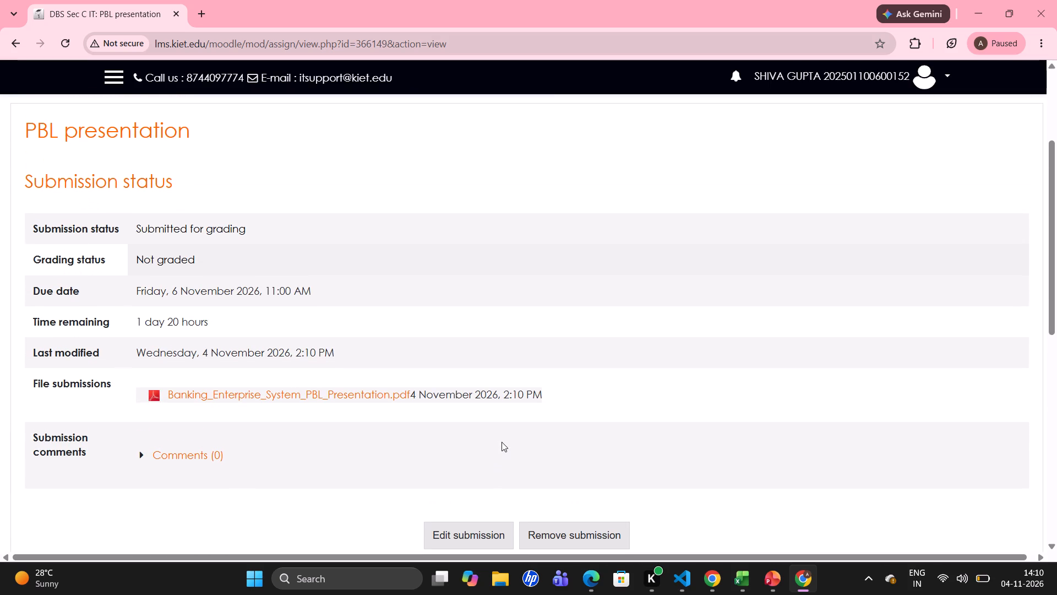
scroll(502, 442, down, 3)
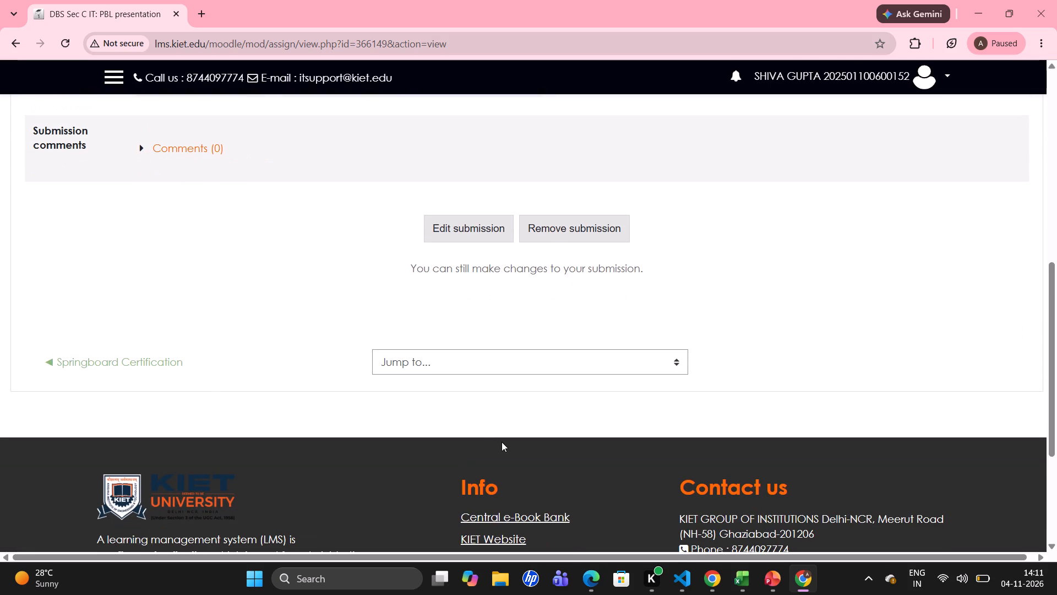
scroll(462, 341, up, 5)
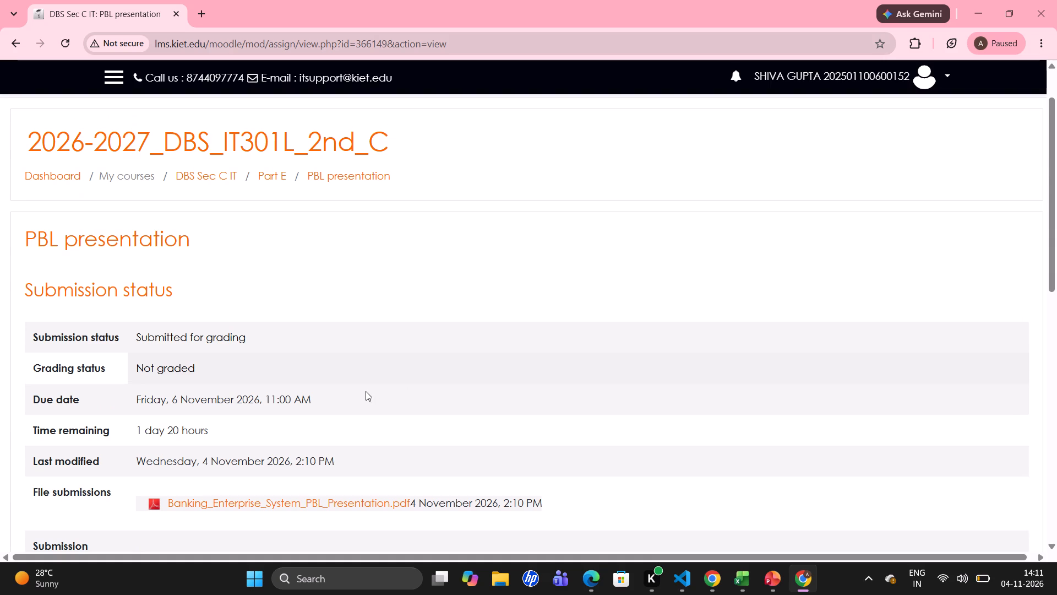
scroll(366, 391, down, 3)
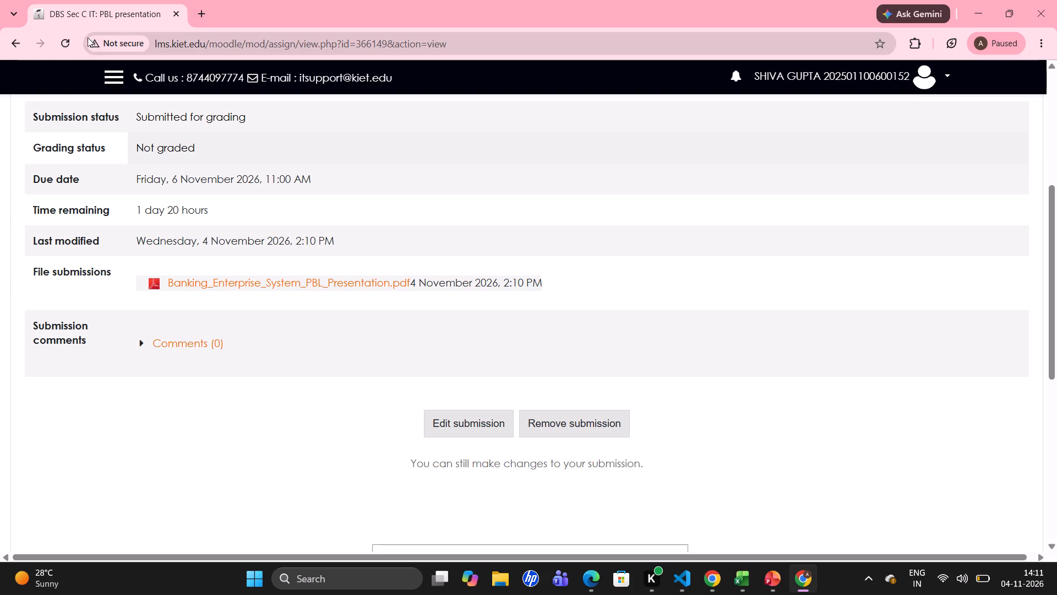
From the dashboard, look into the OOPs-with-JAVA course, go back, and view the 2026-2027_DBS_IT301L_2nd_C course's activities through Part E.
click(927, 78)
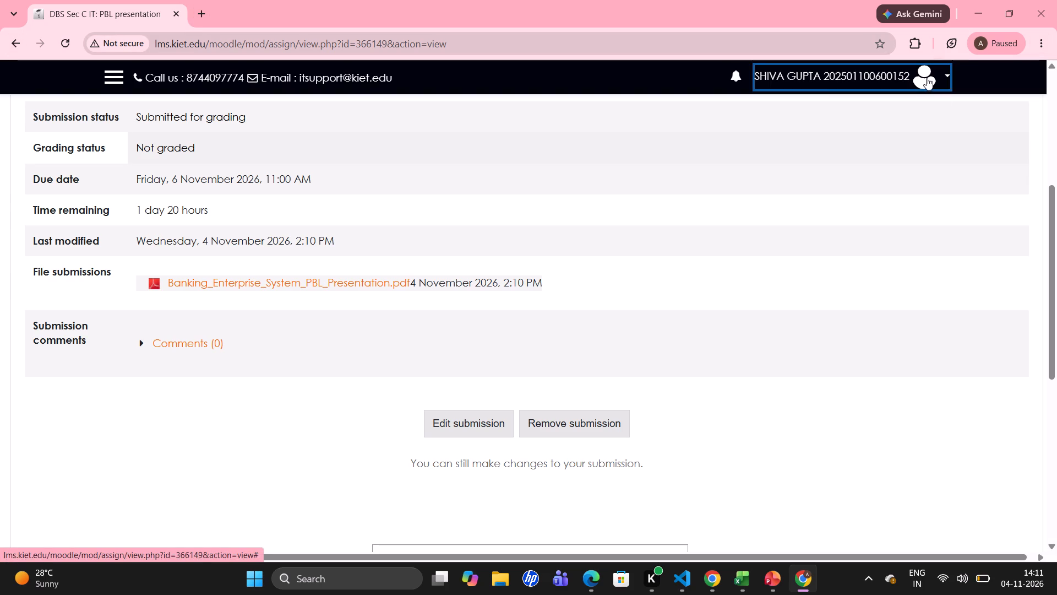
click(899, 111)
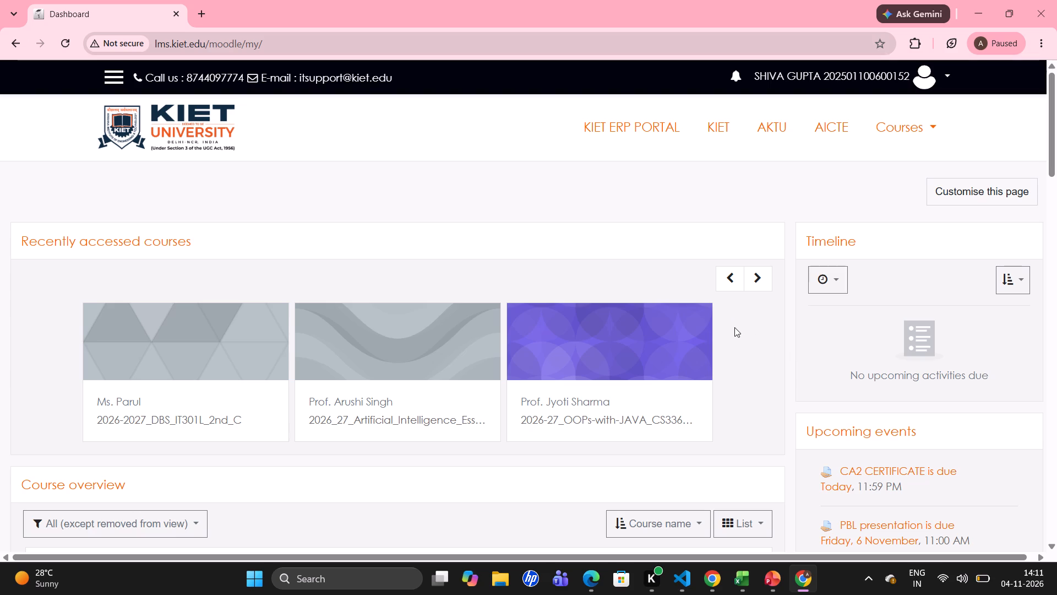
click(601, 319)
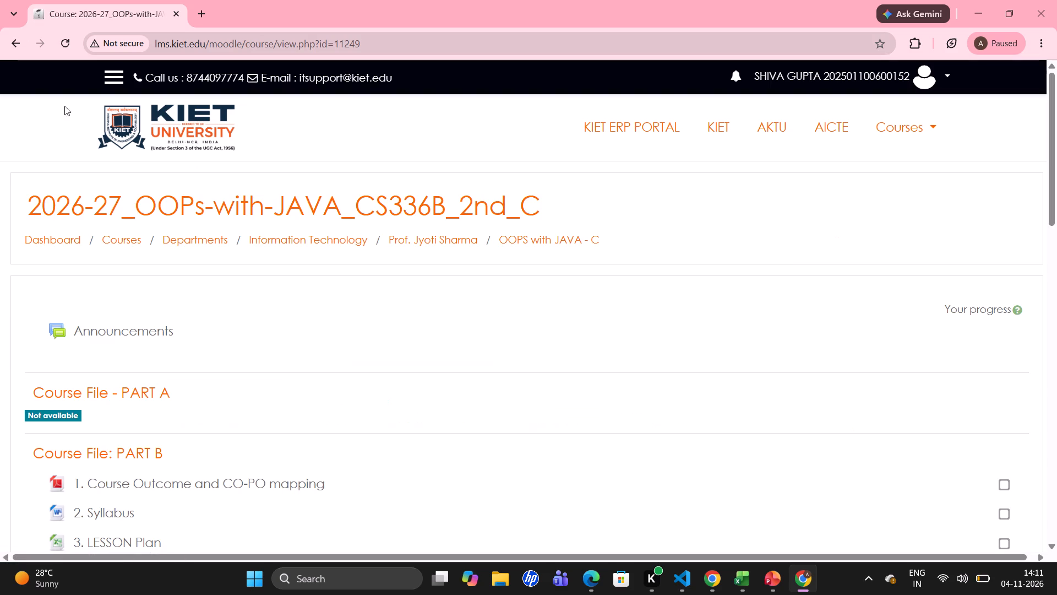
click(7, 48)
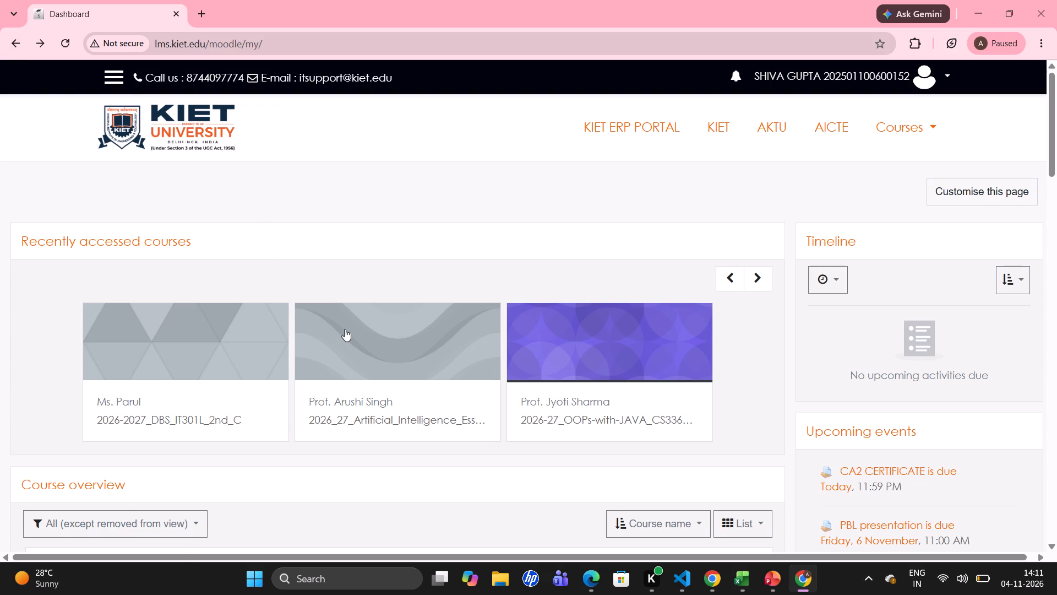
click(144, 362)
scroll(144, 362, down, 1)
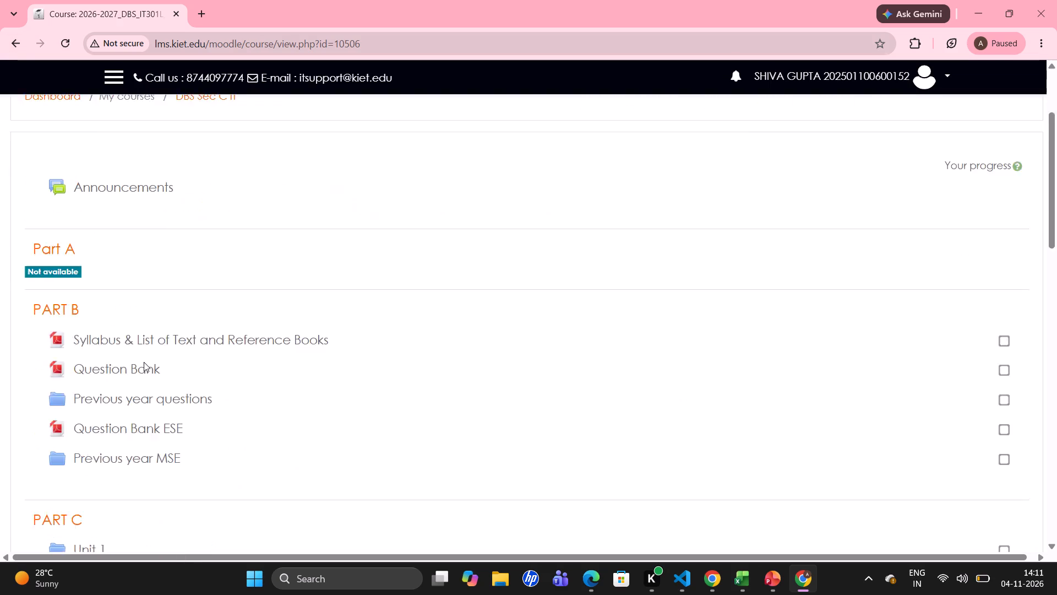
scroll(144, 362, down, 6)
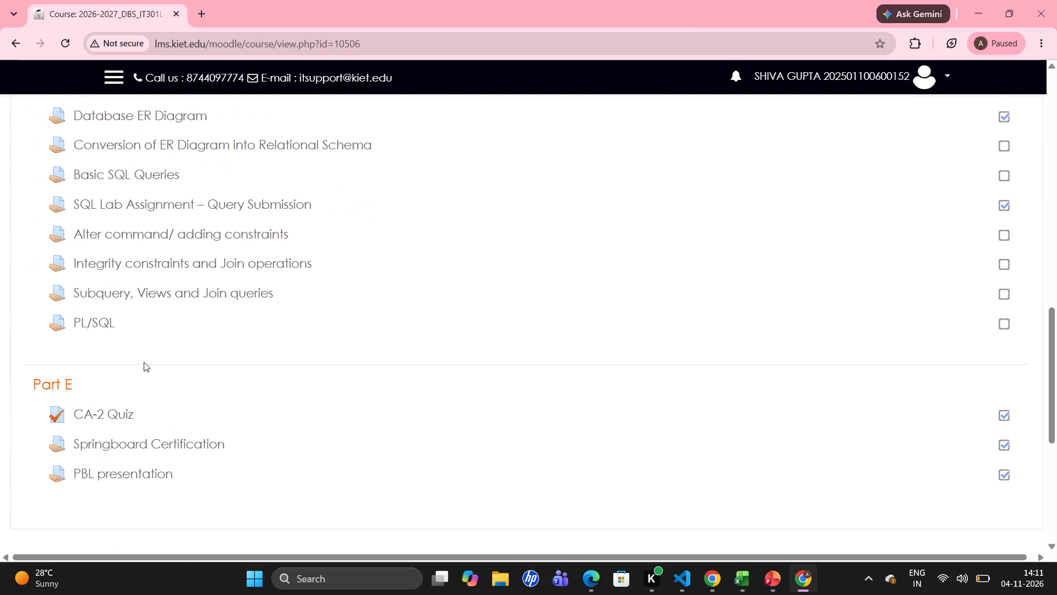
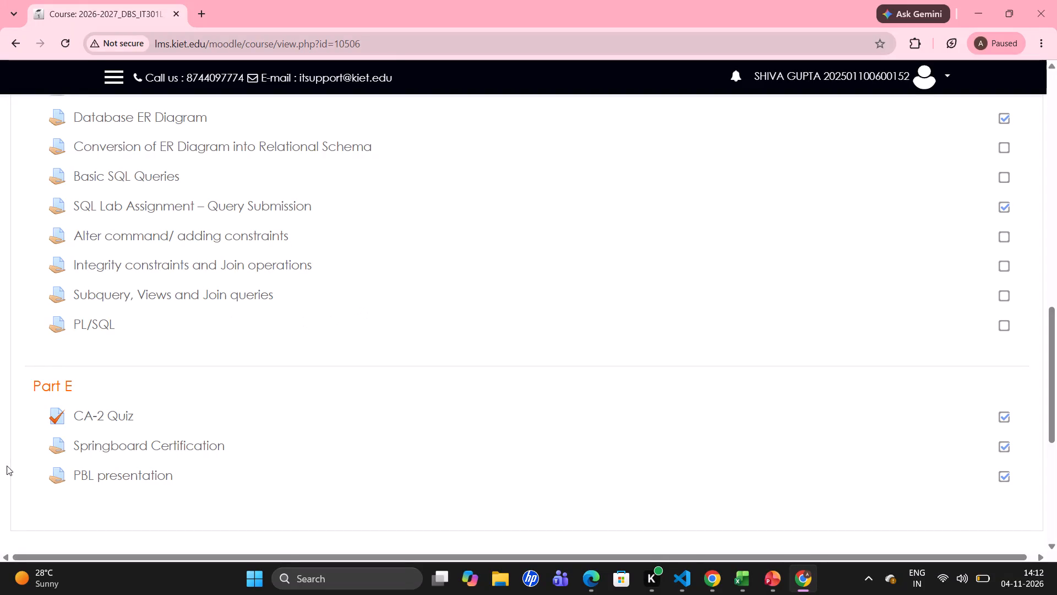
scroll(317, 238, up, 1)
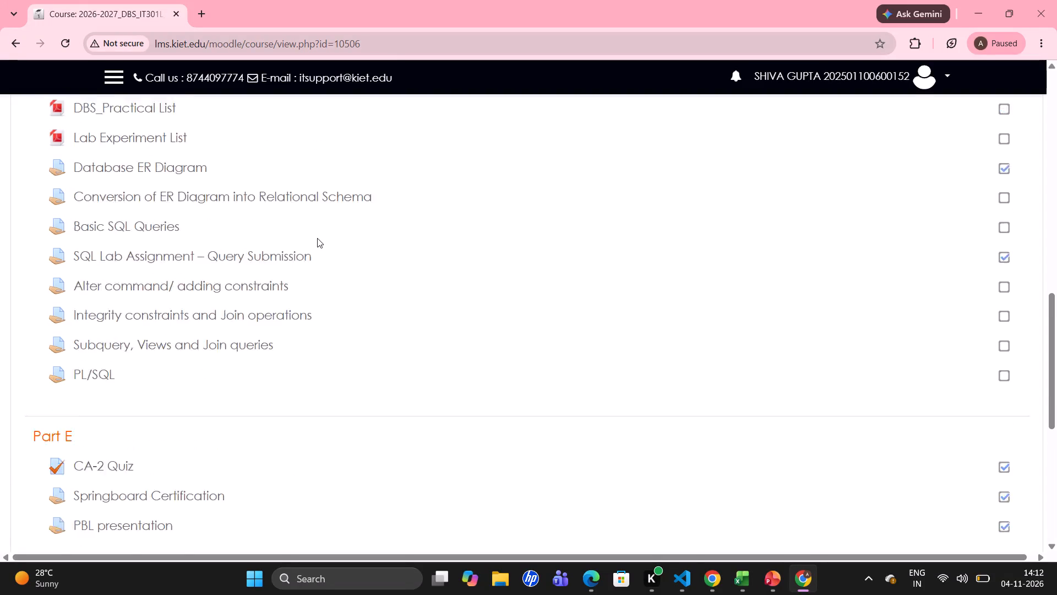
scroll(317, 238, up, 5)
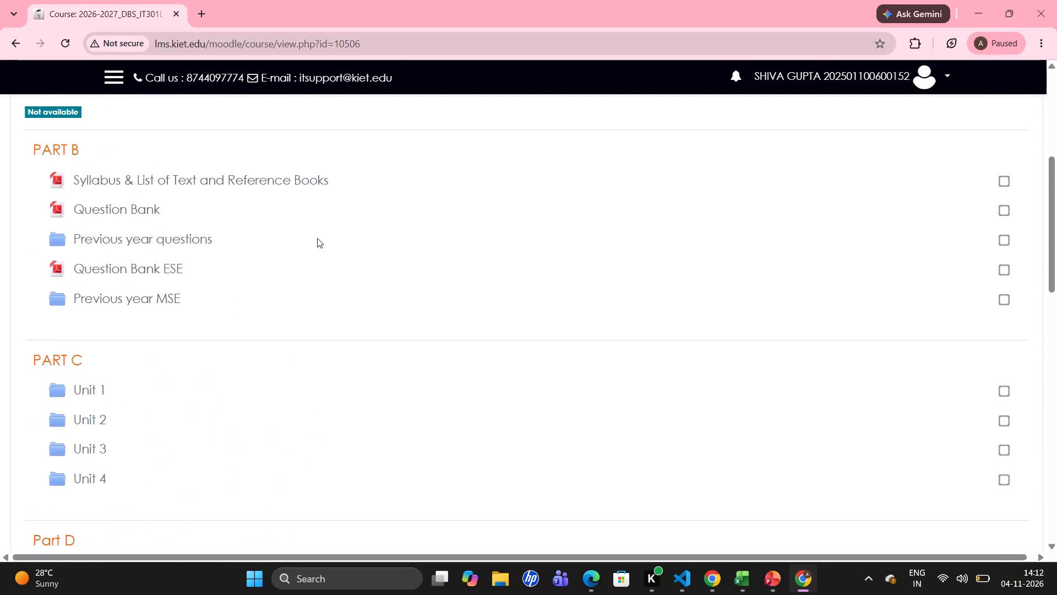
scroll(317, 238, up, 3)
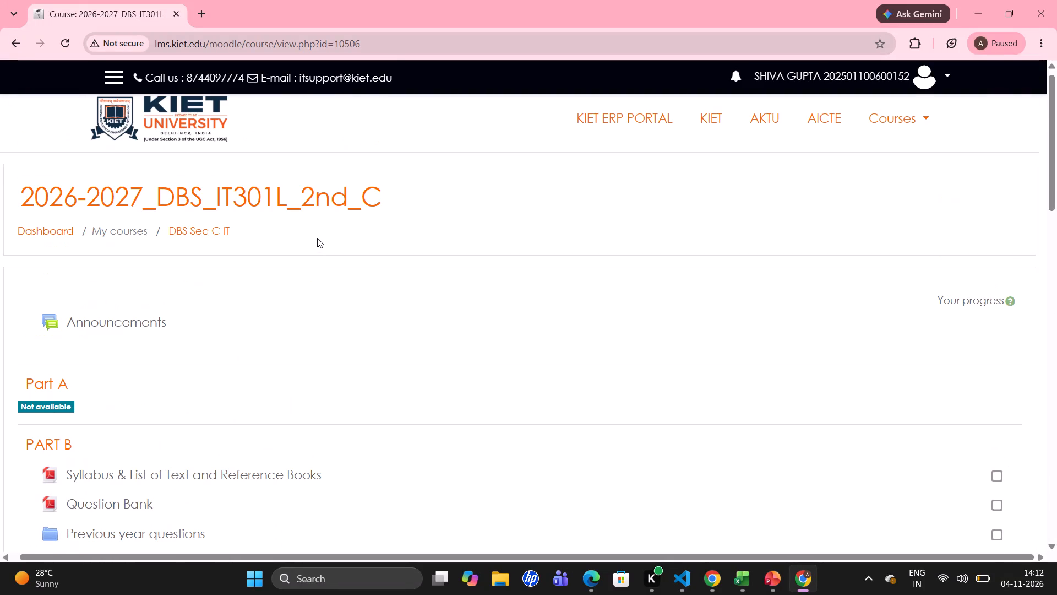
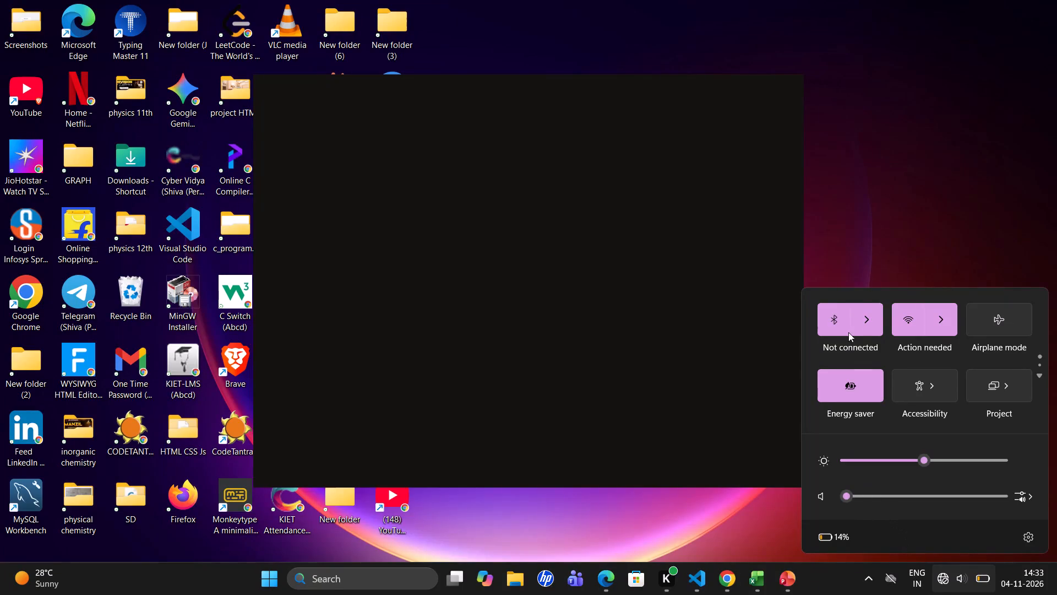
Open the list of available Wi-Fi networks.
click(949, 310)
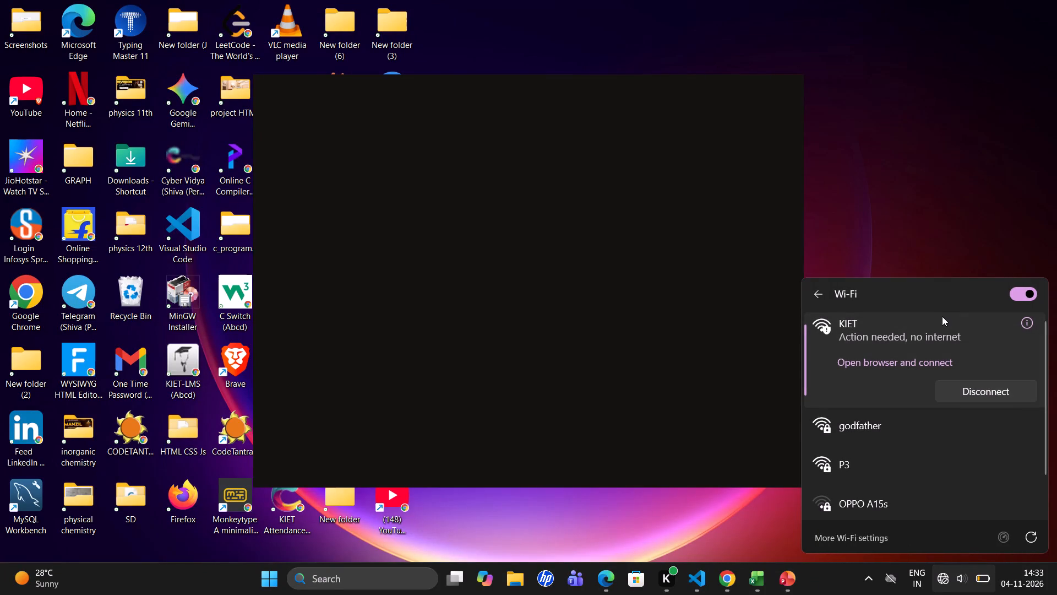
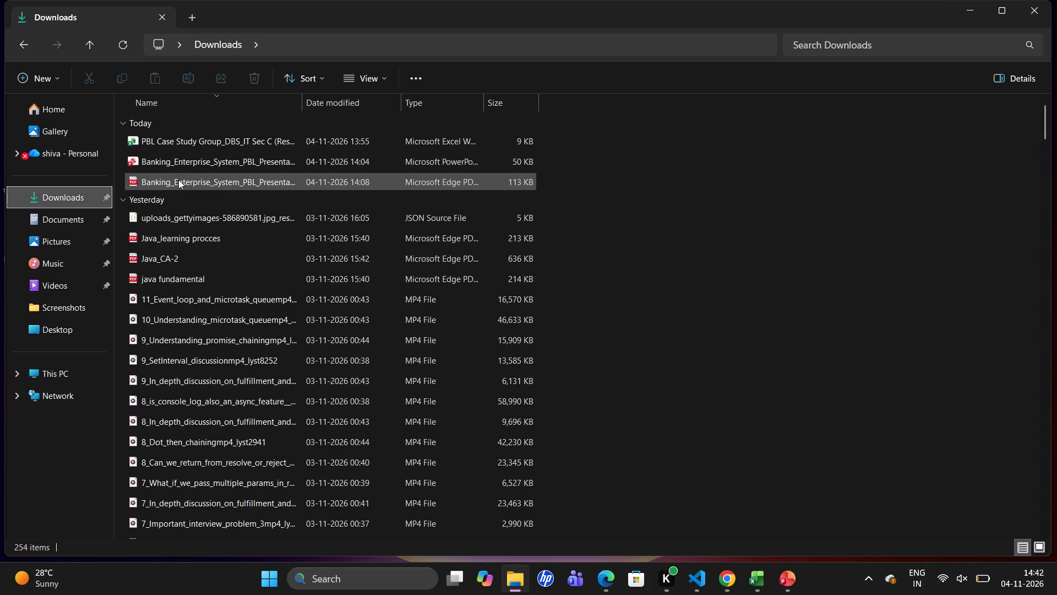
Open the Banking_Enterprise_System_PBL_Presentation PDF from the Downloads folder to view it.
double_click(178, 180)
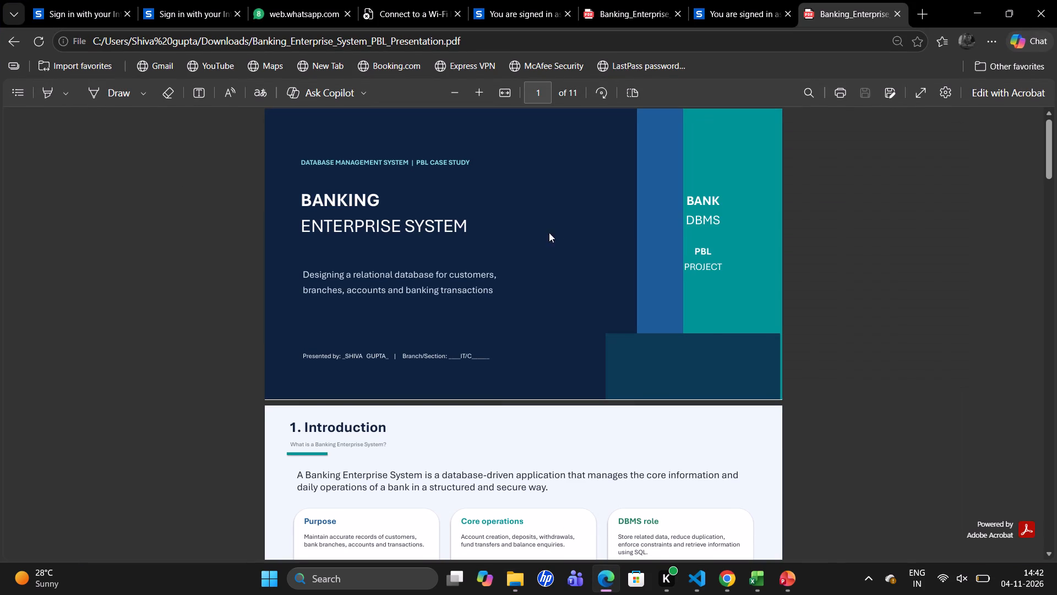
Review the other open copy of the Banking Enterprise System PDF from the title page through the Sample Records page.
click(635, 1)
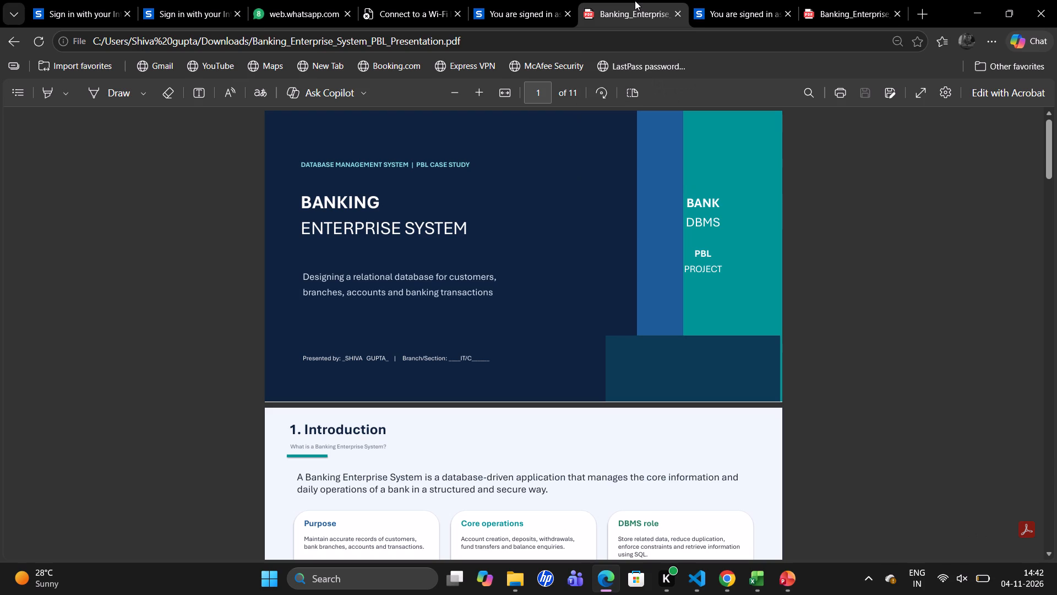
scroll(635, 1, down, 7)
scroll(520, 137, down, 8)
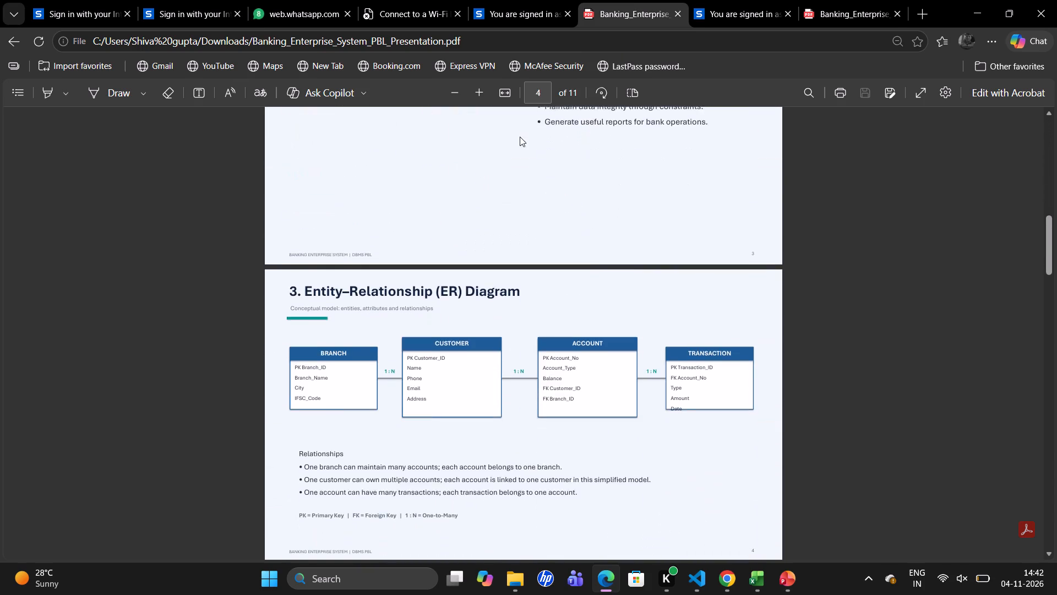
scroll(520, 137, down, 5)
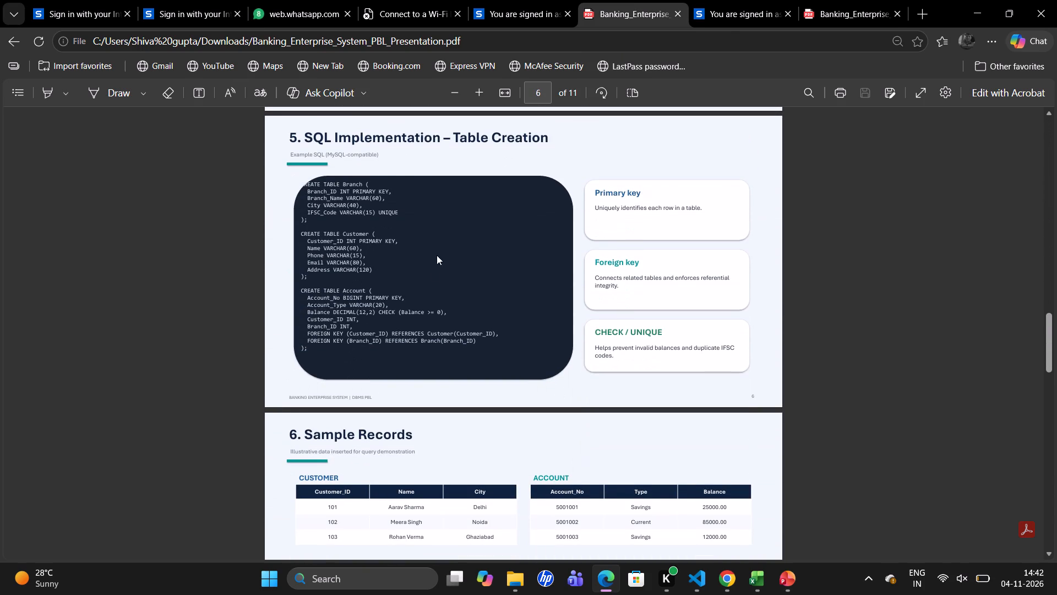
scroll(429, 273, down, 2)
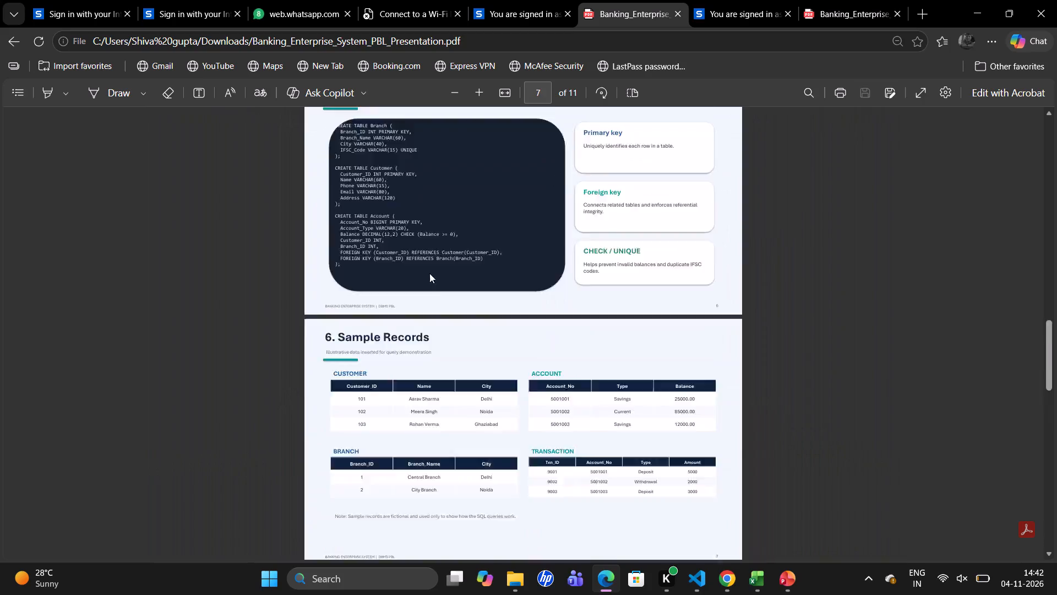
scroll(429, 273, down, 9)
scroll(429, 273, up, 9)
Dismiss the low-battery notice covering the PDF.
click(587, 333)
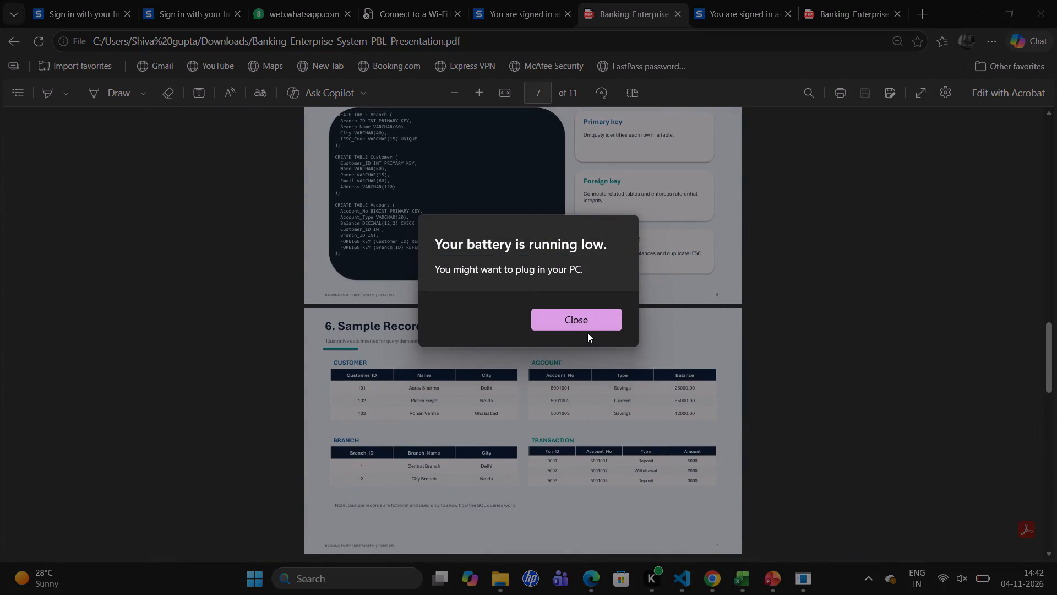
click(575, 309)
Examine the PDF's remaining pages through the Conclusion, and recheck the SQL queries, table creation and project objectives pages.
scroll(579, 330, up, 1)
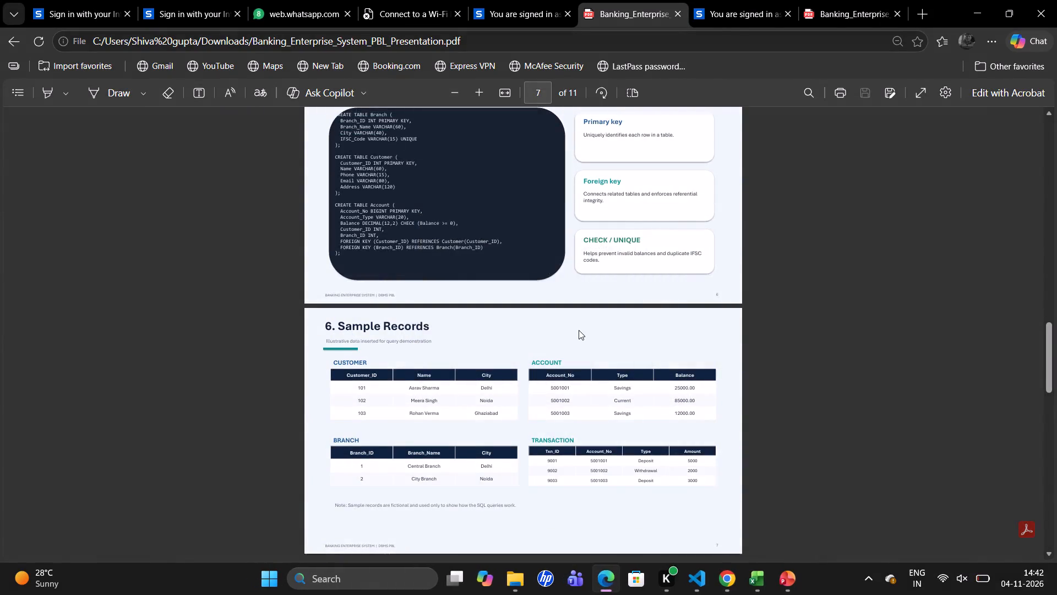
scroll(579, 330, up, 1)
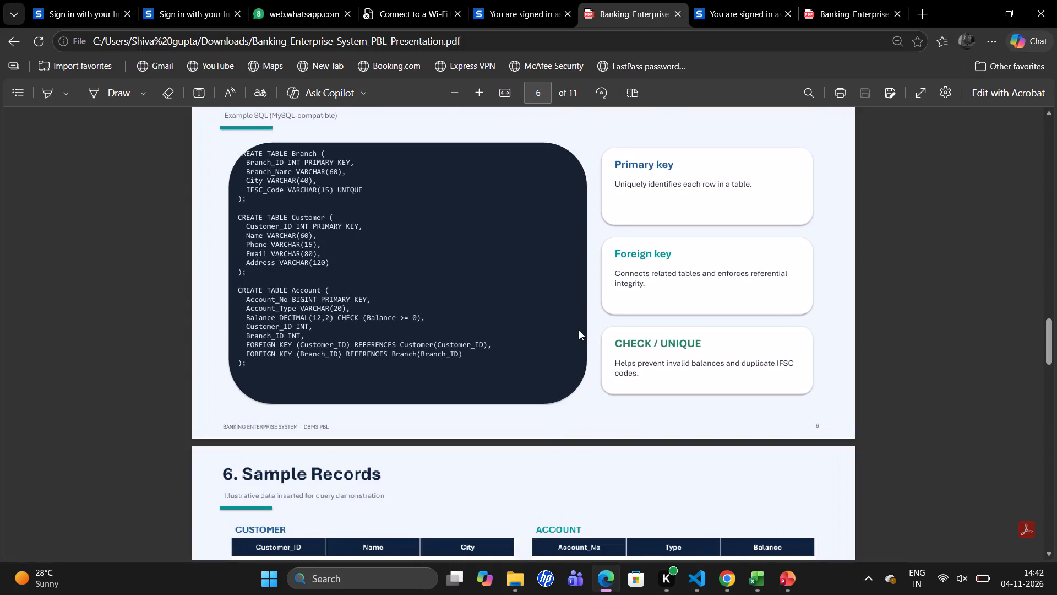
scroll(579, 330, down, 15)
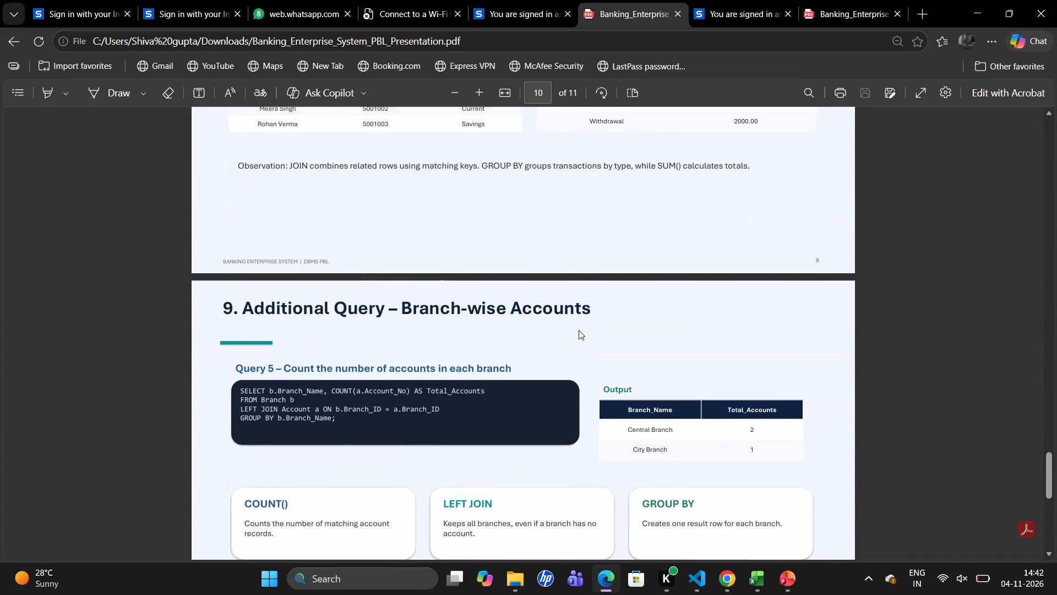
scroll(579, 330, down, 4)
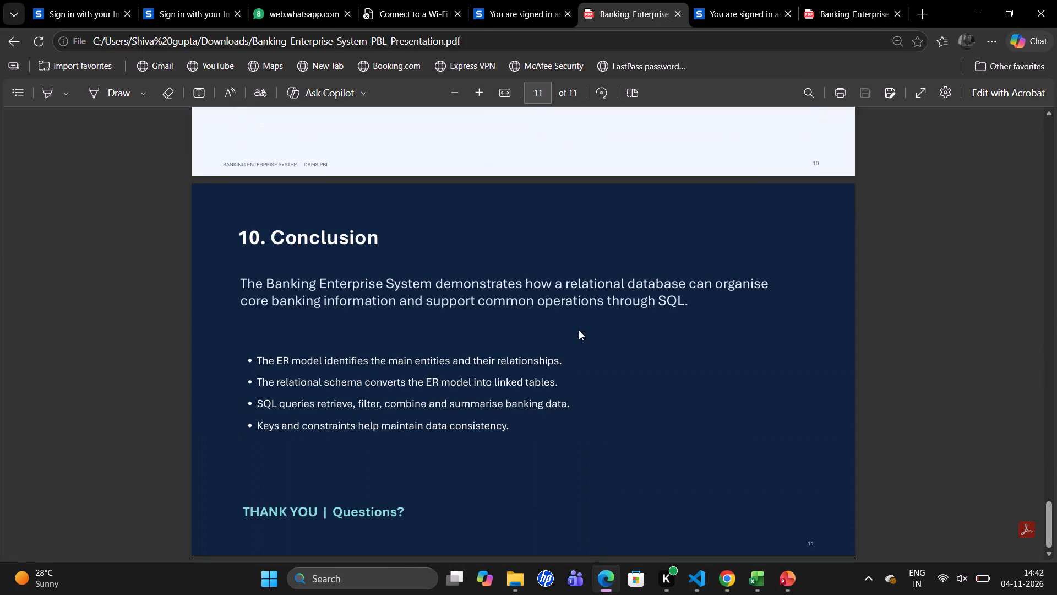
scroll(579, 330, up, 6)
scroll(579, 330, down, 1)
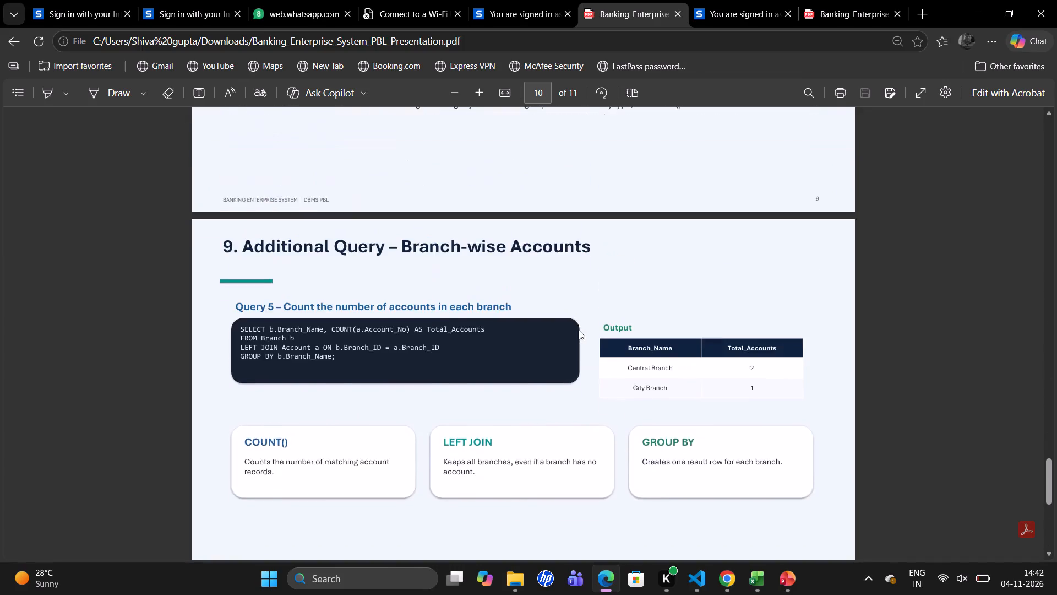
scroll(579, 330, down, 3)
scroll(579, 330, up, 4)
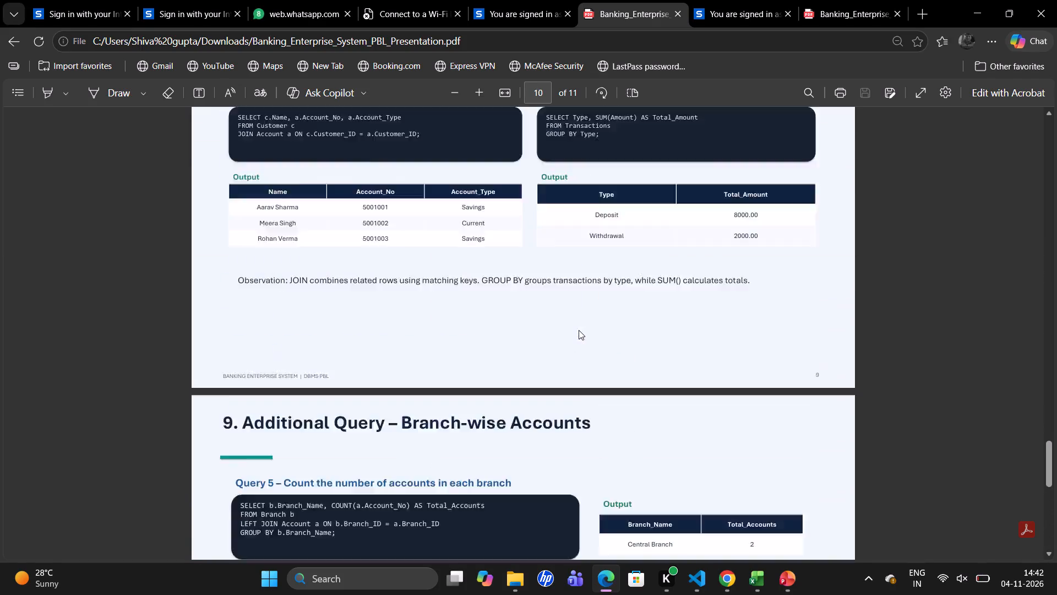
scroll(579, 330, up, 8)
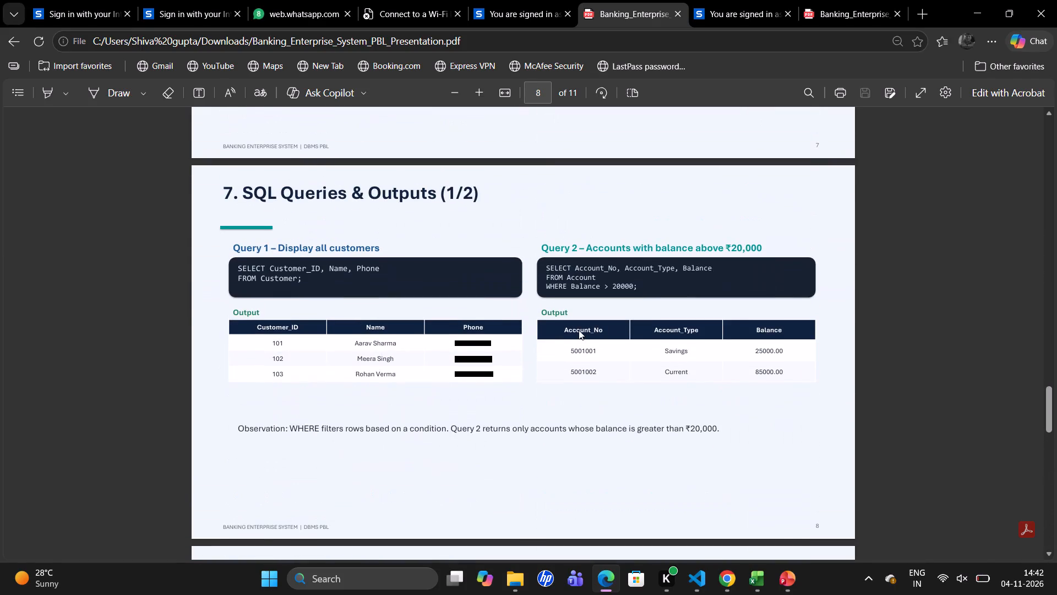
scroll(579, 330, up, 8)
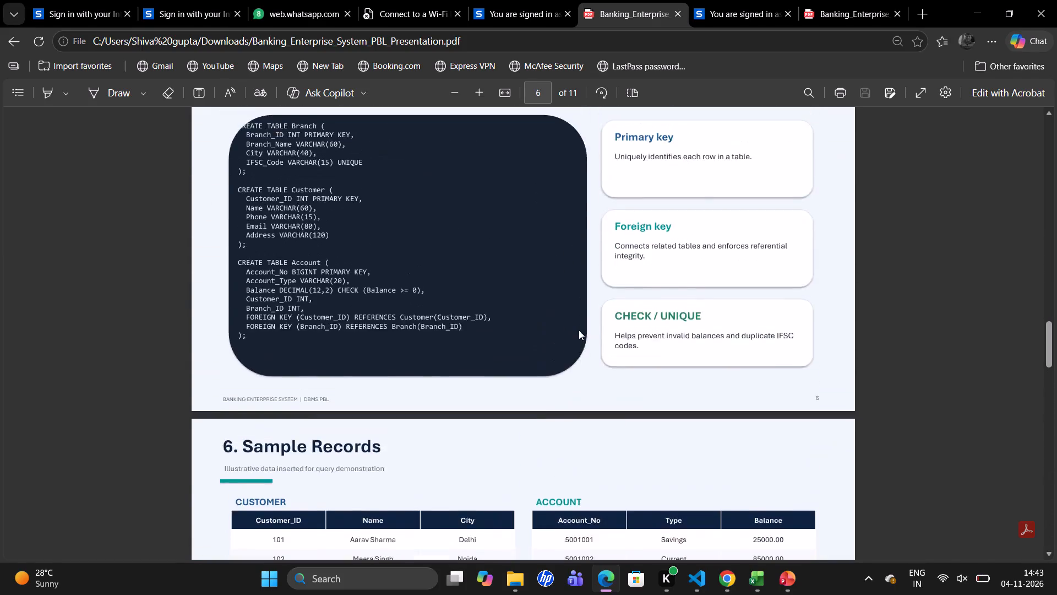
scroll(579, 330, up, 1)
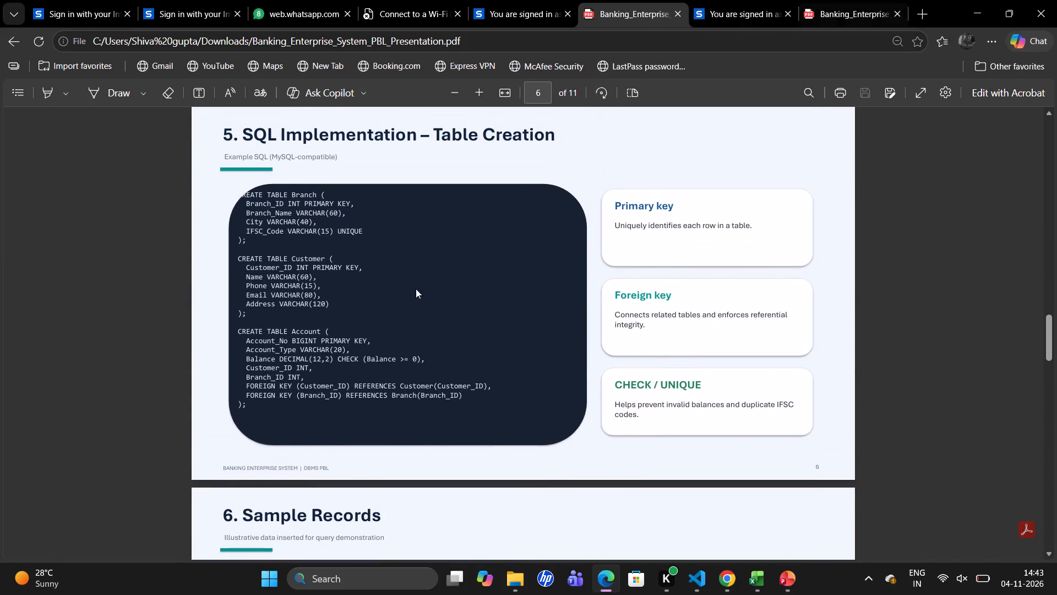
scroll(379, 373, up, 14)
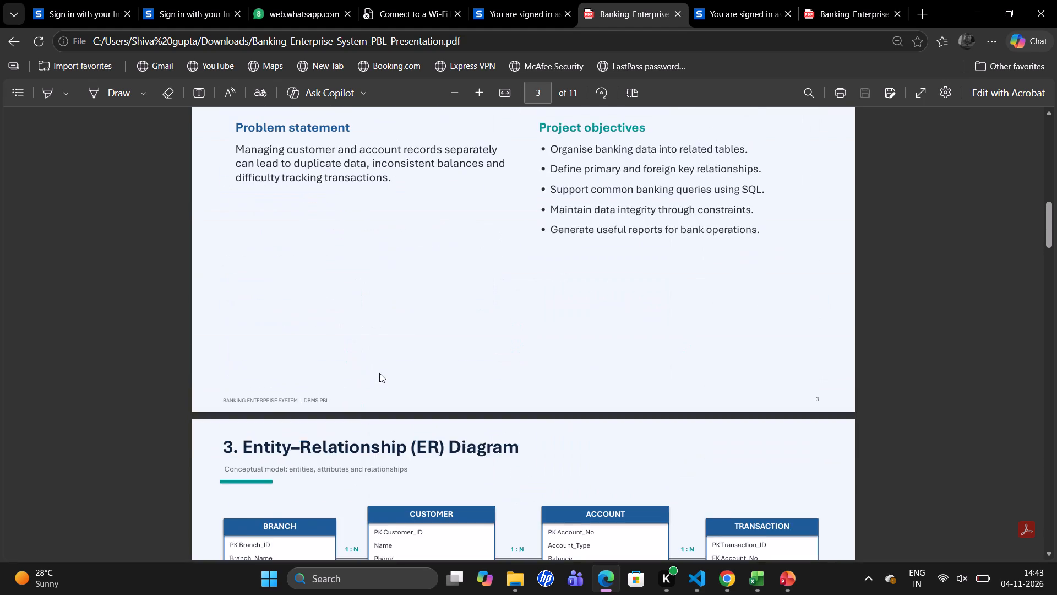
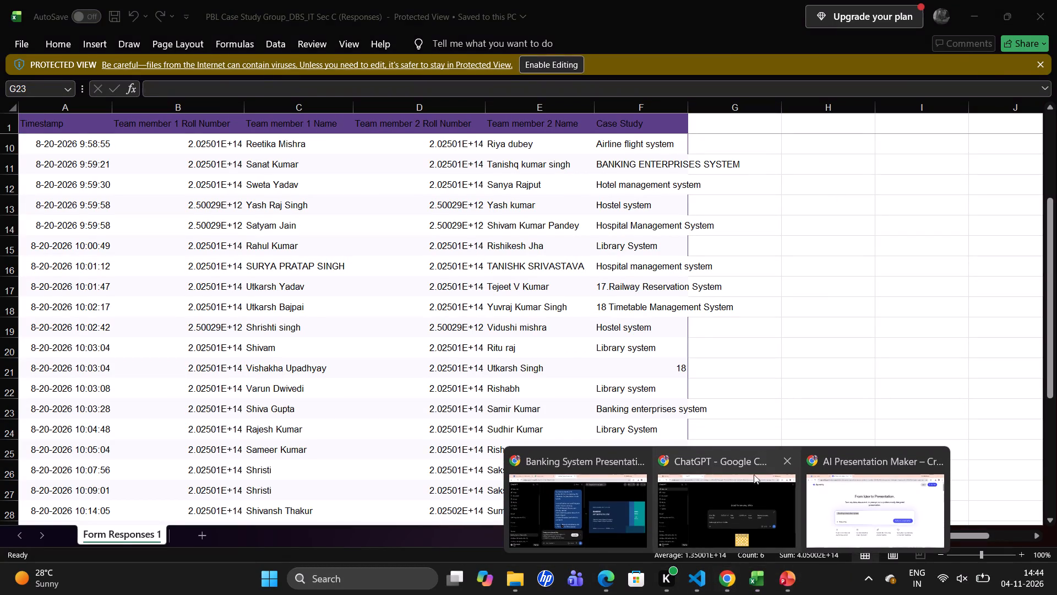
Switch to the ChatGPT window in Chrome and open the Banking System Presentation conversation.
click(730, 525)
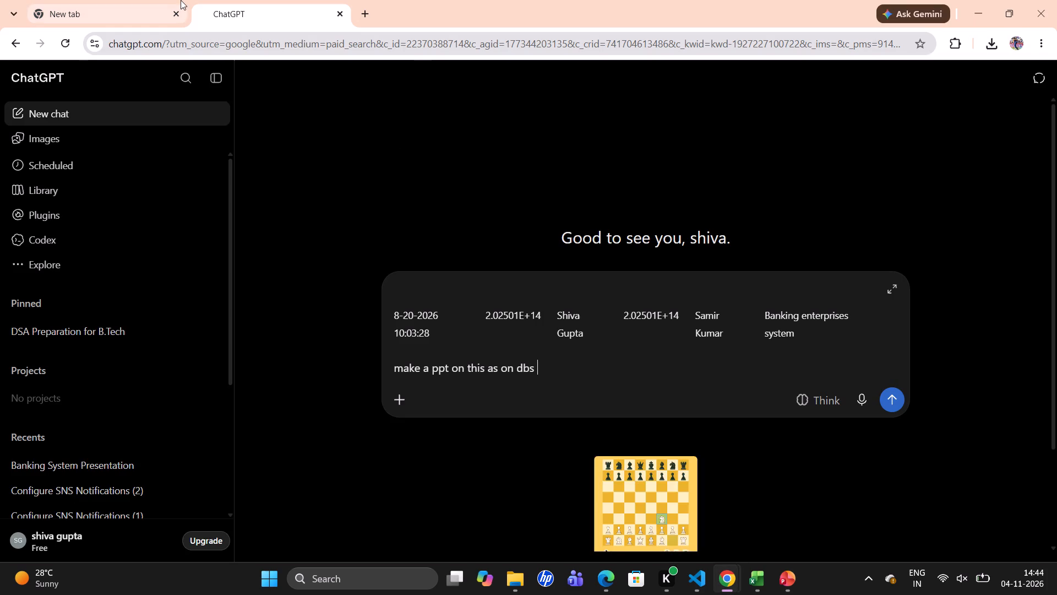
click(62, 457)
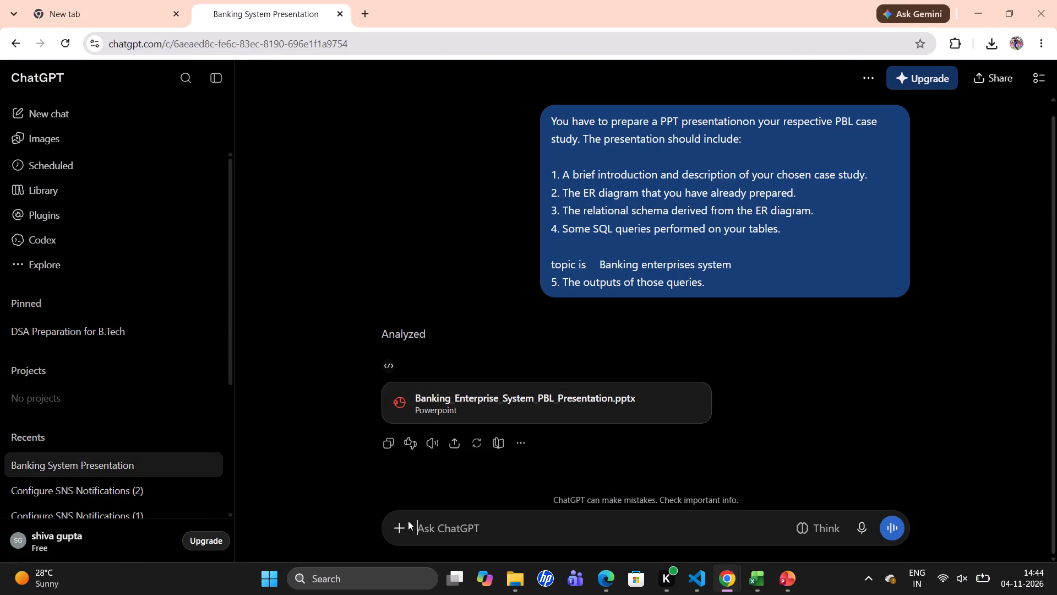
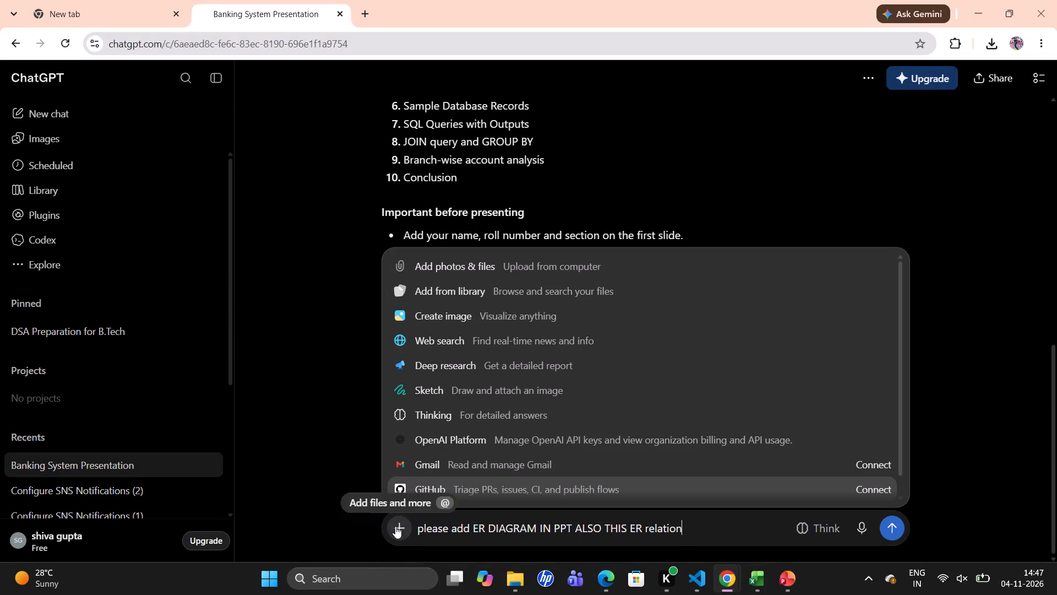
click(459, 271)
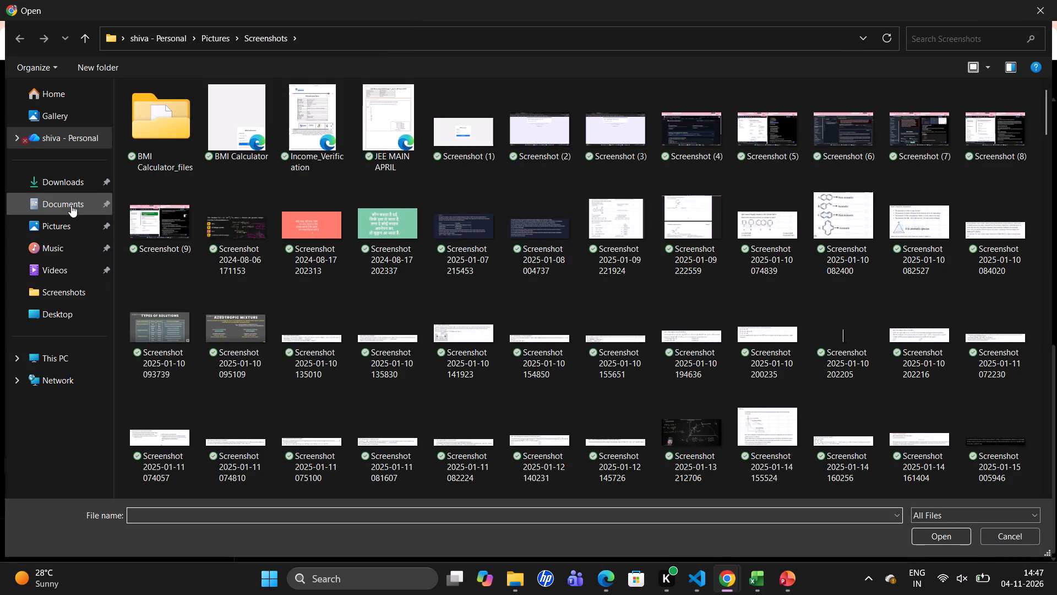
click(66, 192)
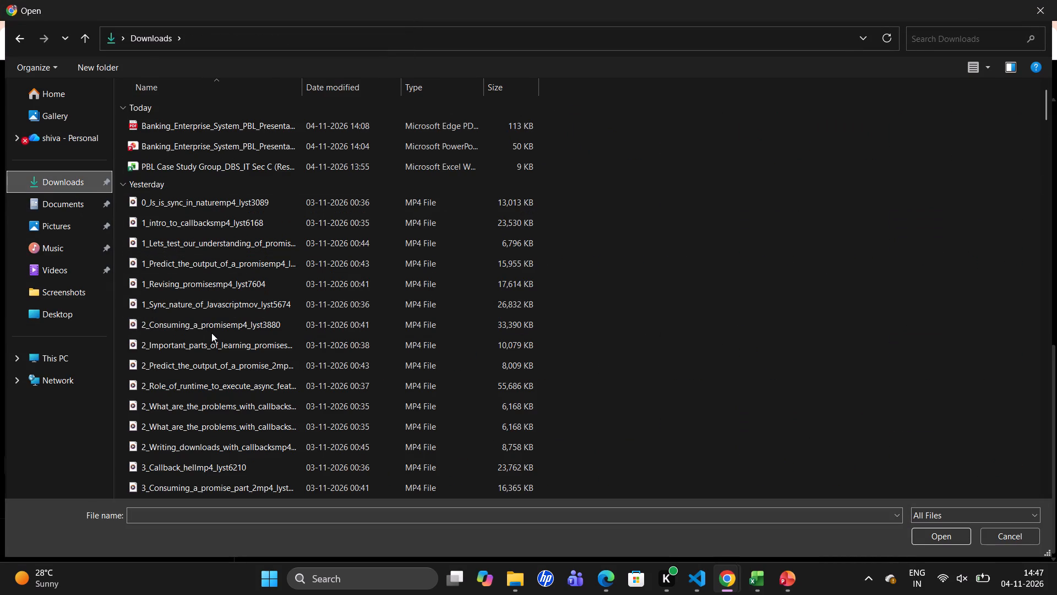
Look through the files in the Downloads folder for an ER diagram file to attach to the message.
scroll(211, 333, down, 6)
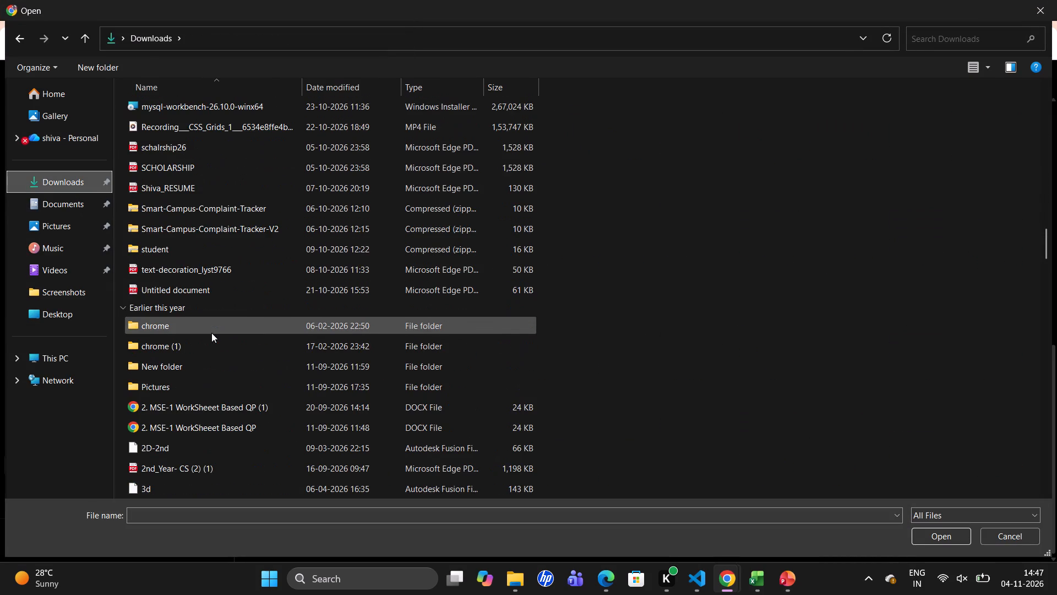
scroll(211, 333, down, 1)
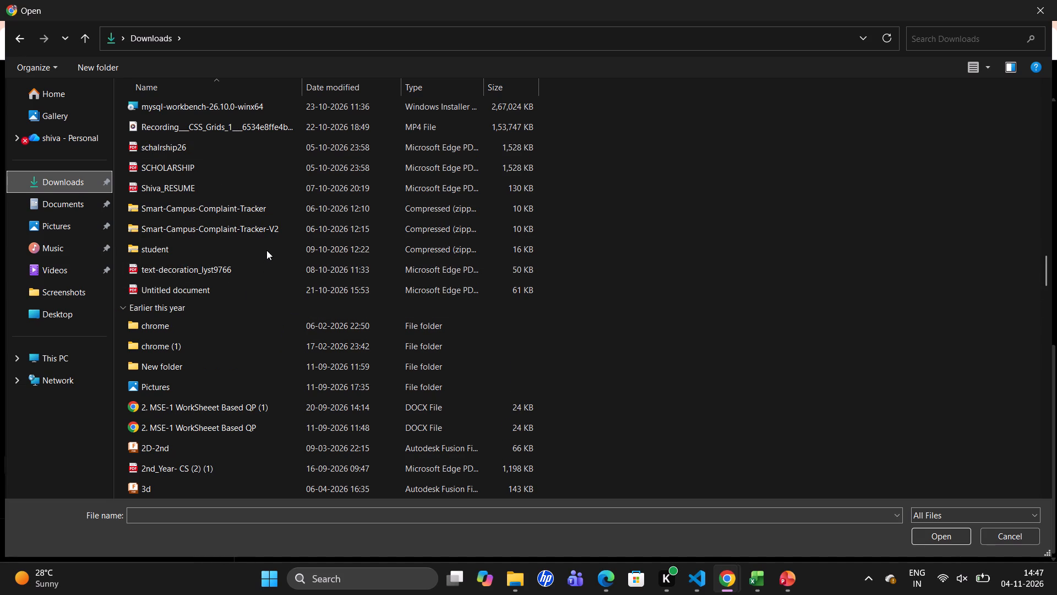
scroll(266, 250, up, 1)
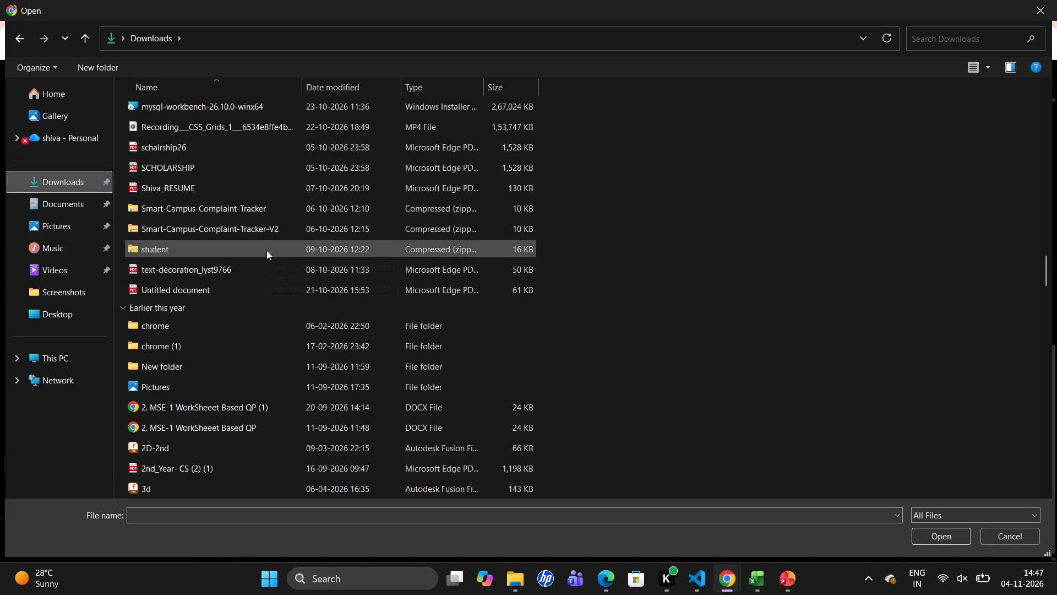
scroll(266, 250, up, 1)
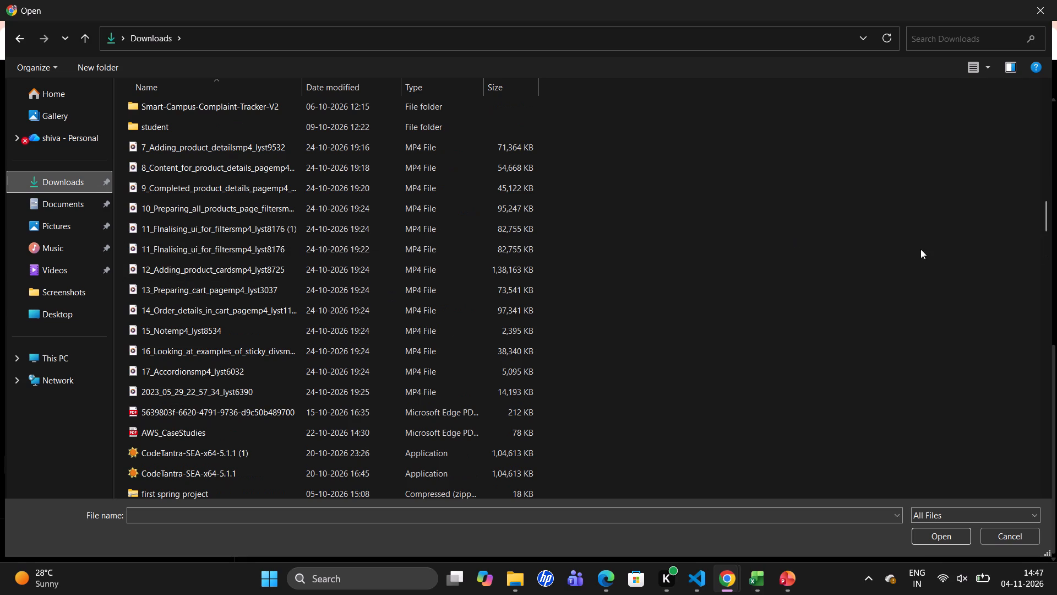
drag(1045, 215, 1047, 236)
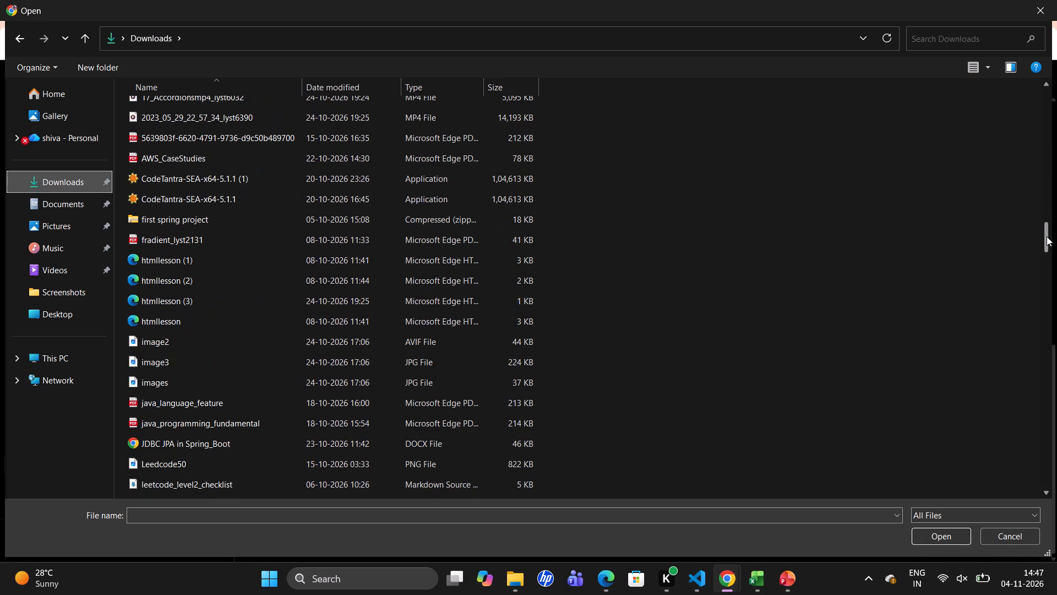
drag(1047, 236, 1047, 225)
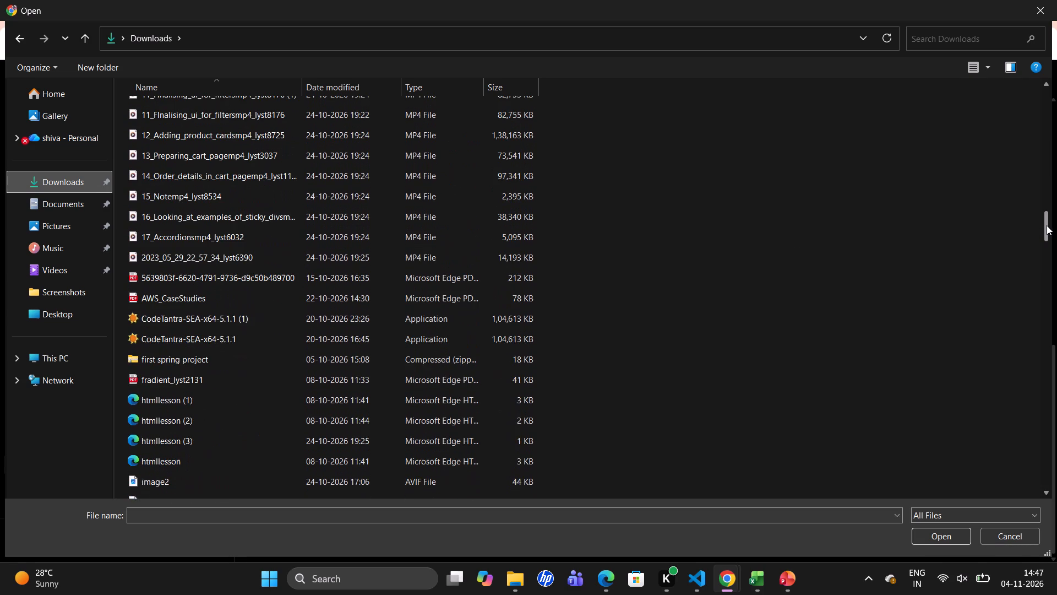
drag(1047, 225, 1047, 219)
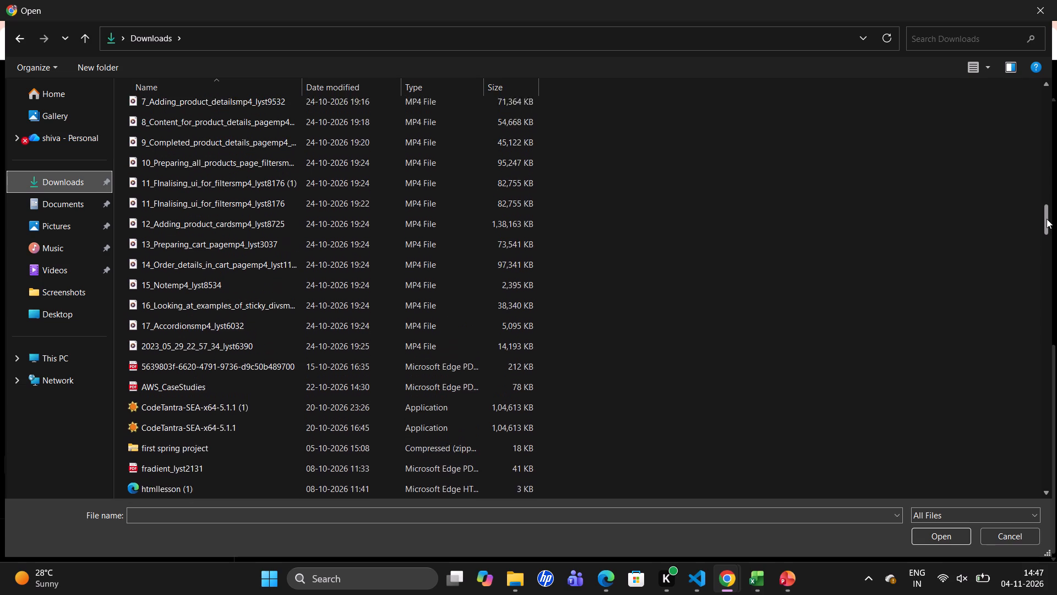
drag(1047, 219, 1047, 218)
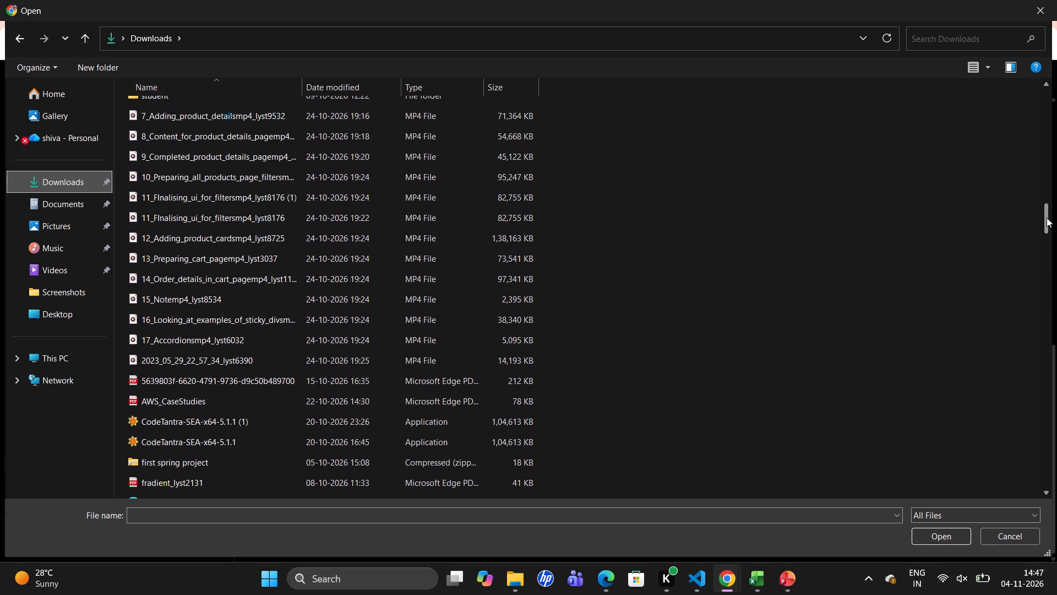
drag(1047, 218, 1047, 217)
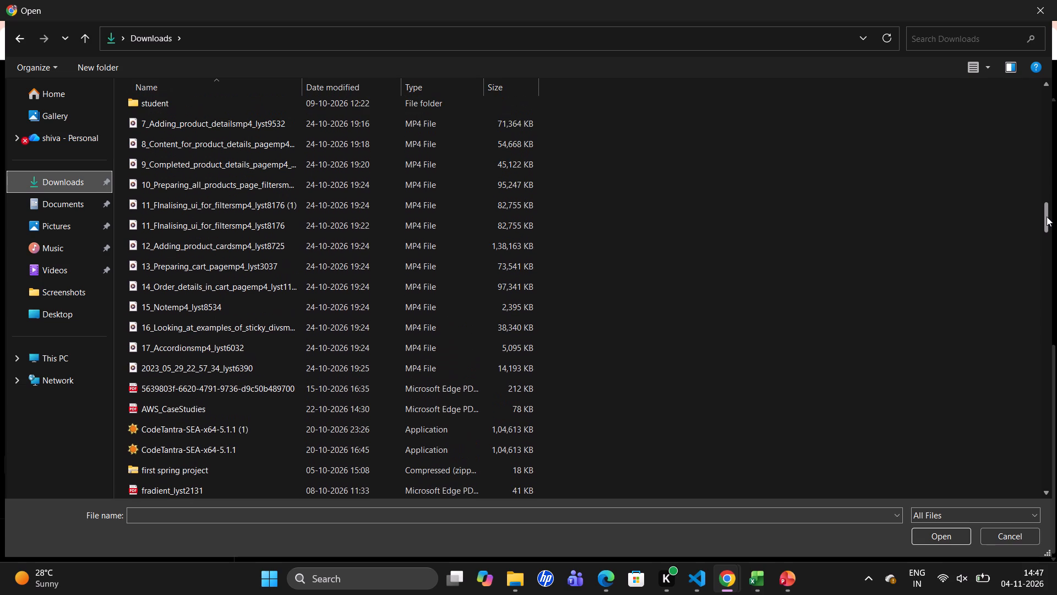
drag(1047, 217, 1047, 211)
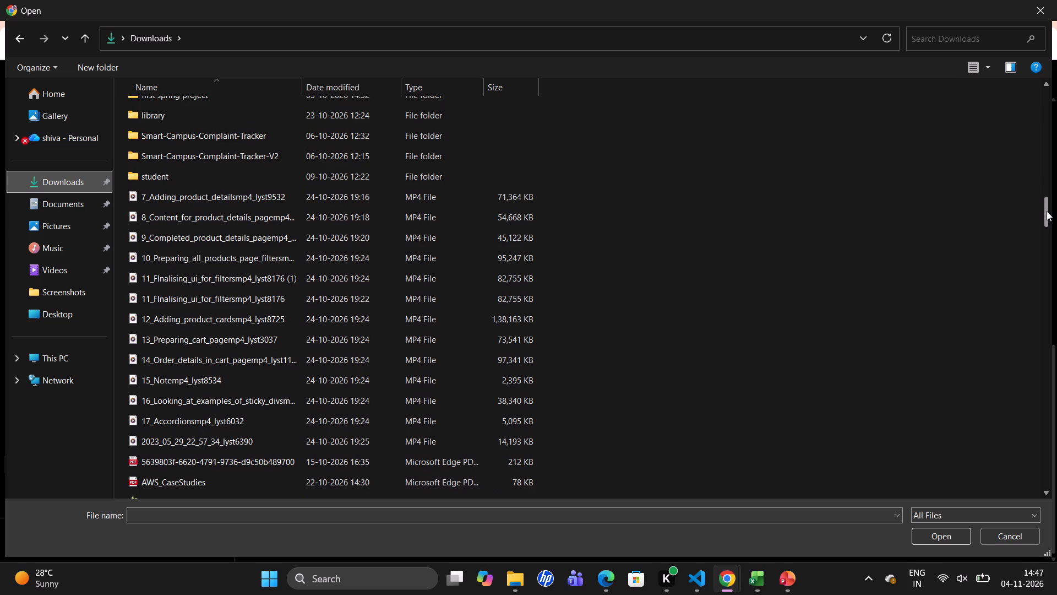
drag(1047, 211, 1047, 206)
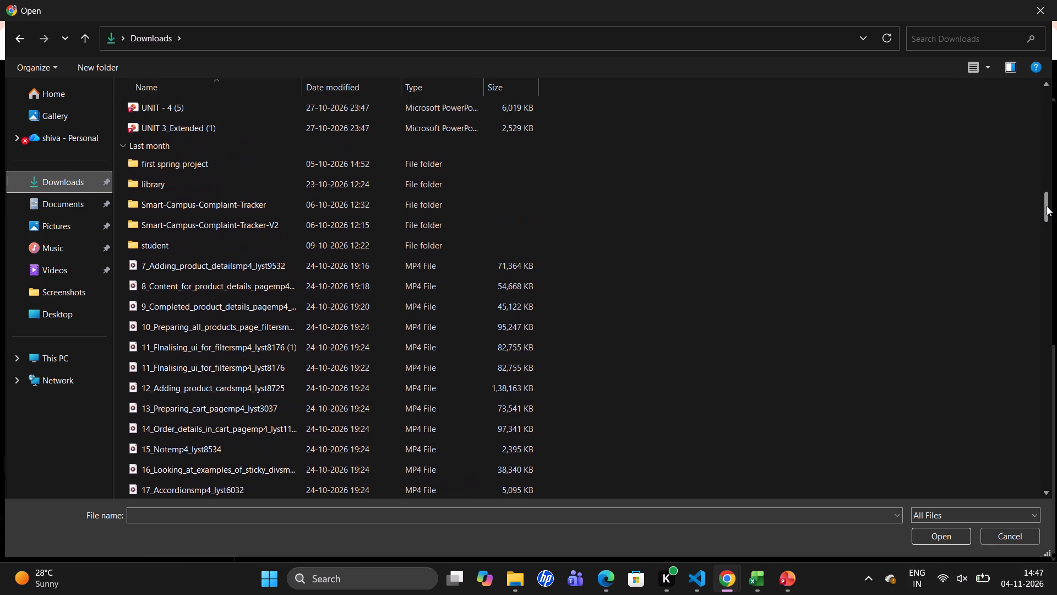
drag(1047, 206, 1047, 203)
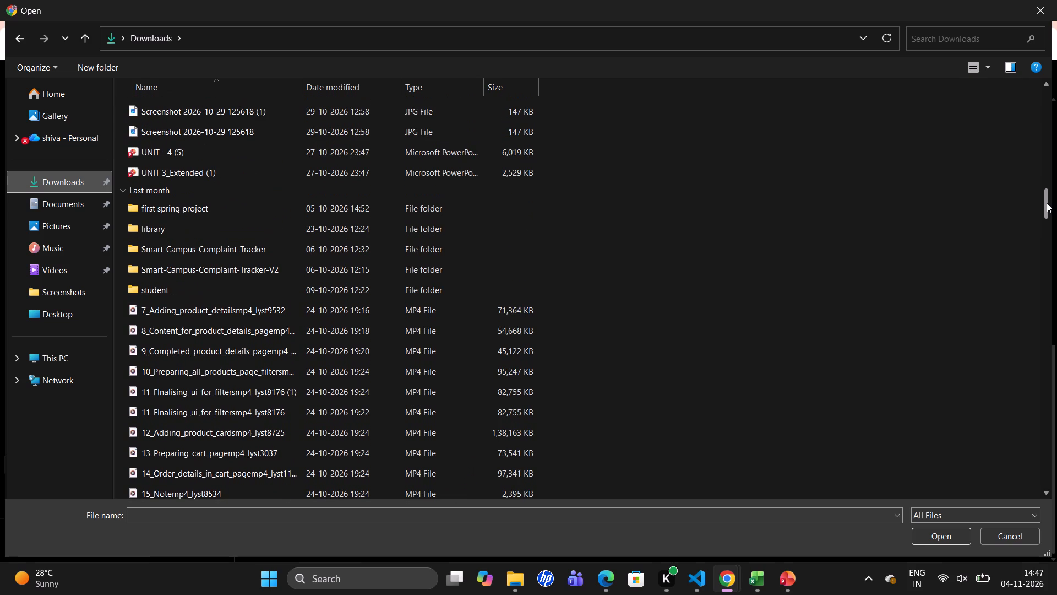
drag(1047, 203, 1047, 202)
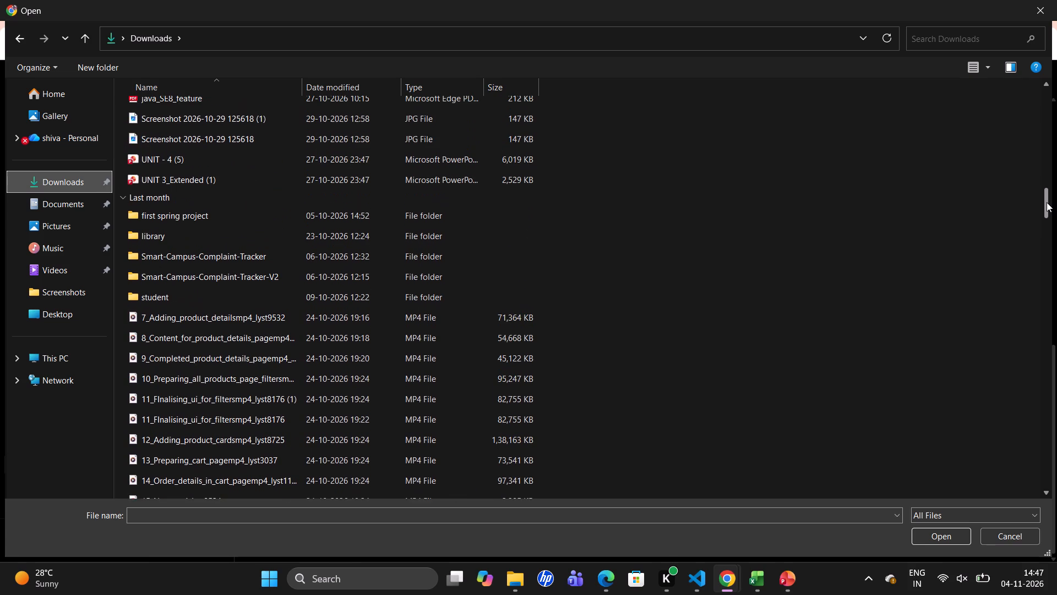
drag(1047, 202, 1047, 201)
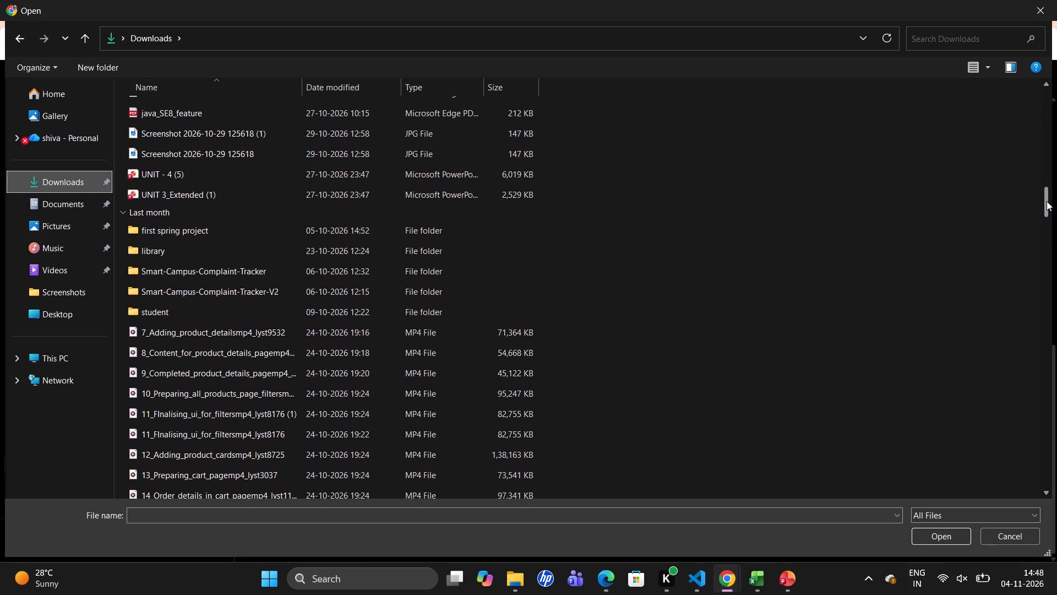
drag(1047, 201, 1047, 200)
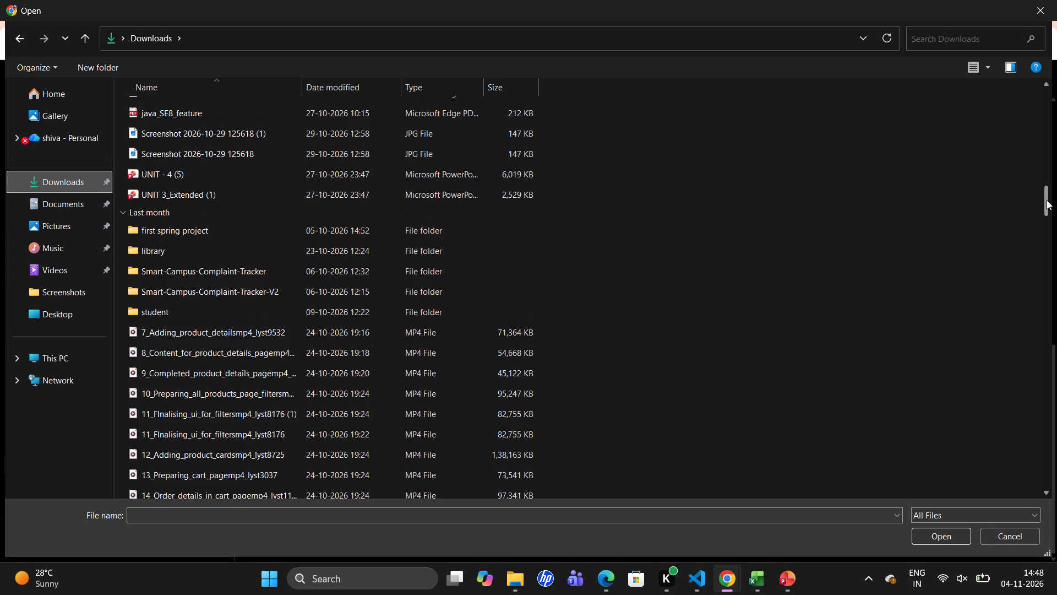
drag(1047, 200, 1047, 188)
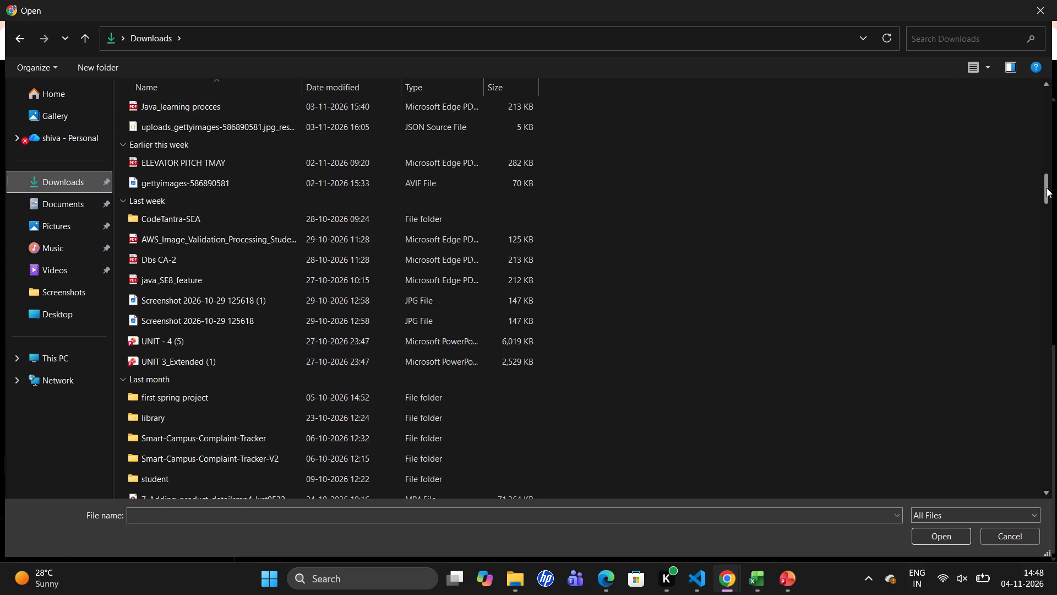
drag(1047, 188, 1047, 187)
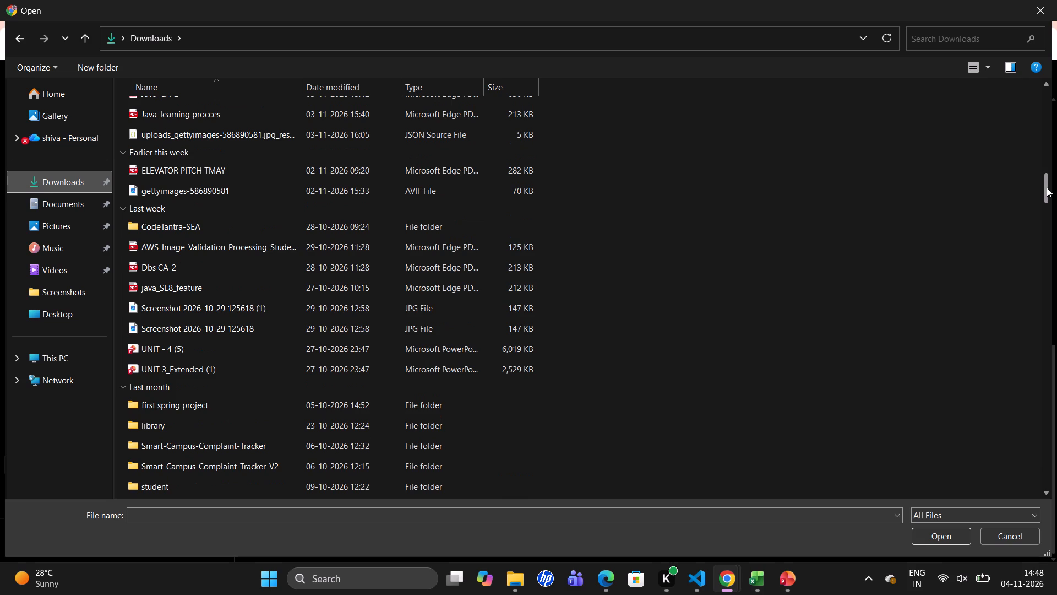
drag(1047, 187, 1045, 179)
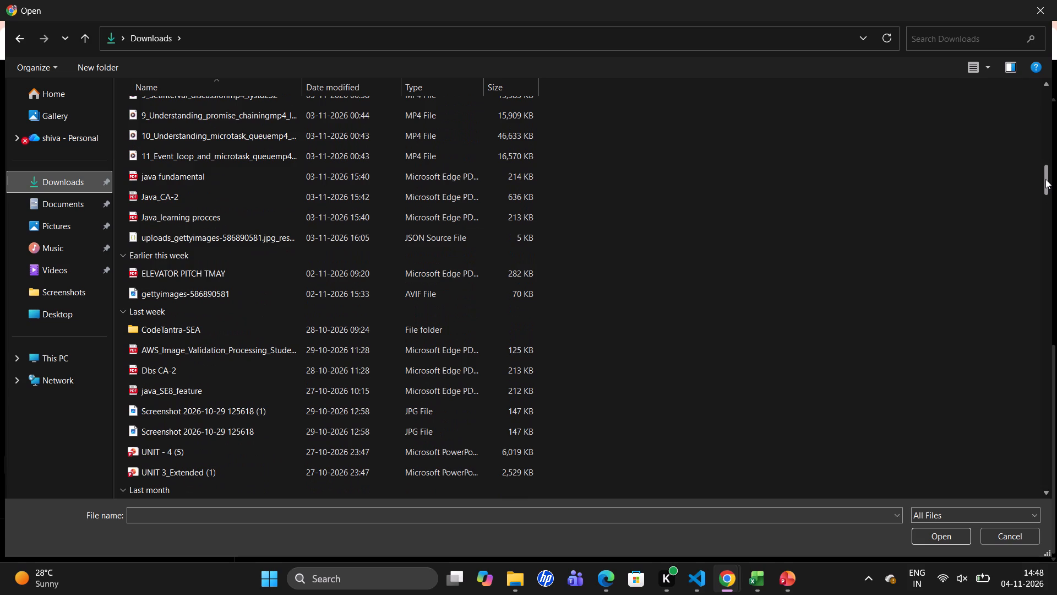
drag(1045, 179, 1056, 146)
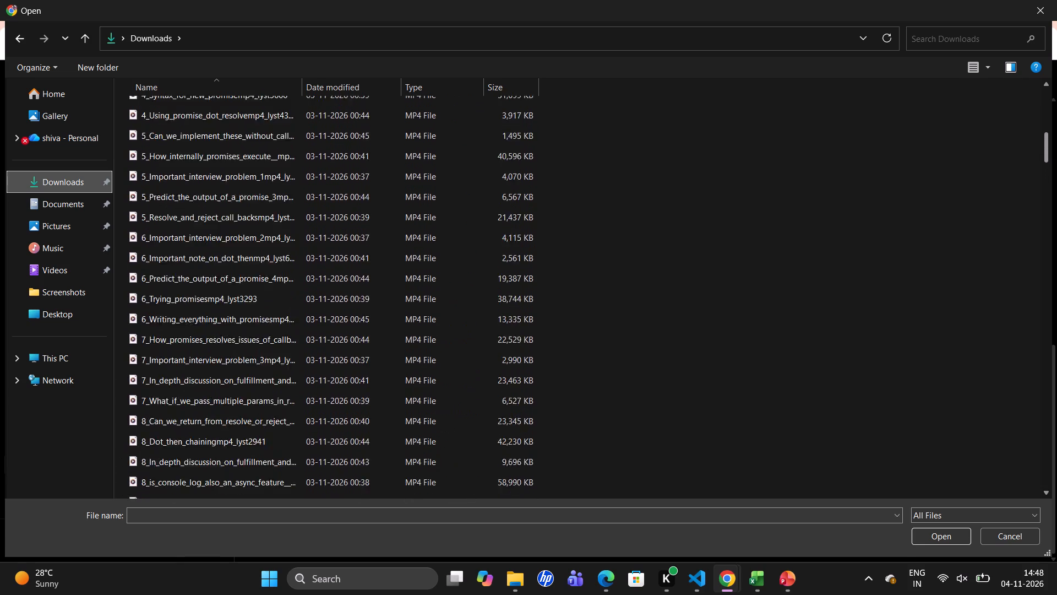
drag(1056, 146, 1056, 113)
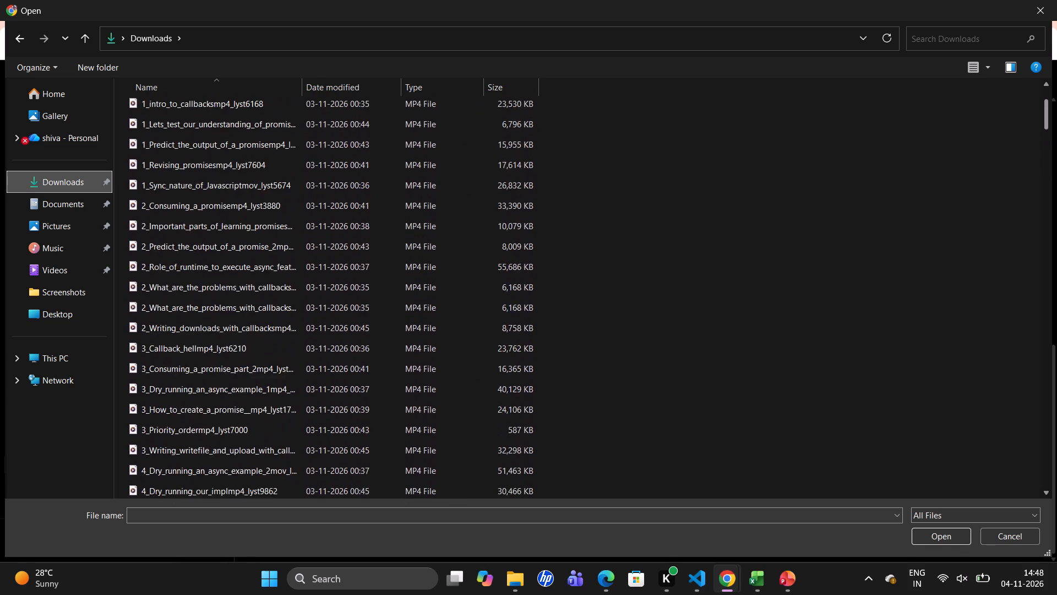
drag(1056, 113, 1056, 117)
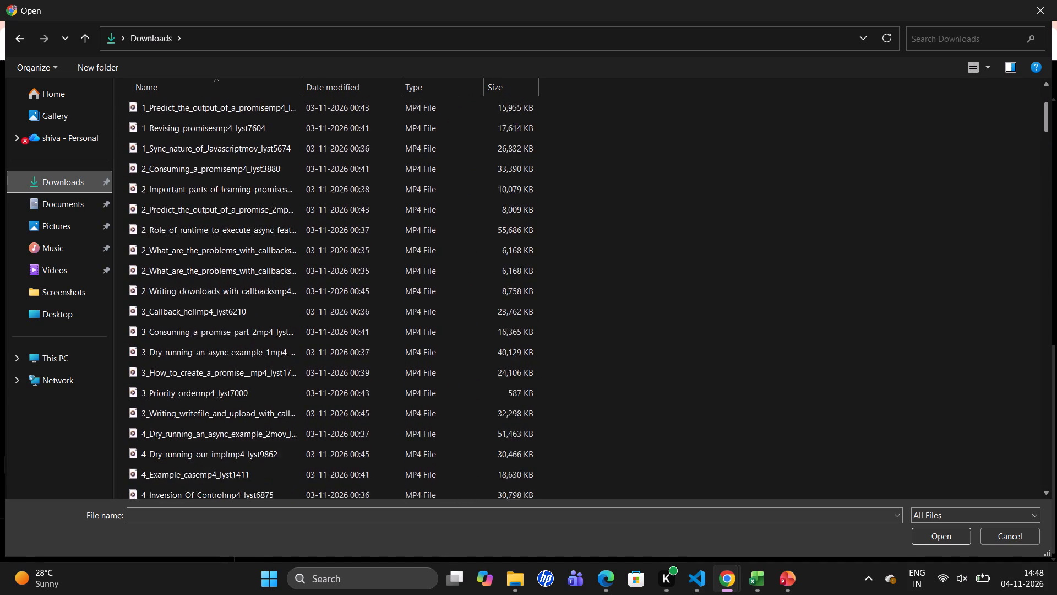
drag(1056, 117, 1056, 154)
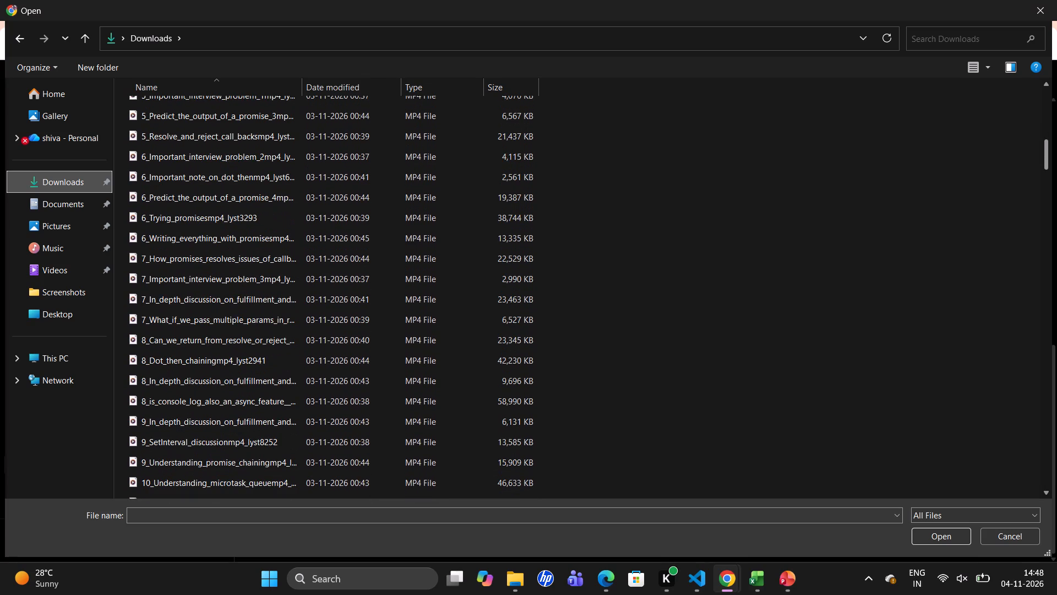
drag(1056, 154, 1056, 169)
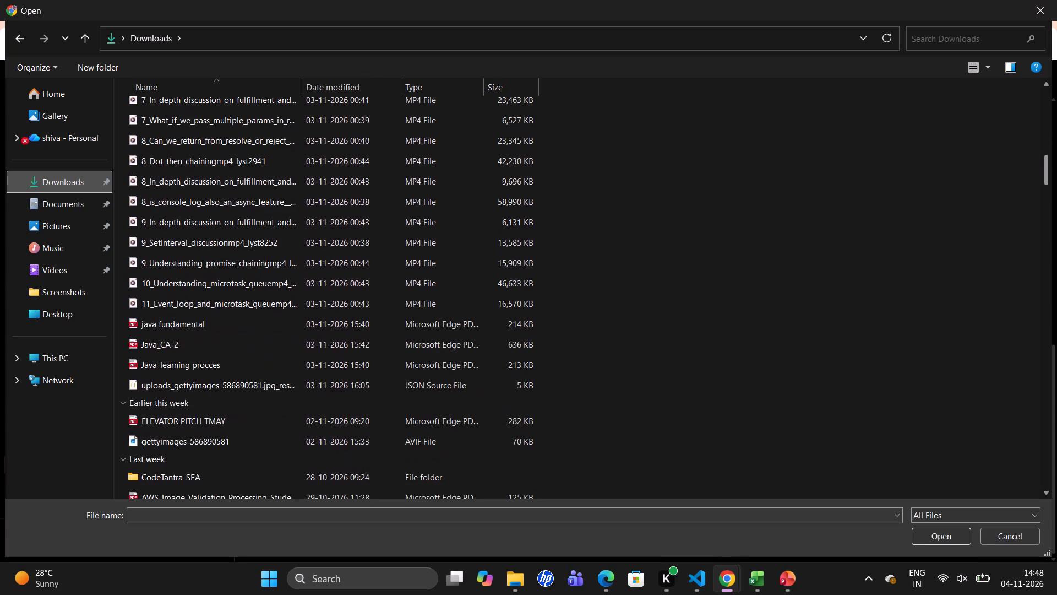
drag(1056, 169, 1056, 179)
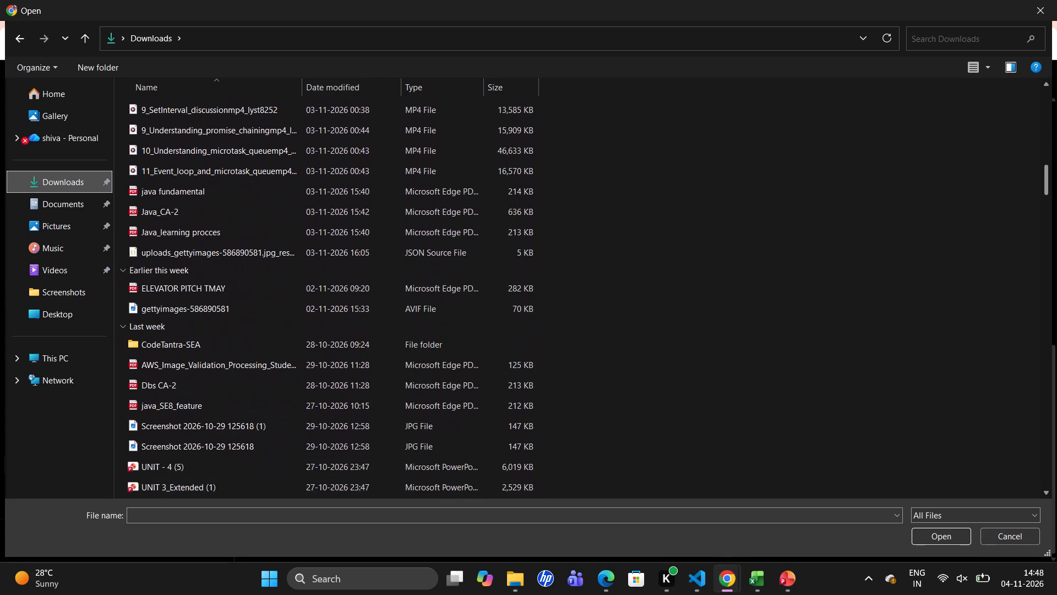
drag(1056, 179, 1056, 181)
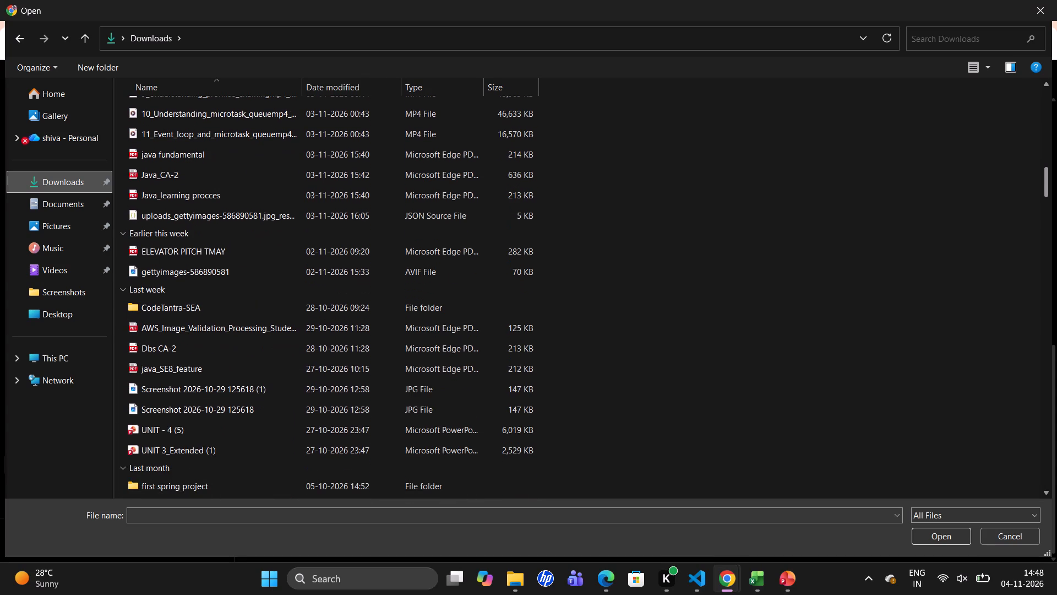
drag(1056, 181, 1056, 194)
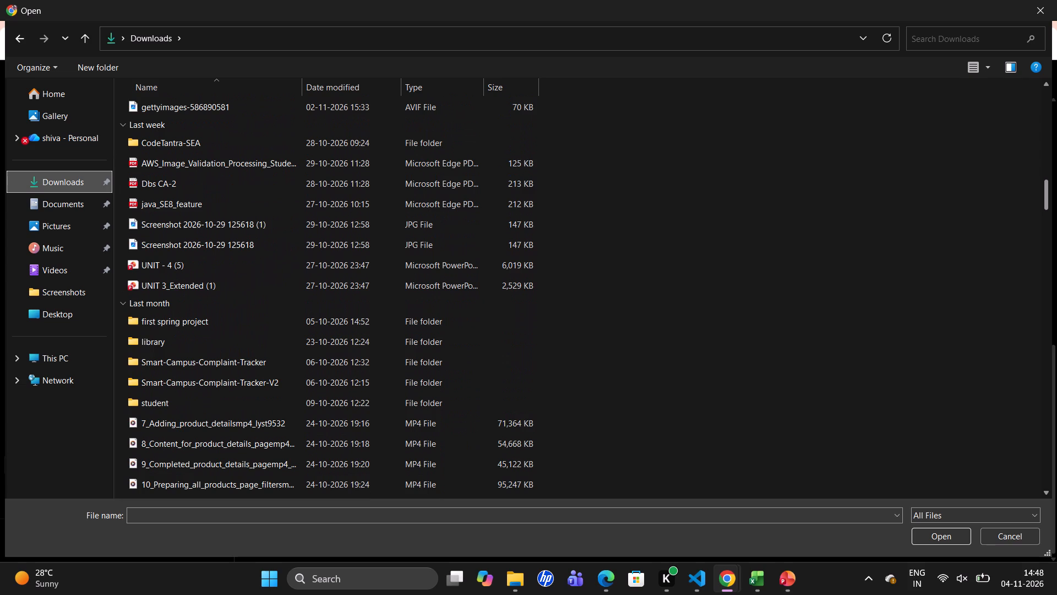
drag(1056, 194, 1056, 206)
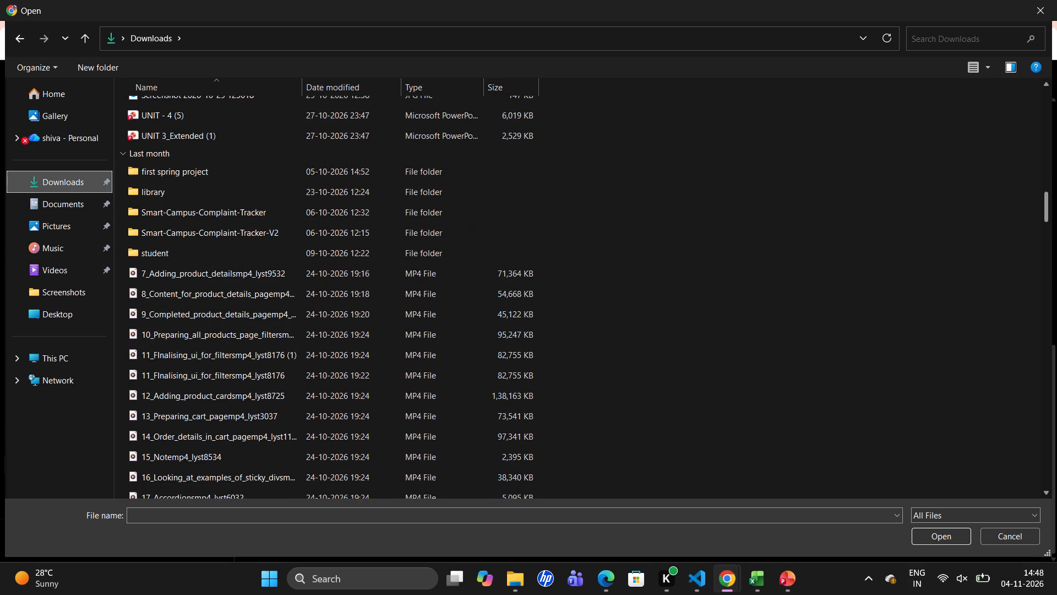
drag(1056, 206, 1056, 219)
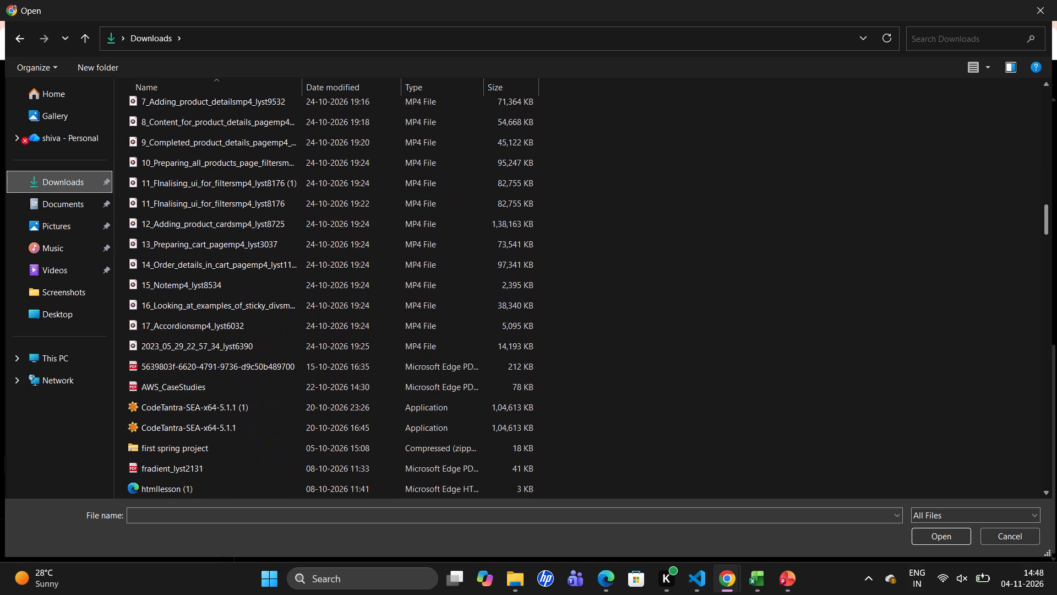
drag(1056, 219, 1056, 229)
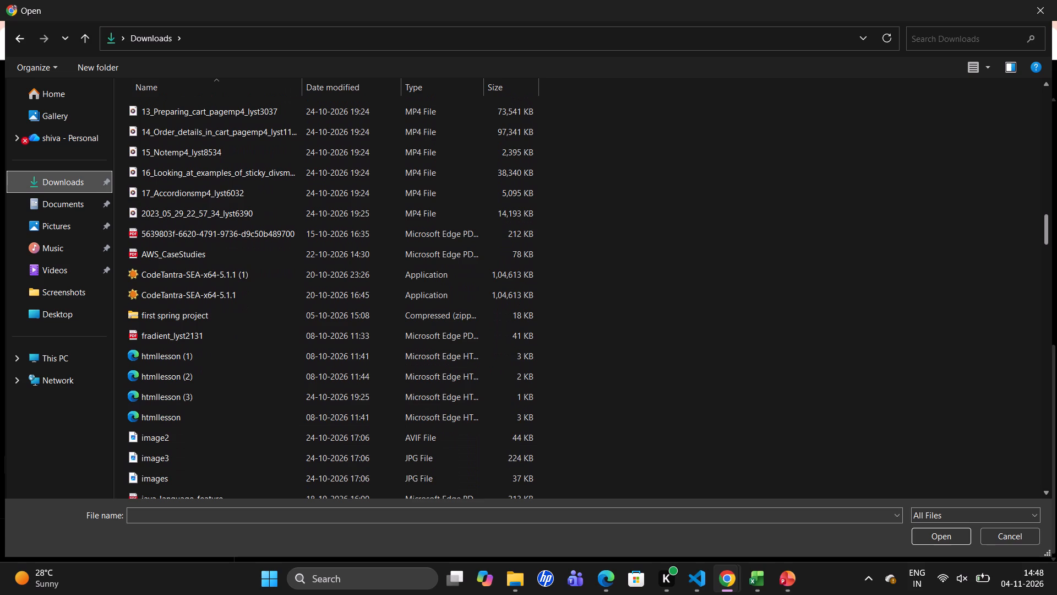
drag(1056, 229, 1056, 236)
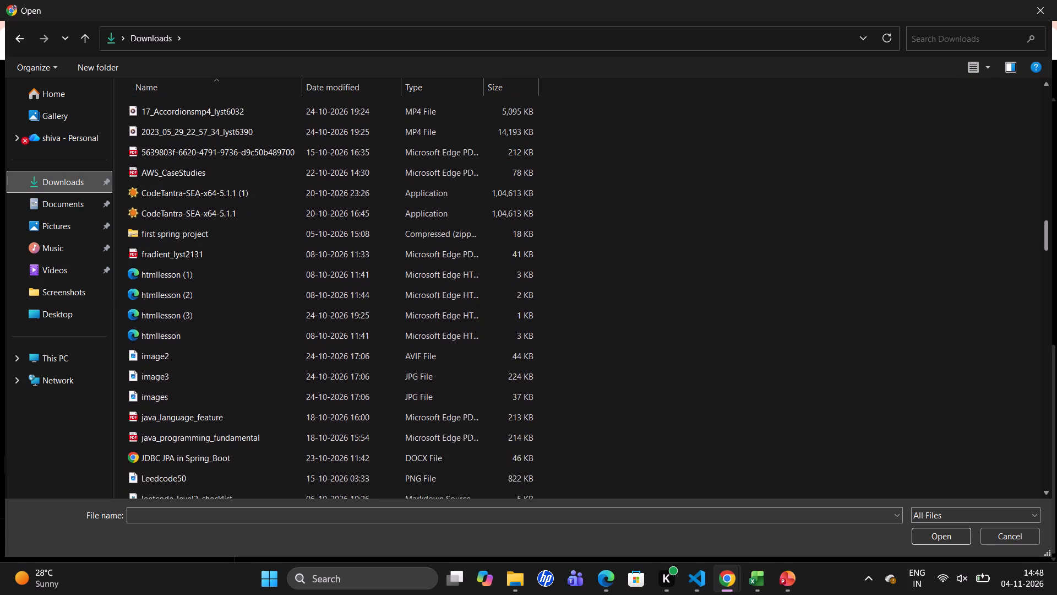
drag(1056, 236, 1056, 242)
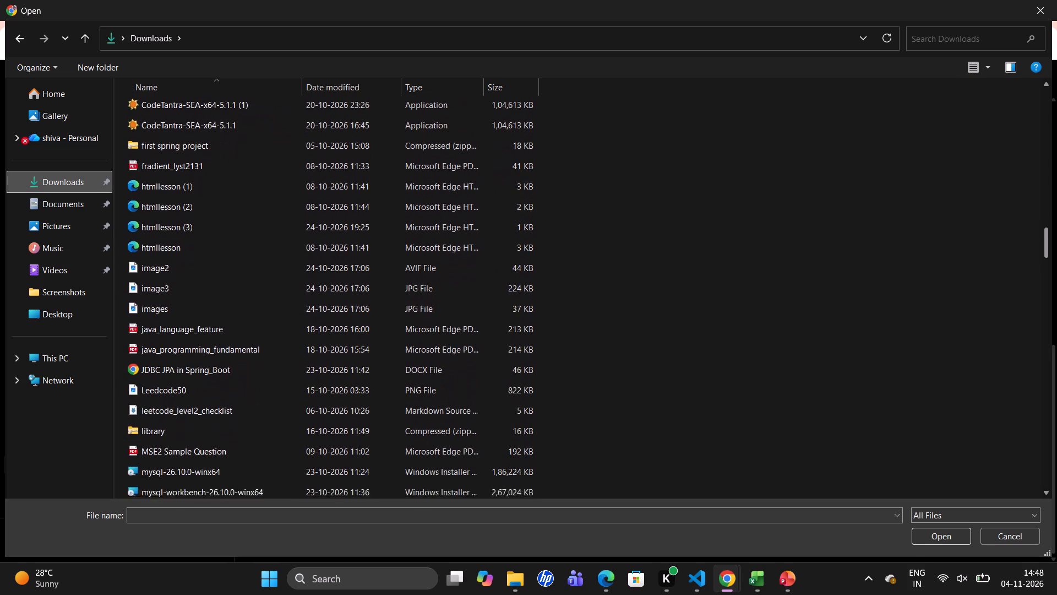
drag(1056, 242, 1056, 245)
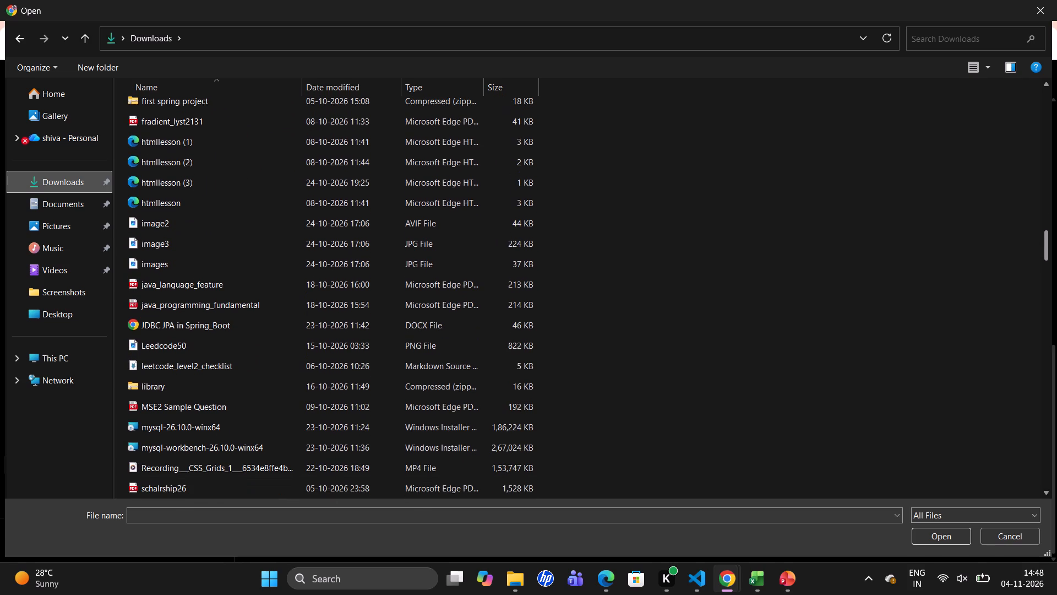
Continue looking through the older files in the Downloads folder, into the Earlier this year group, for the ER diagram file to attach.
drag(1056, 245, 1056, 252)
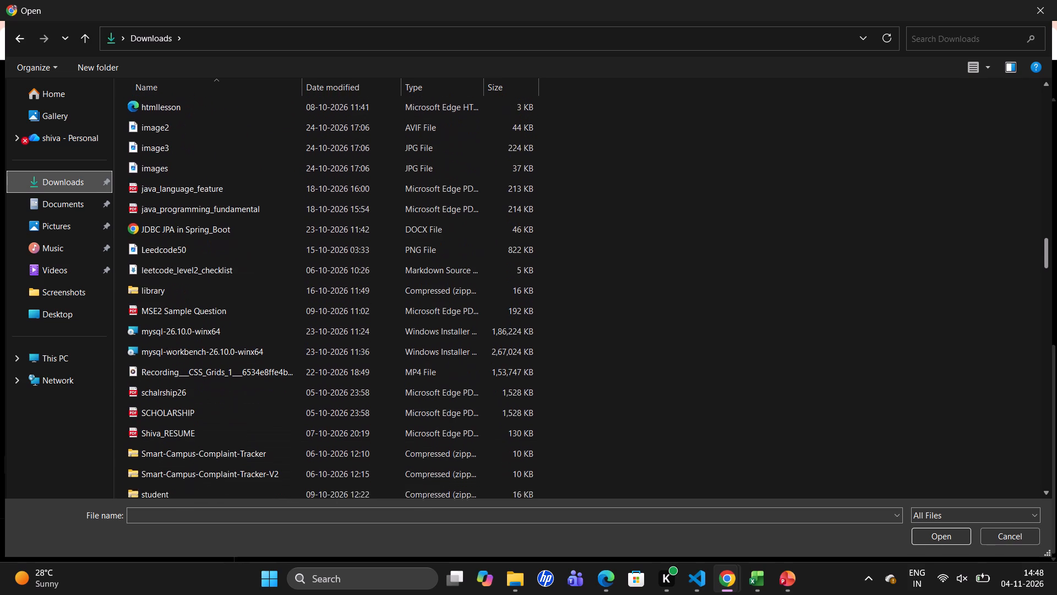
drag(1056, 252, 1056, 257)
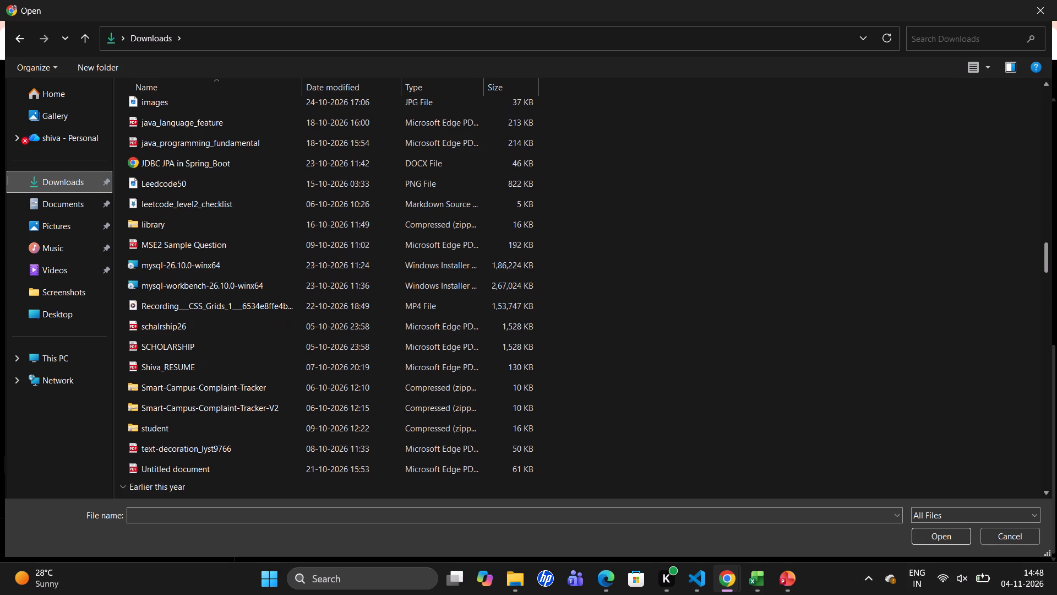
drag(1056, 257, 1056, 262)
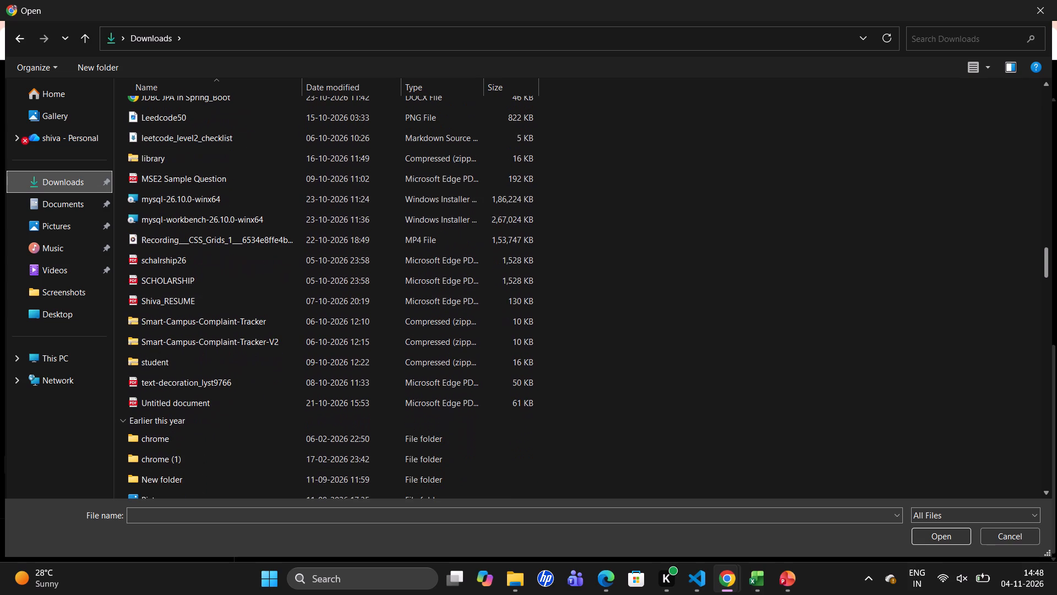
drag(1056, 262, 1056, 267)
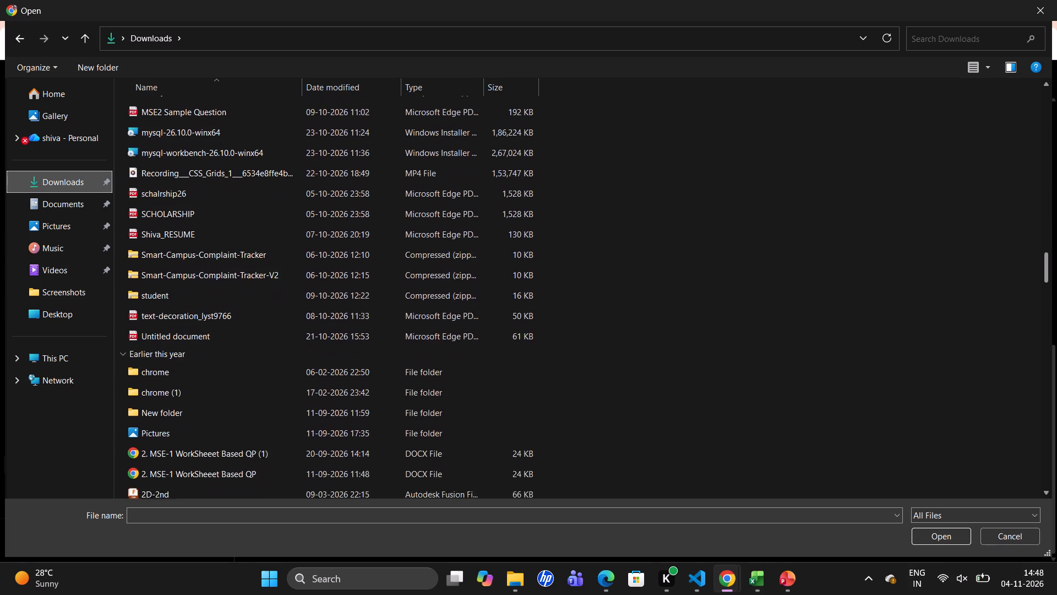
drag(1056, 267, 1056, 273)
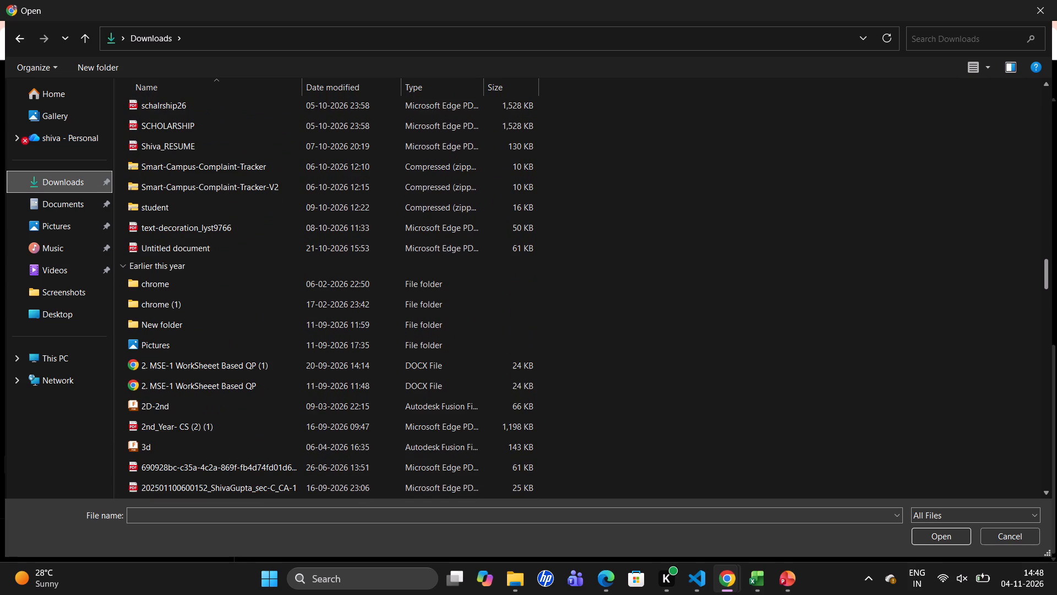
drag(1056, 273, 1056, 278)
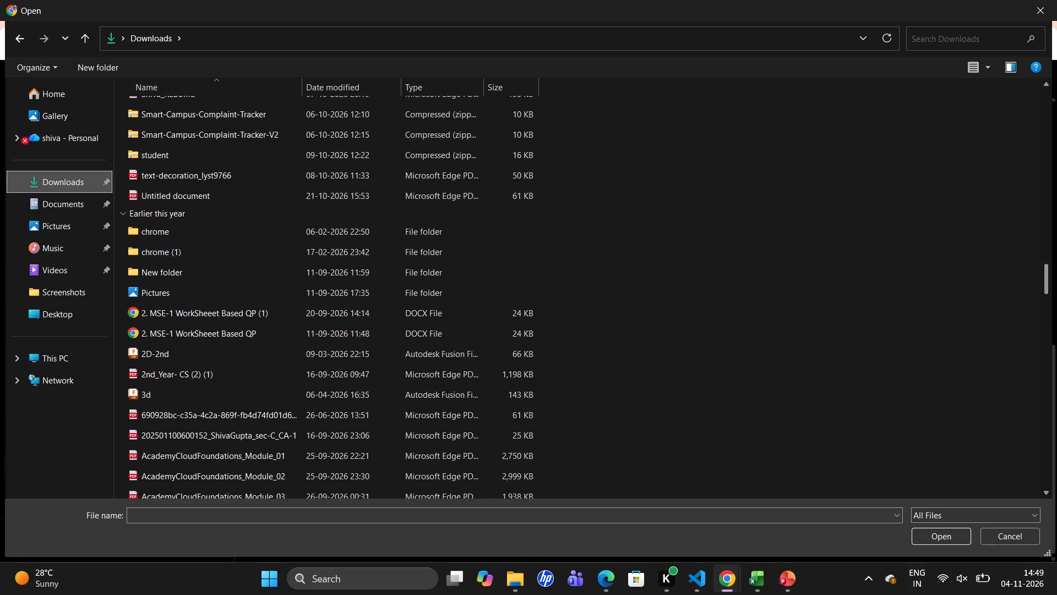
drag(1056, 278, 1056, 283)
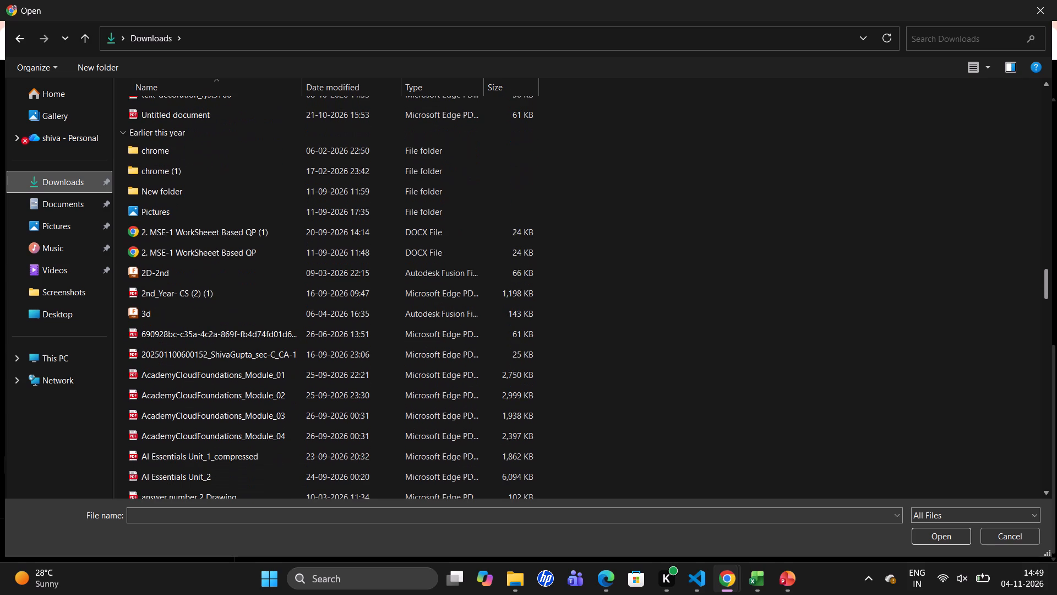
drag(1056, 283, 1056, 285)
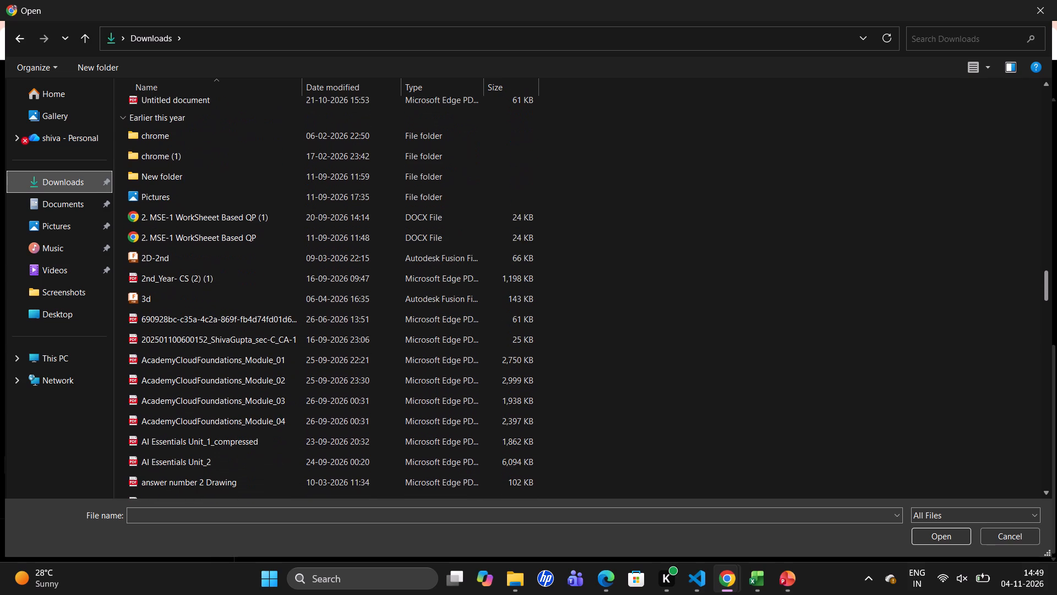
drag(1056, 285, 1050, 273)
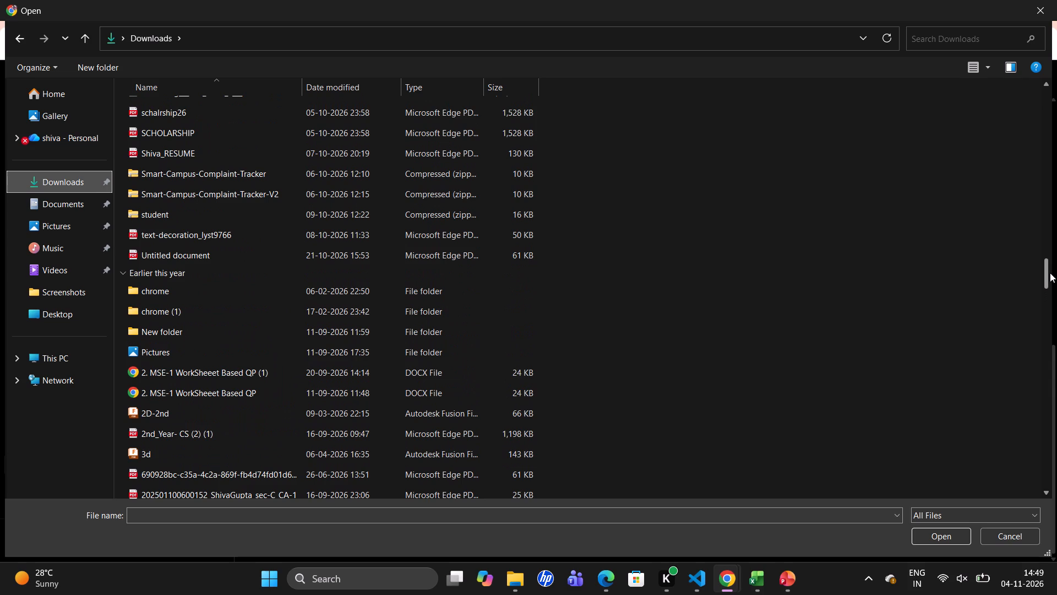
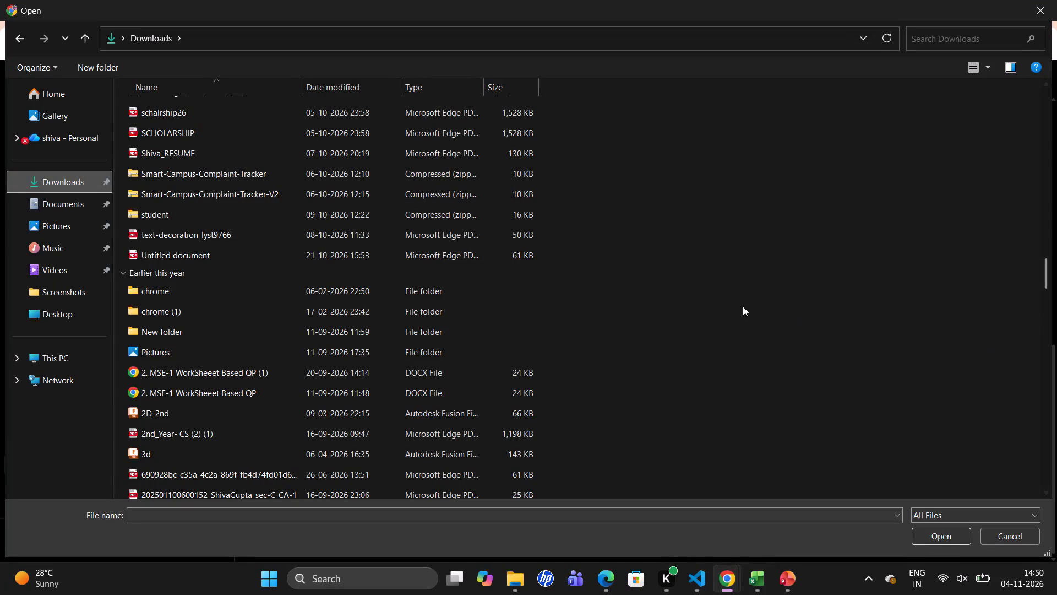
Look through the first part of the Earlier this year group in Downloads for the ER diagram file to attach.
scroll(613, 267, down, 1)
drag(1044, 267, 1046, 277)
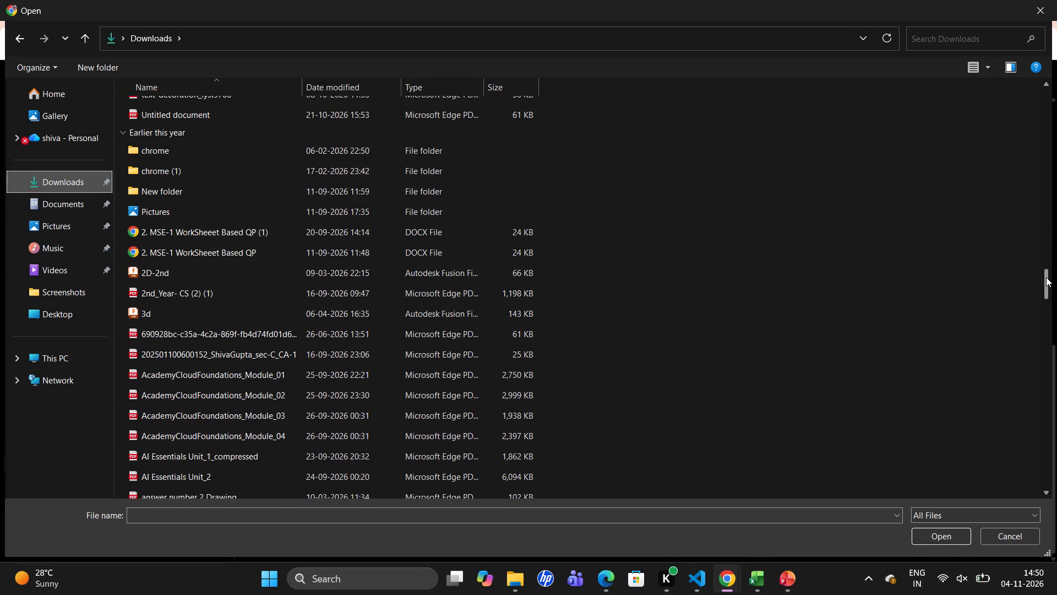
drag(1046, 277, 1048, 283)
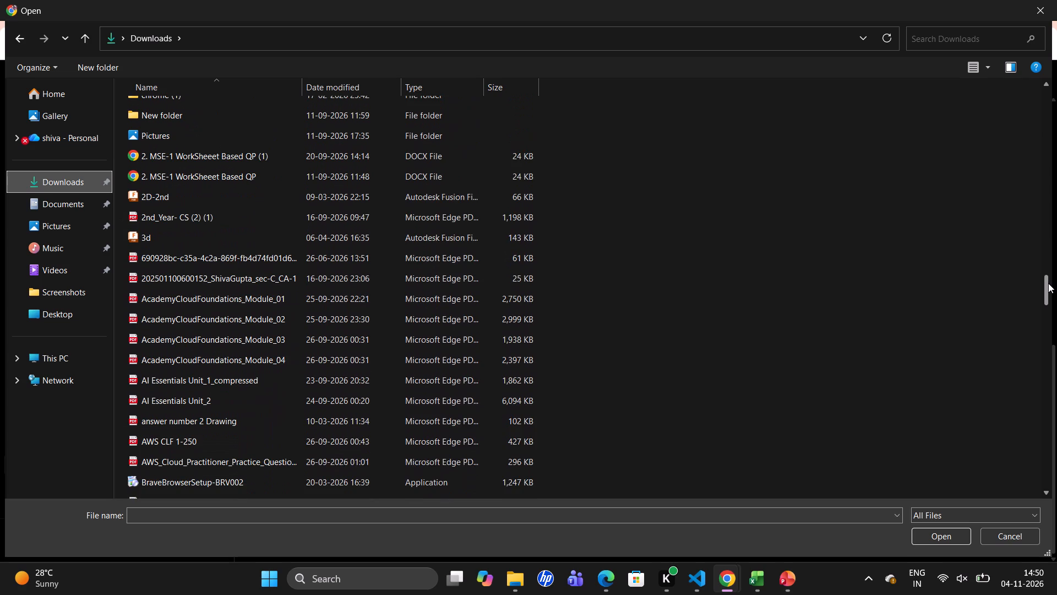
drag(1048, 283, 1049, 287)
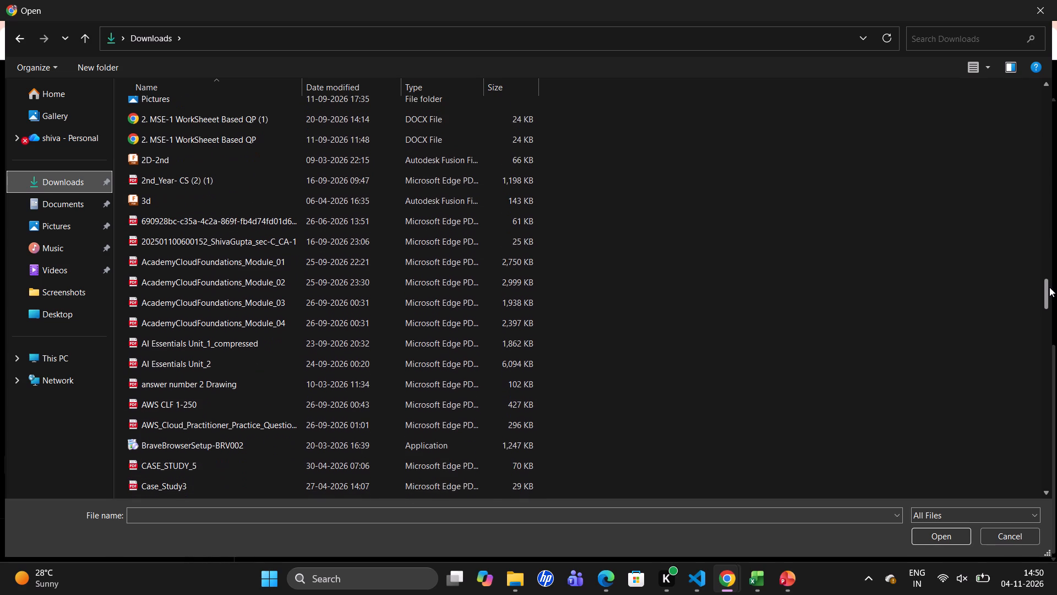
drag(1049, 287, 1049, 288)
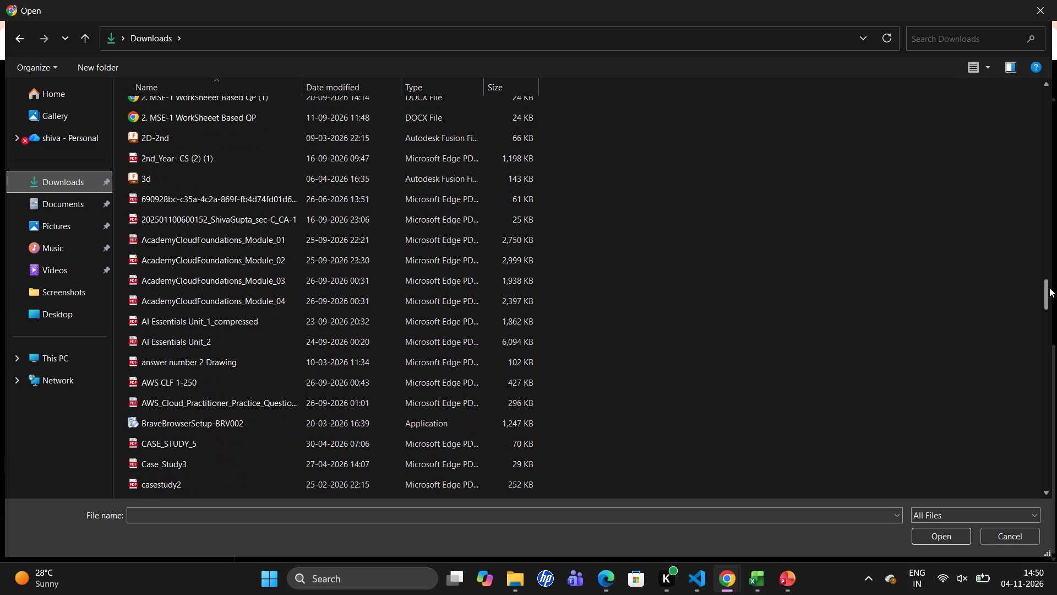
drag(1049, 288, 1049, 290)
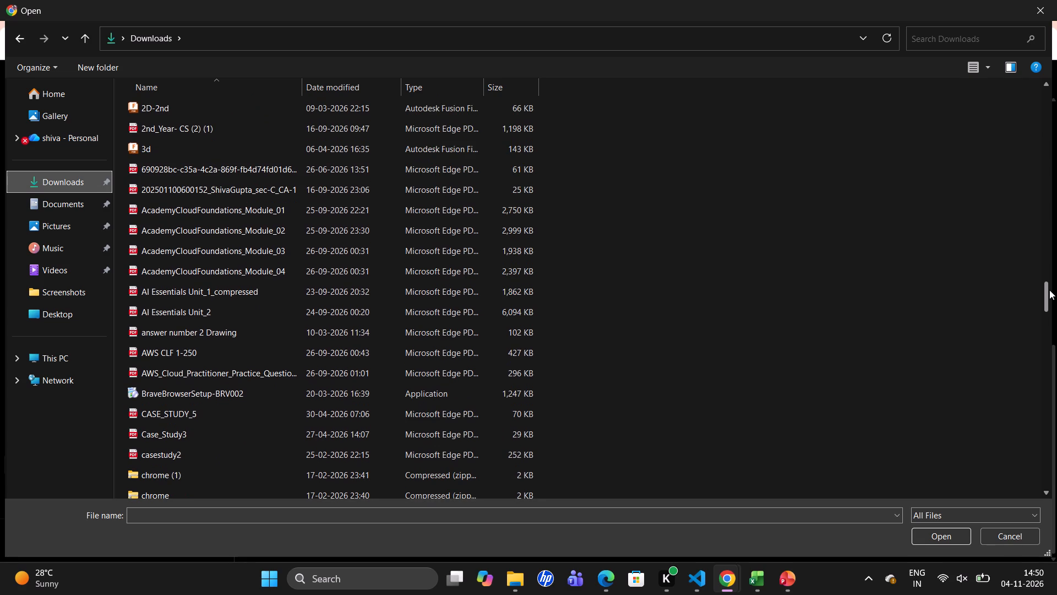
drag(1049, 290, 1049, 295)
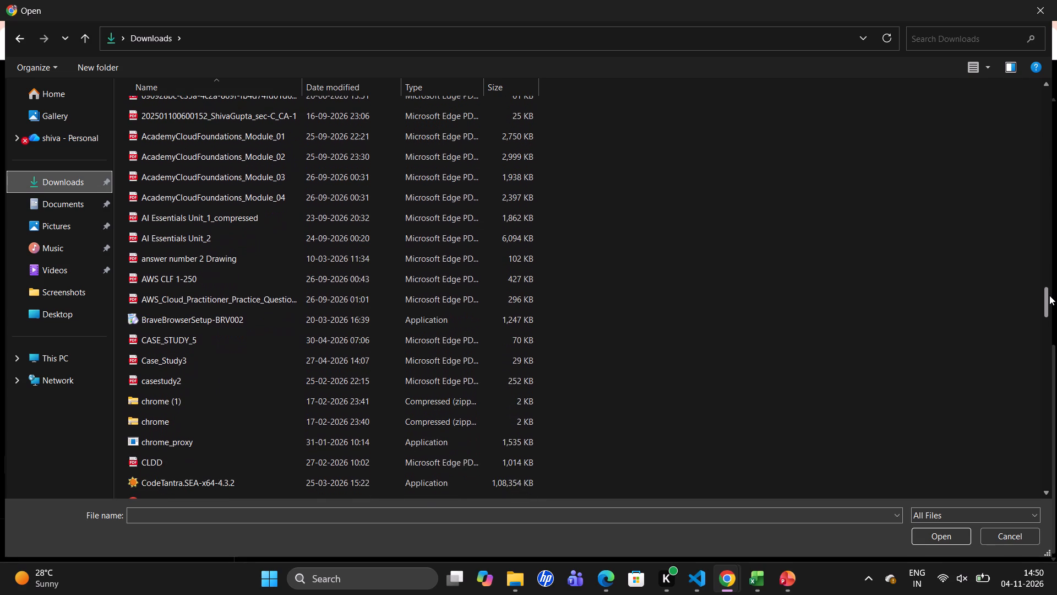
drag(1049, 295, 1049, 299)
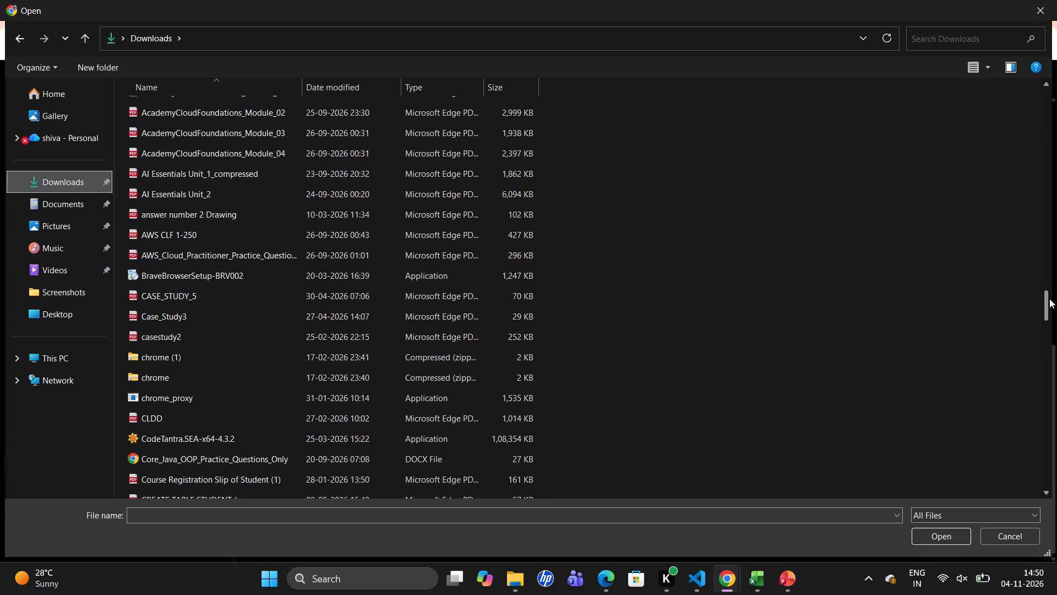
drag(1049, 299, 1050, 300)
Examine the end of the Earlier this year group and the start of A long time ago in Downloads for the ER diagram file.
drag(1050, 300, 1050, 391)
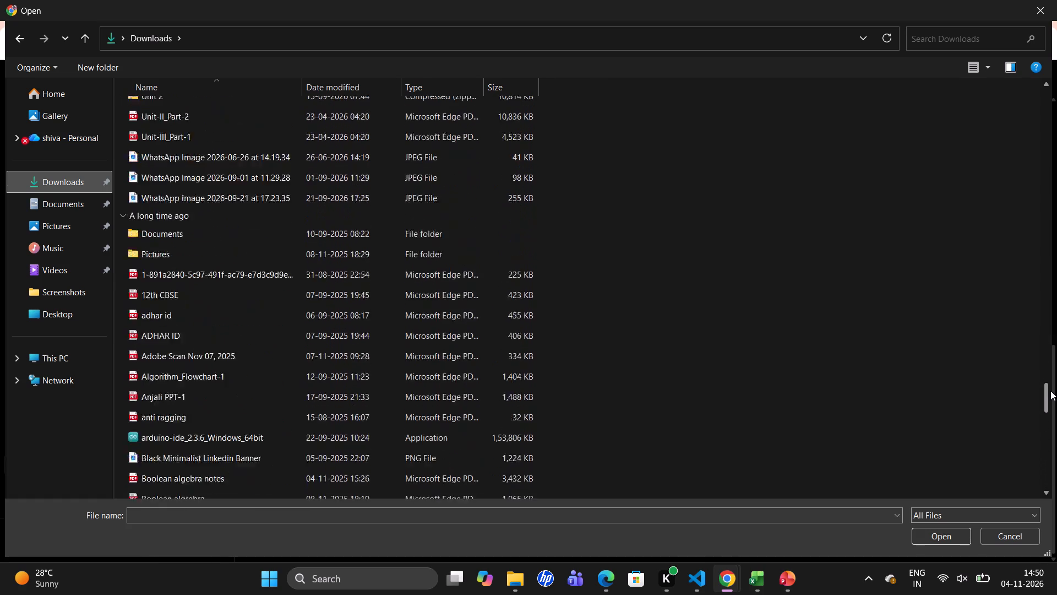
drag(1050, 391, 1050, 376)
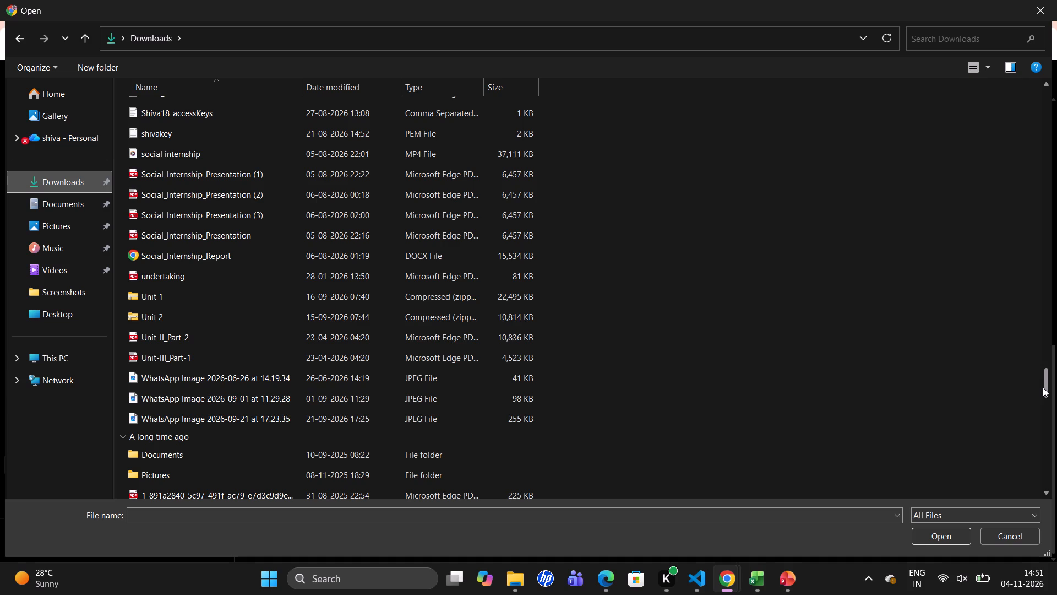
drag(1045, 387, 1048, 392)
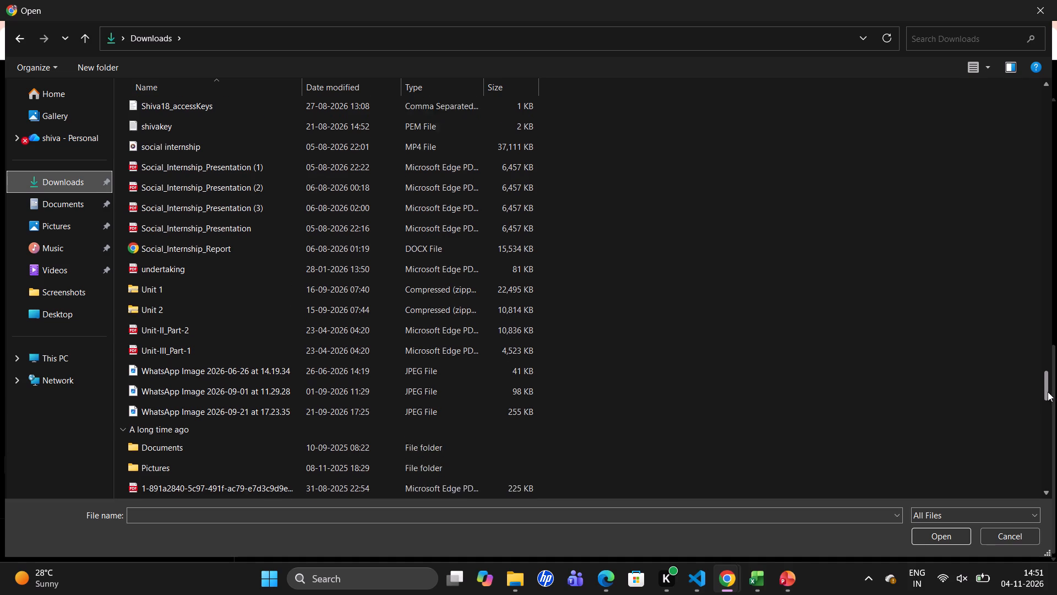
drag(1048, 392, 1052, 406)
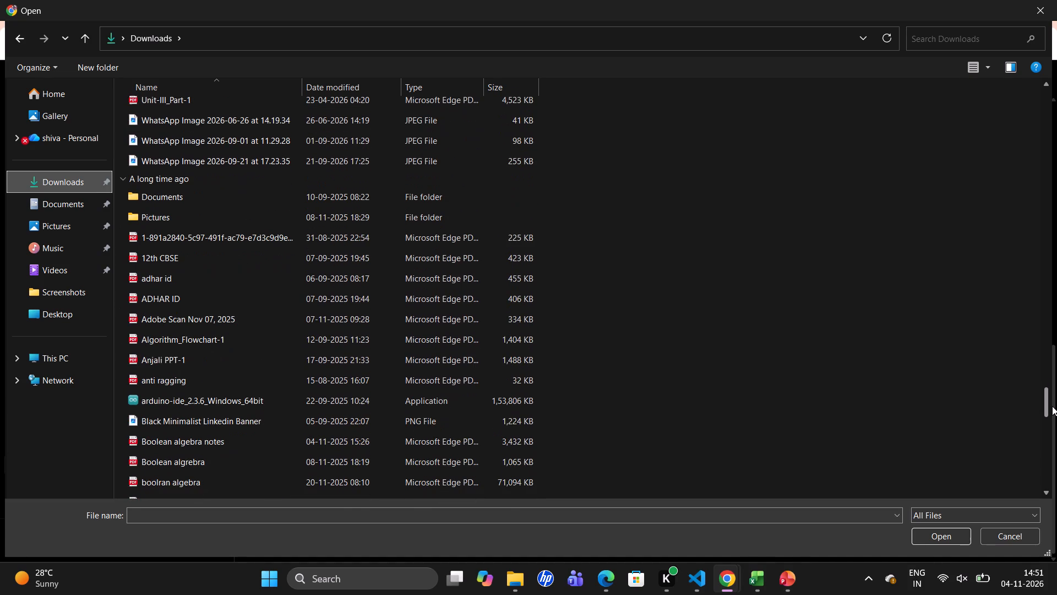
drag(1052, 406, 1051, 401)
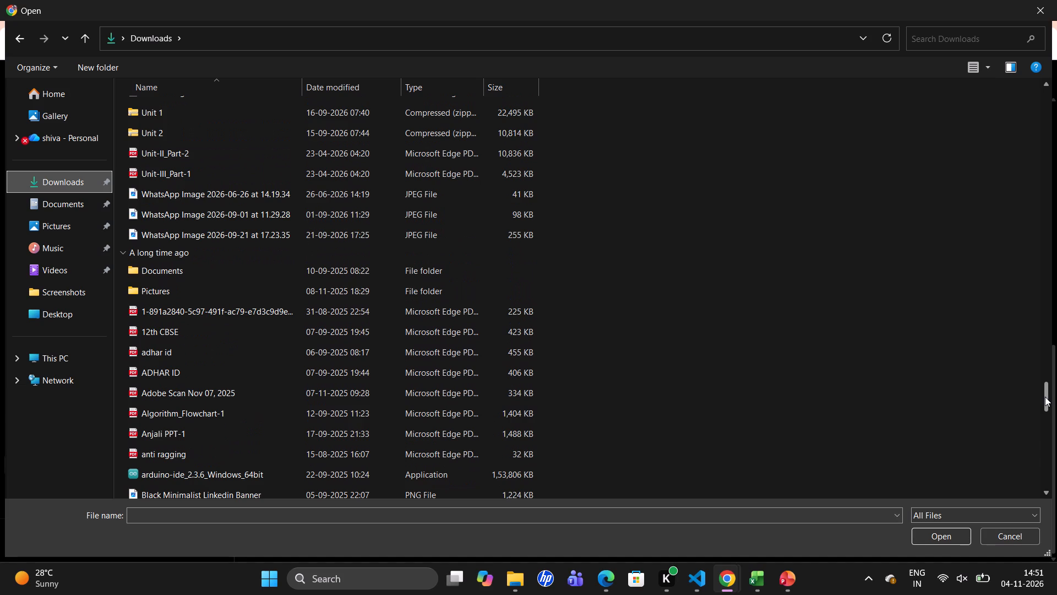
drag(1045, 397, 1045, 386)
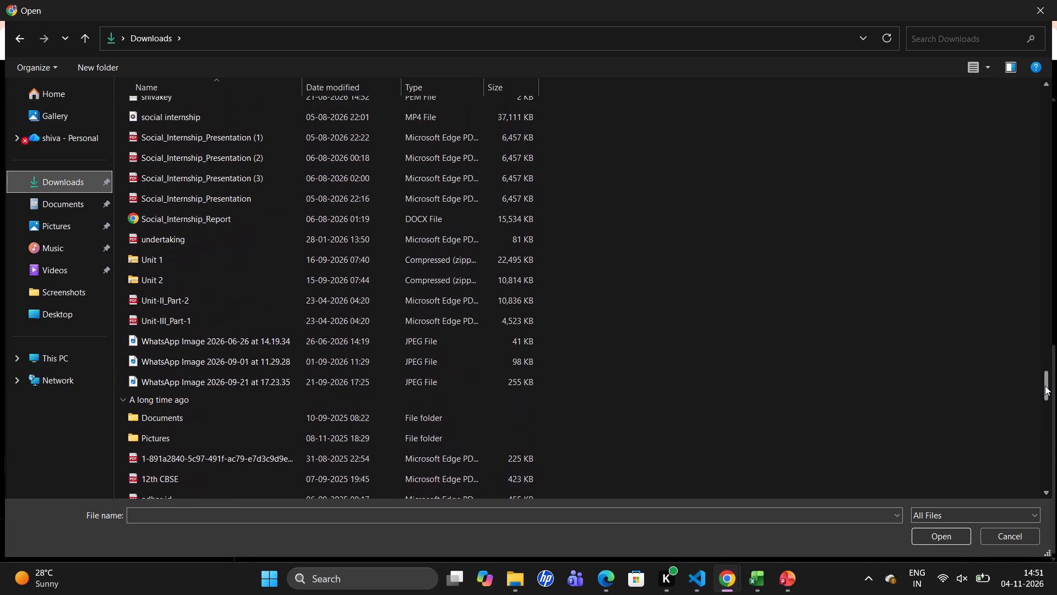
drag(1045, 386, 1045, 382)
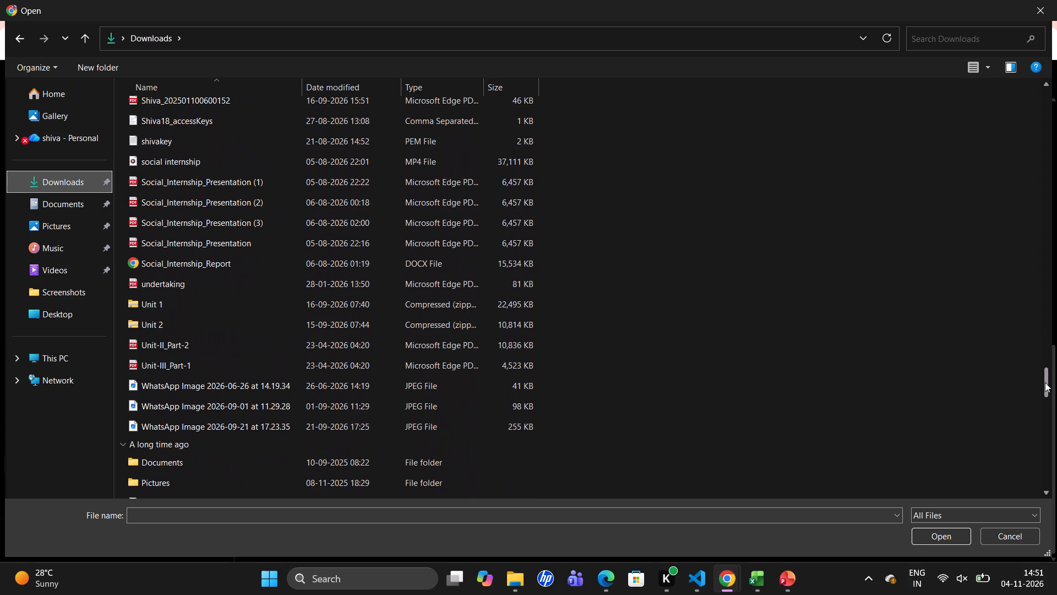
drag(1045, 382, 1043, 378)
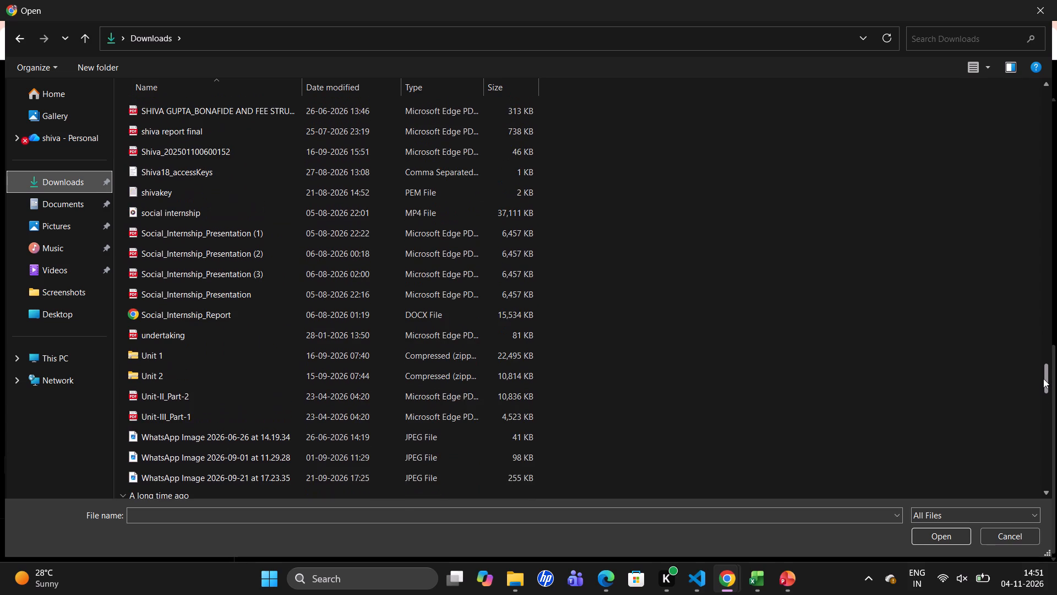
drag(1043, 378, 1043, 376)
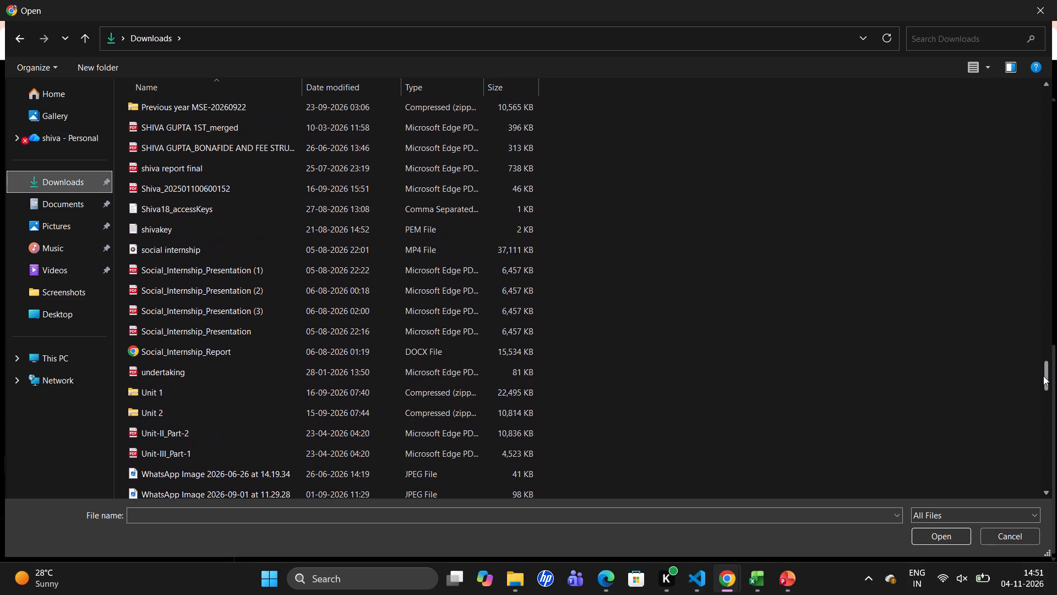
drag(1043, 376, 1043, 369)
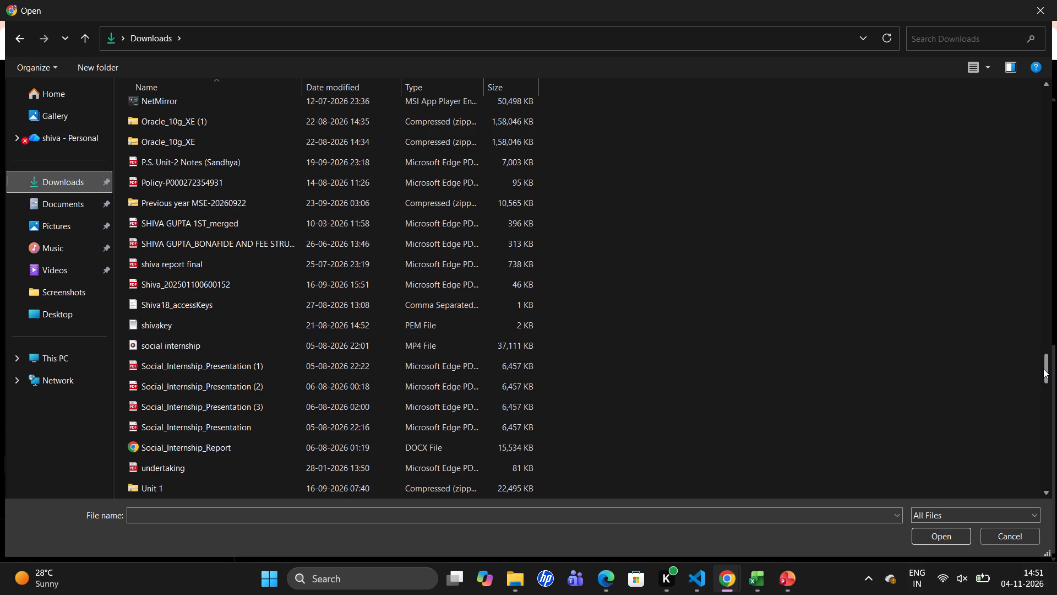
drag(1043, 369, 1044, 369)
drag(1044, 369, 1043, 371)
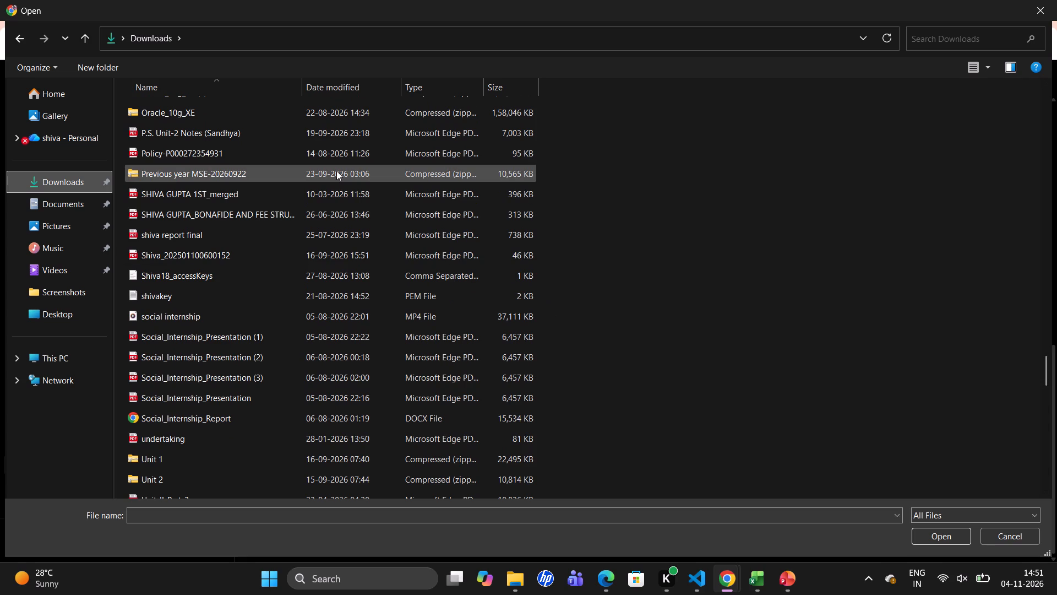
scroll(336, 171, up, 2)
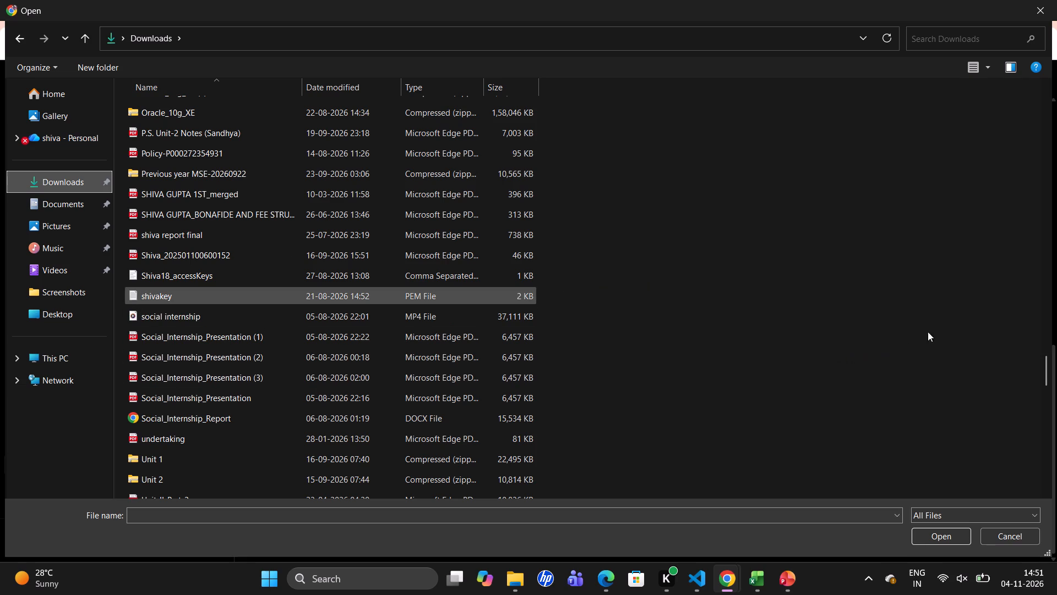
drag(1048, 368, 1049, 378)
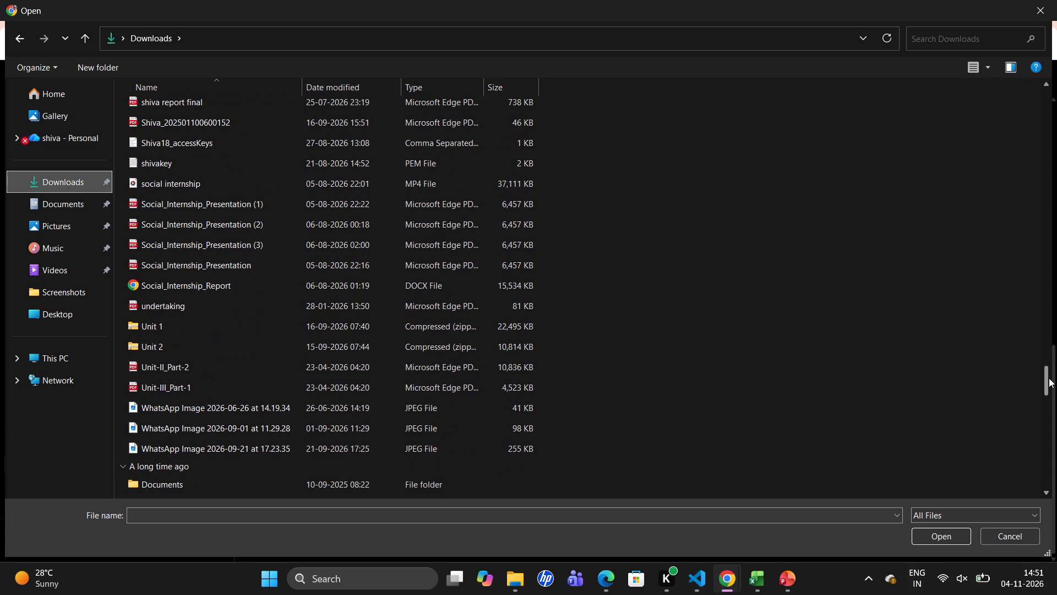
drag(1049, 378, 1050, 378)
drag(1050, 378, 1049, 376)
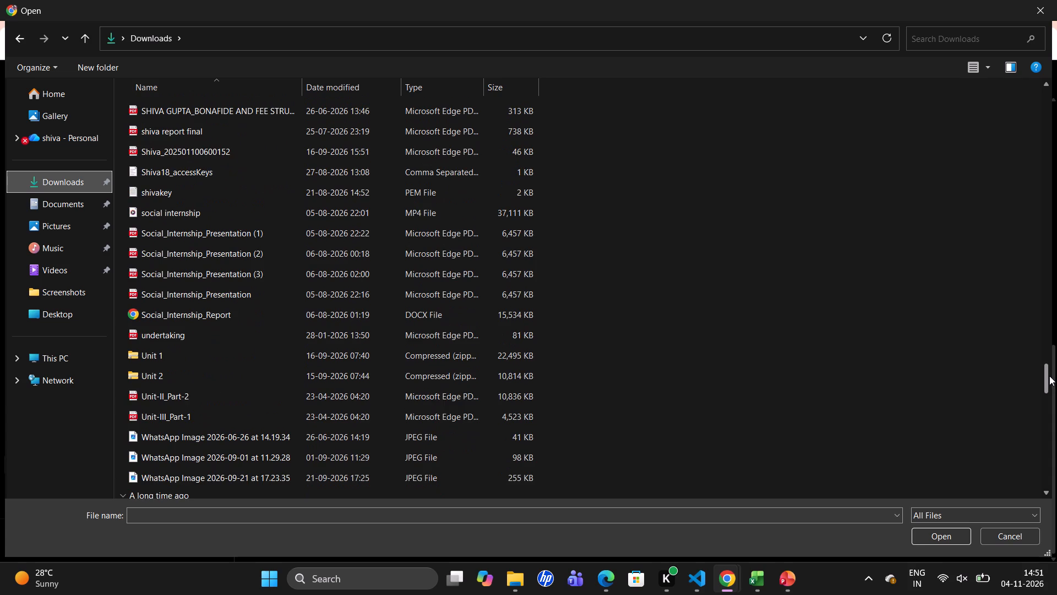
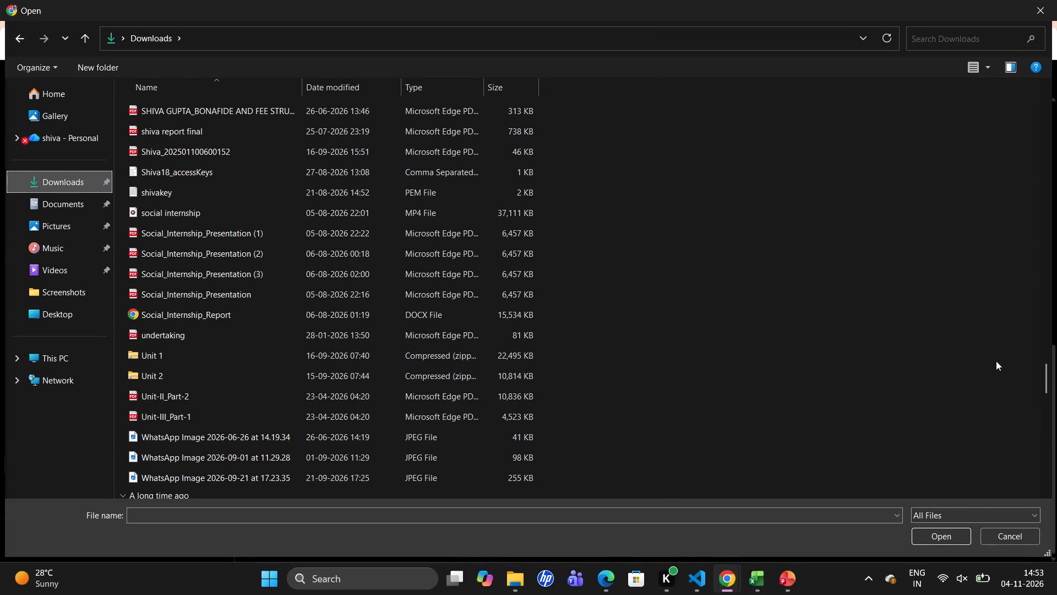
Look through the A long time ago group in Downloads for the ER diagram file.
drag(1047, 383, 1052, 392)
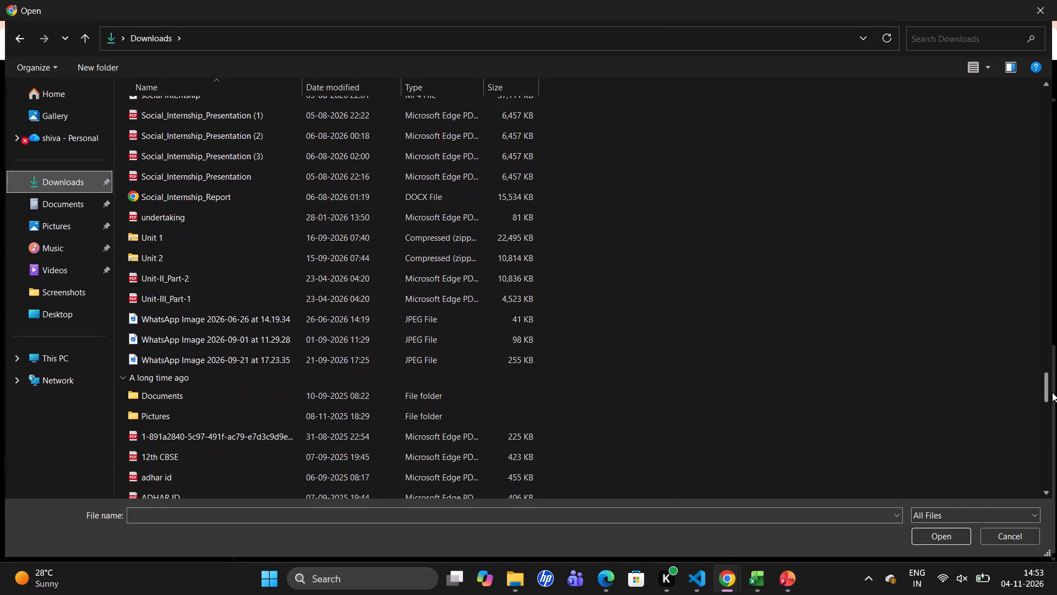
drag(1052, 392, 1055, 400)
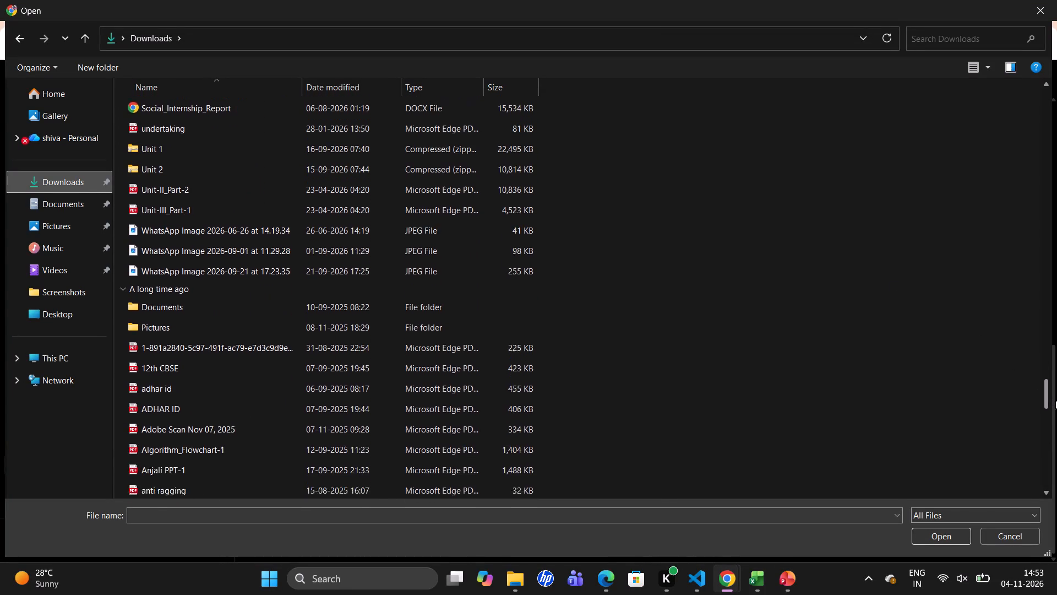
drag(1055, 400, 1056, 408)
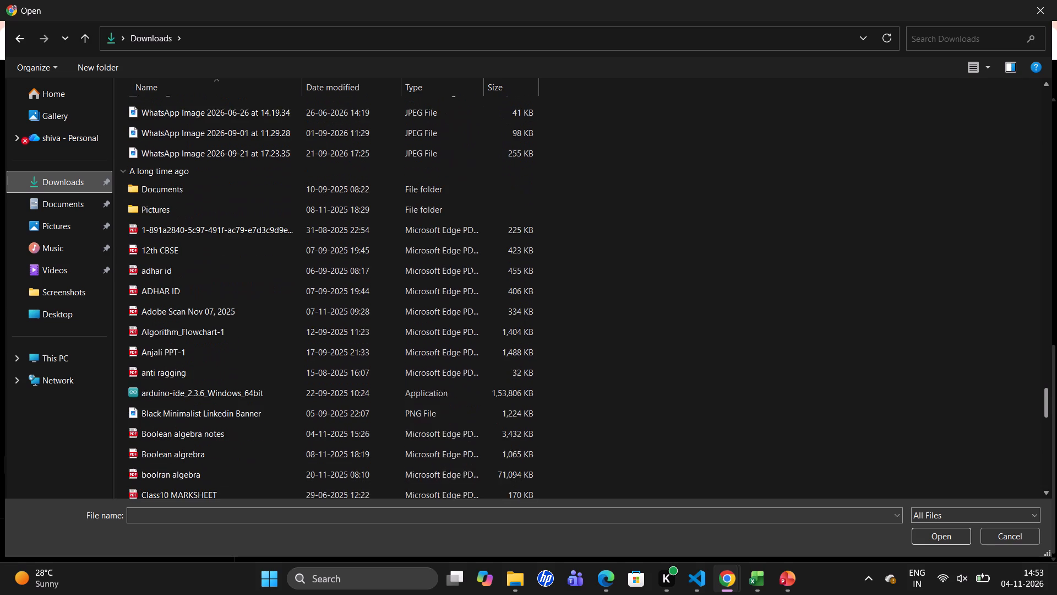
drag(1056, 408, 1056, 415)
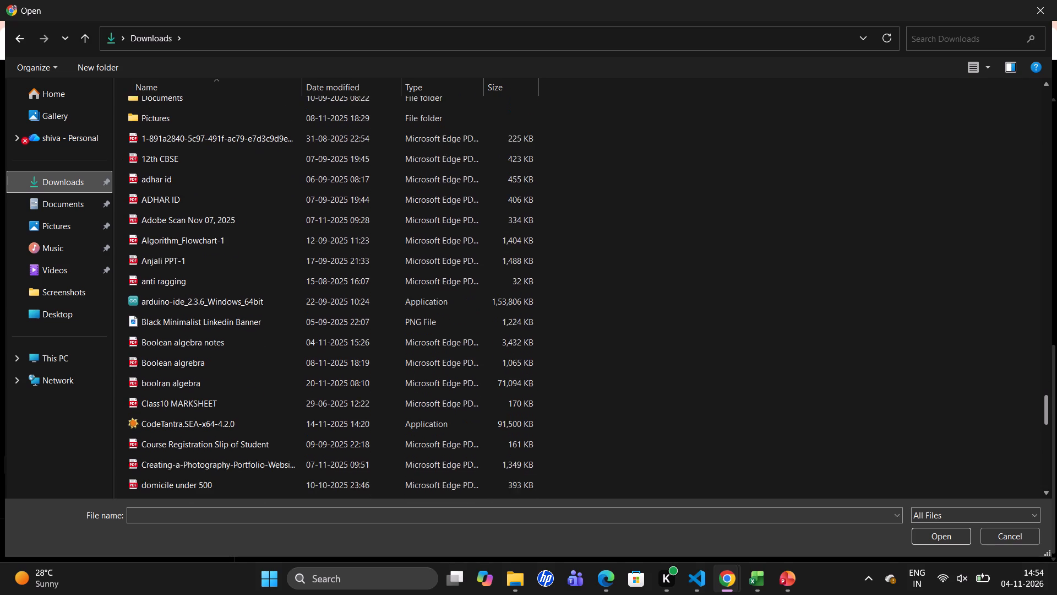
drag(1056, 415, 1056, 418)
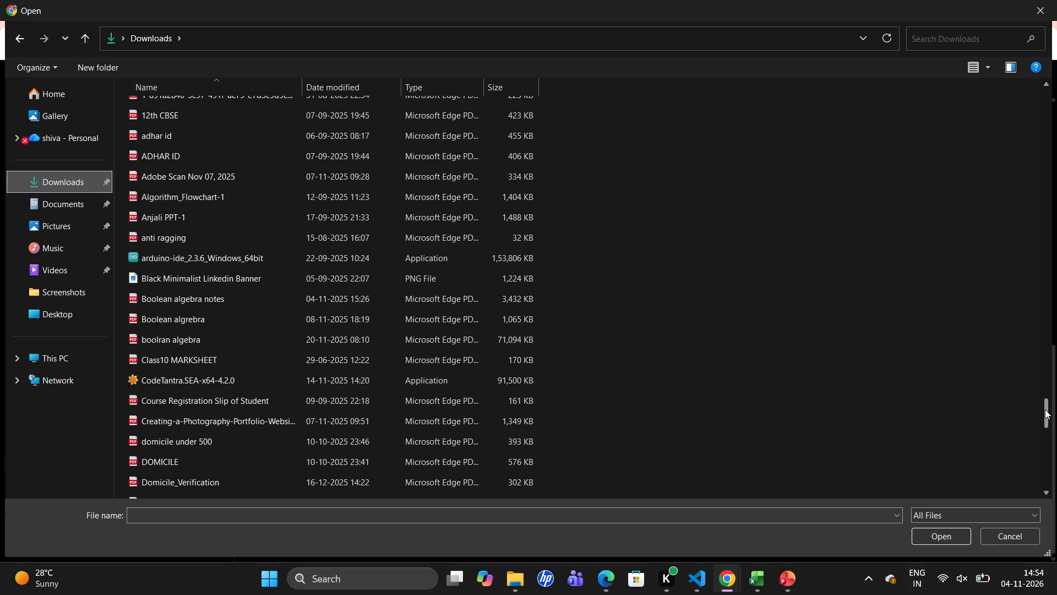
drag(1045, 409, 1045, 420)
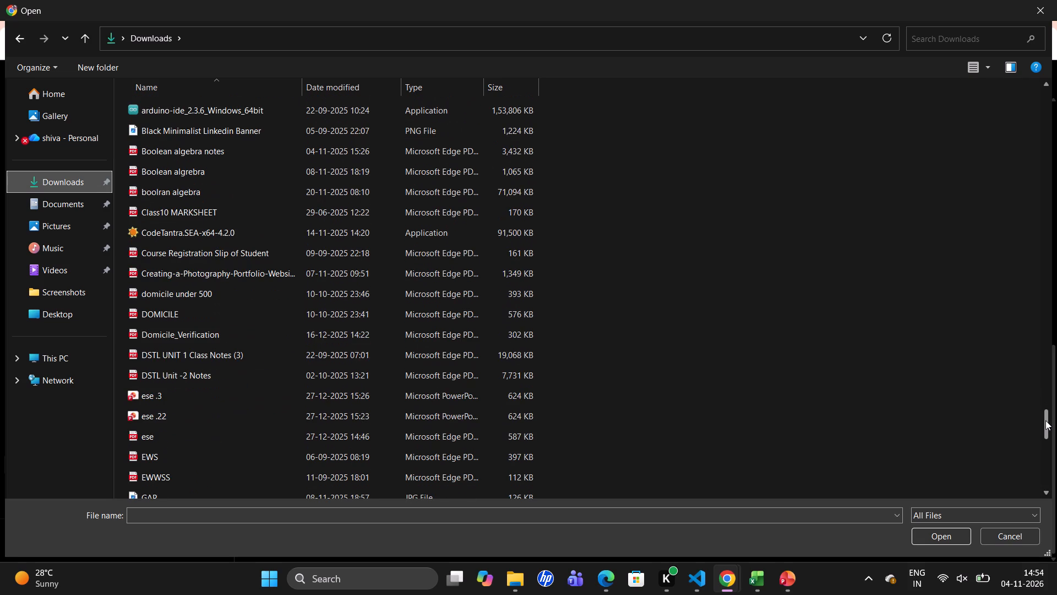
drag(1045, 420, 1045, 419)
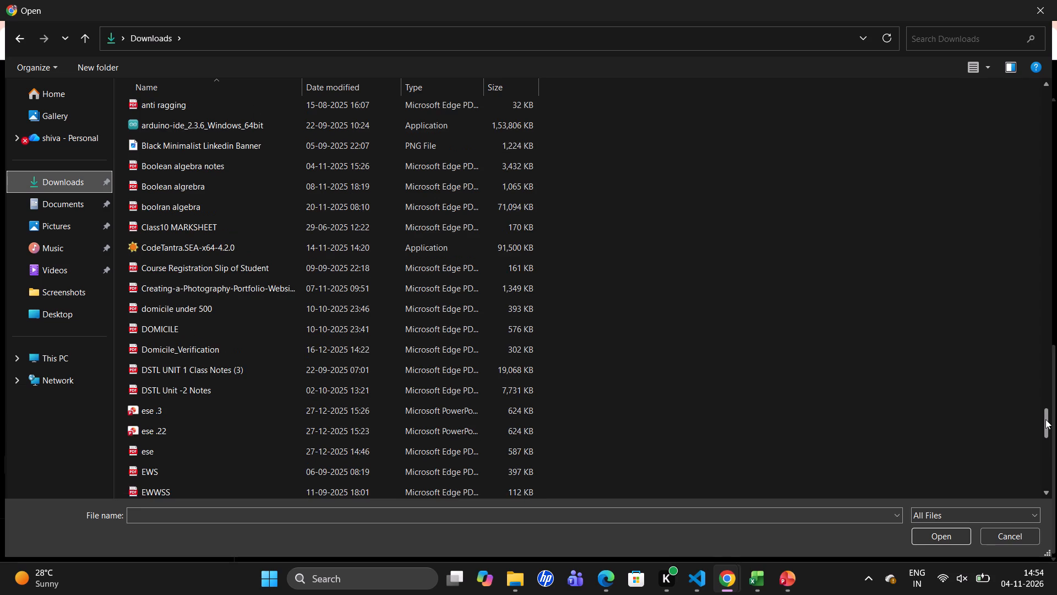
drag(1045, 419, 1045, 416)
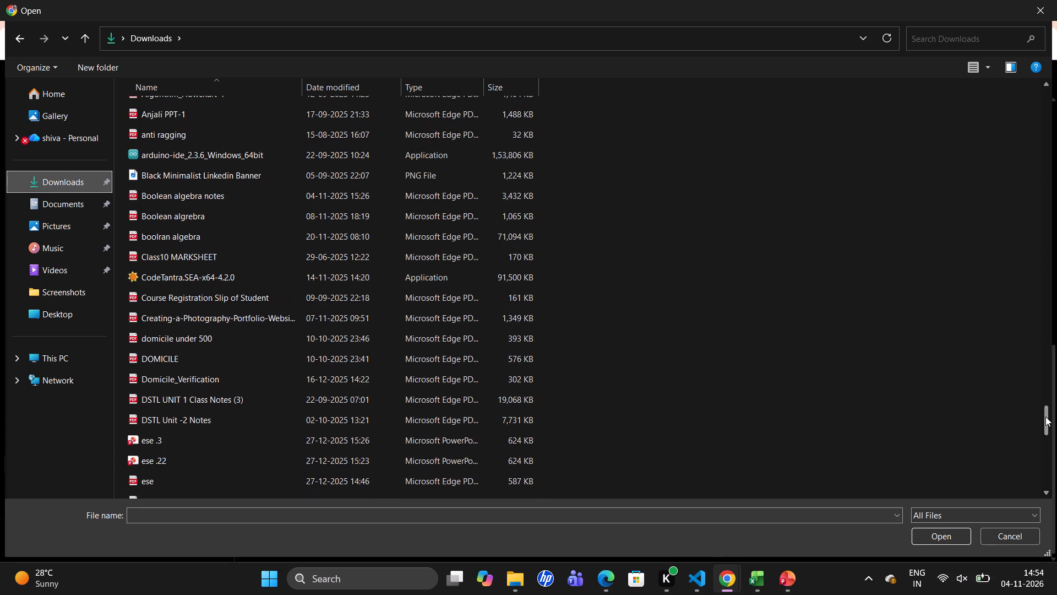
drag(1045, 416, 1045, 415)
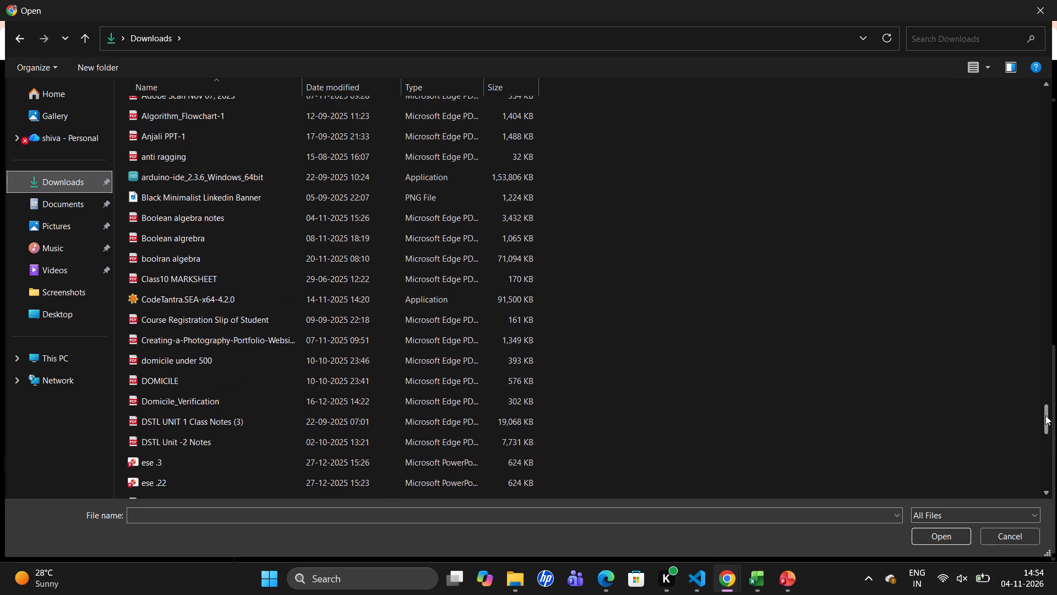
drag(1045, 415, 1045, 414)
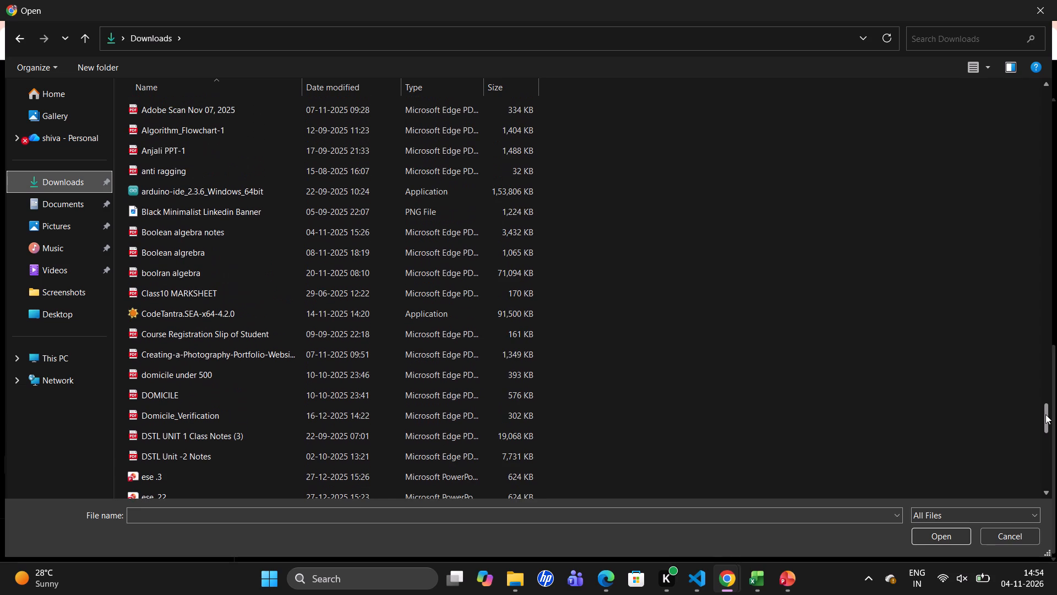
drag(1045, 414, 1045, 409)
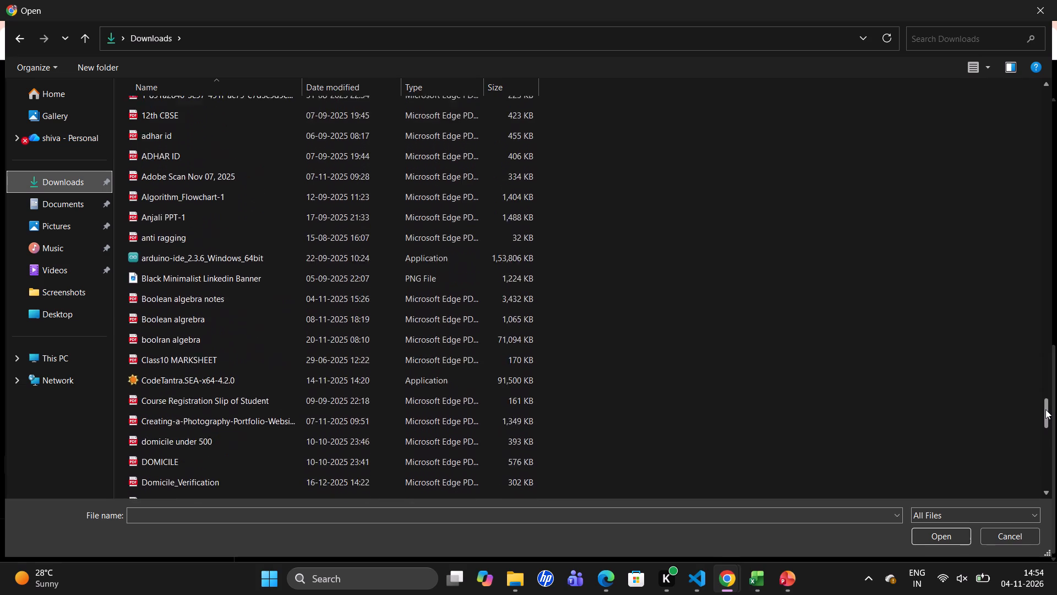
drag(1045, 409, 1048, 432)
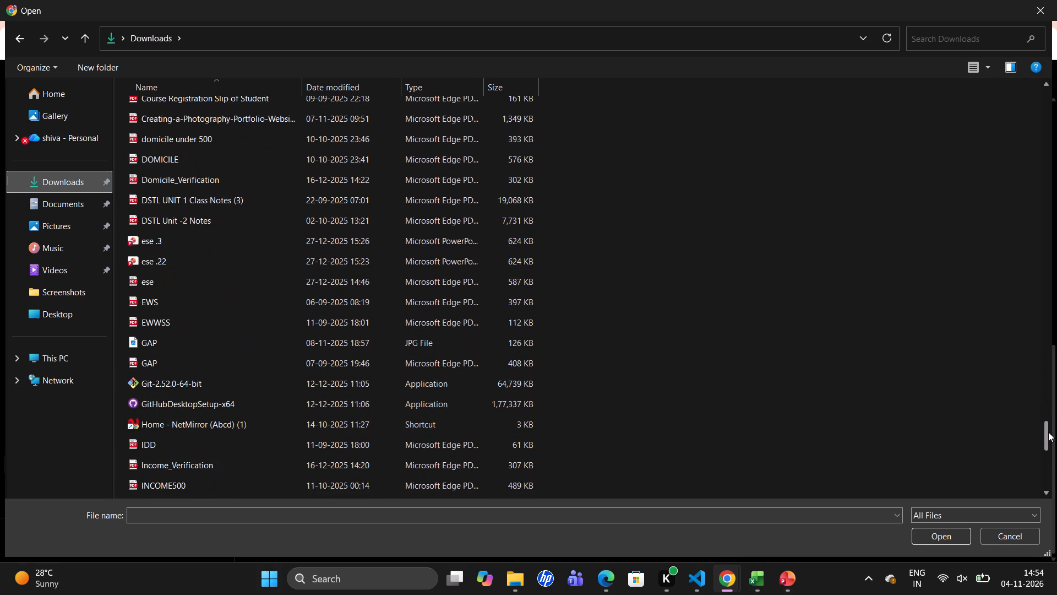
drag(1048, 432, 1056, 442)
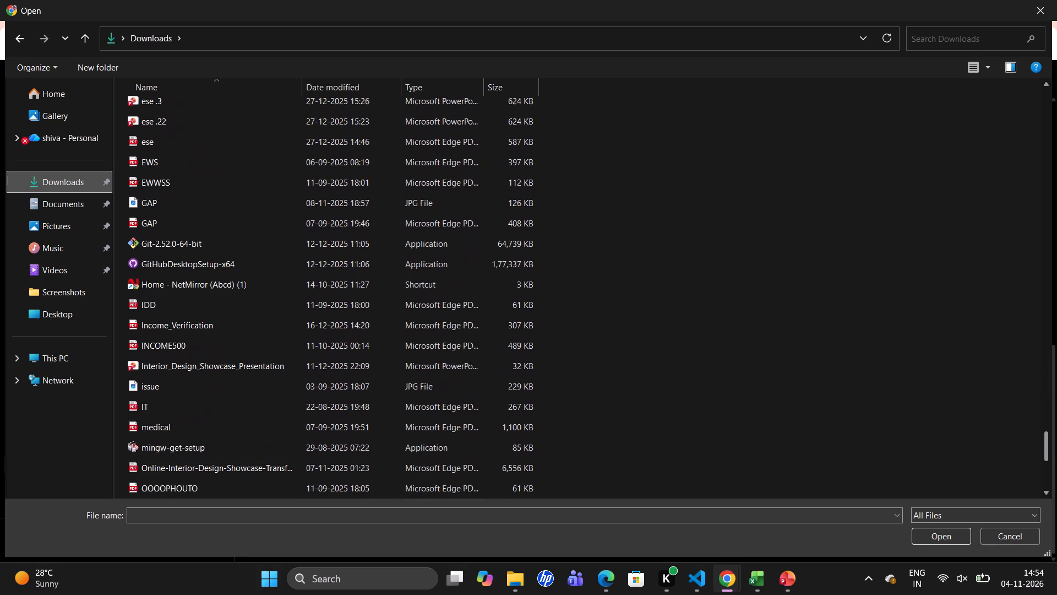
drag(1056, 442, 1056, 443)
drag(1056, 443, 1056, 447)
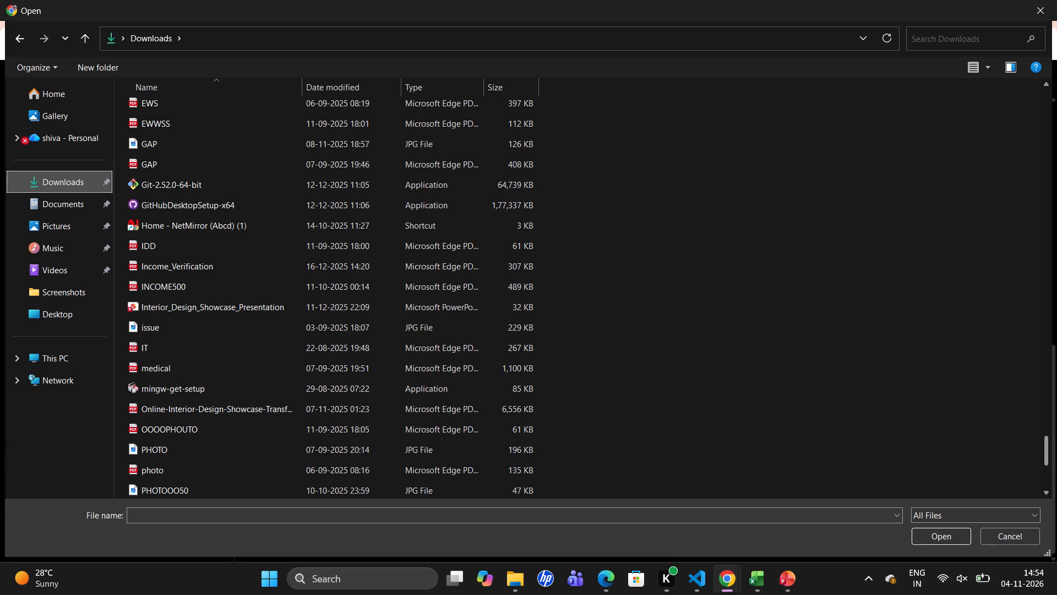
drag(1056, 447, 1056, 461)
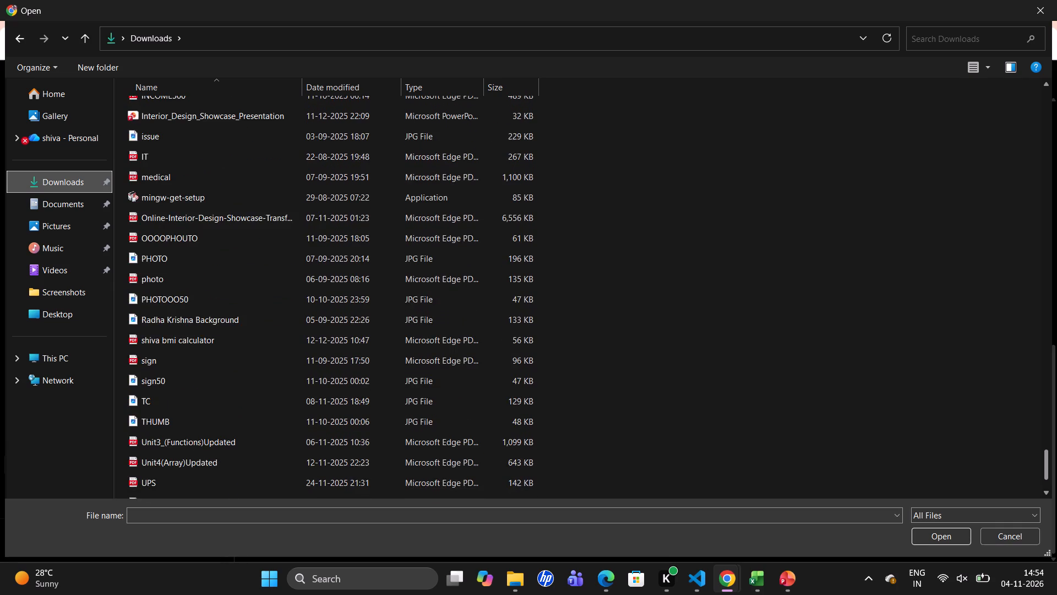
Return to the Earlier this year group in Downloads and attach the PDF erdplus_compressed (1) to the ChatGPT message.
drag(1056, 461, 1042, 437)
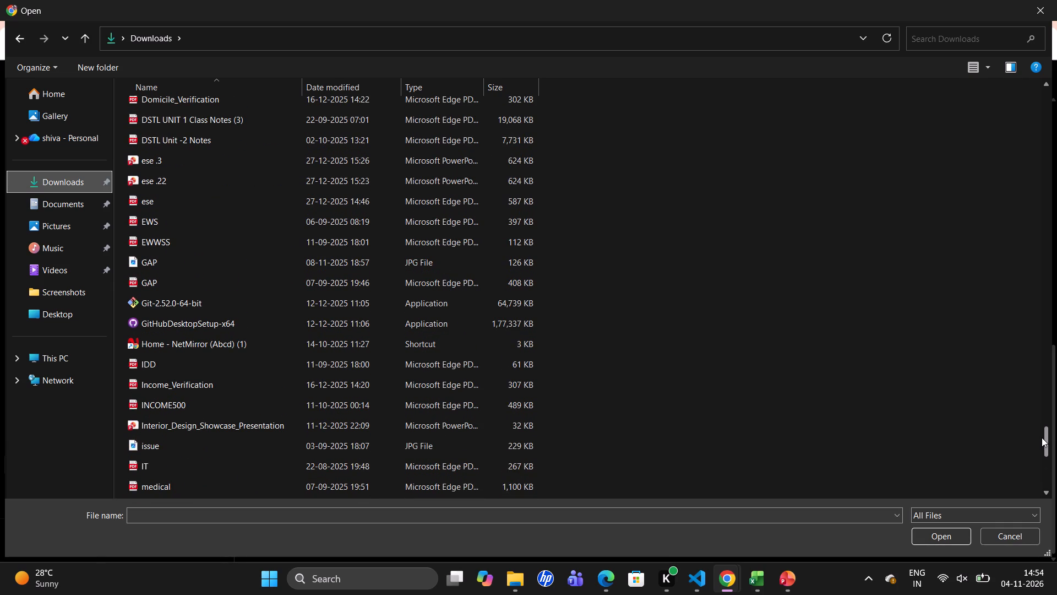
drag(1042, 437, 1037, 429)
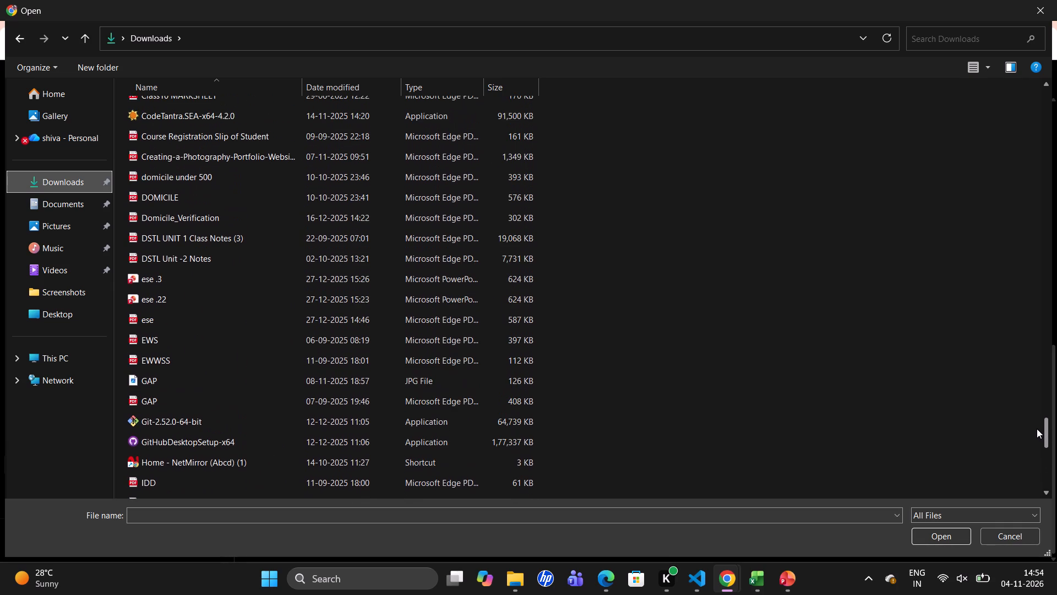
drag(1037, 429, 1030, 423)
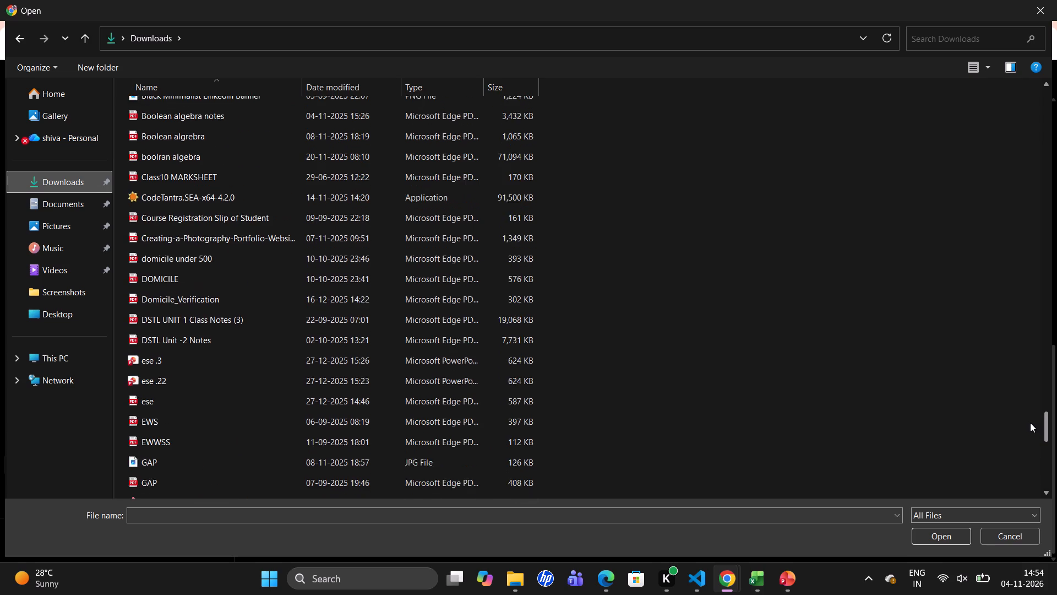
drag(1030, 423, 1024, 413)
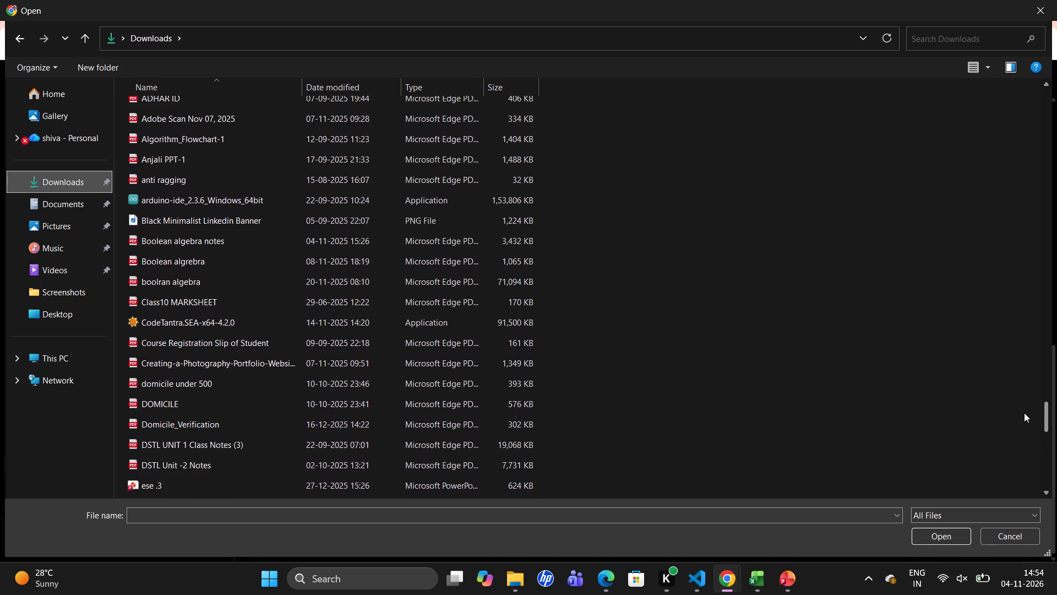
drag(1024, 413, 1022, 396)
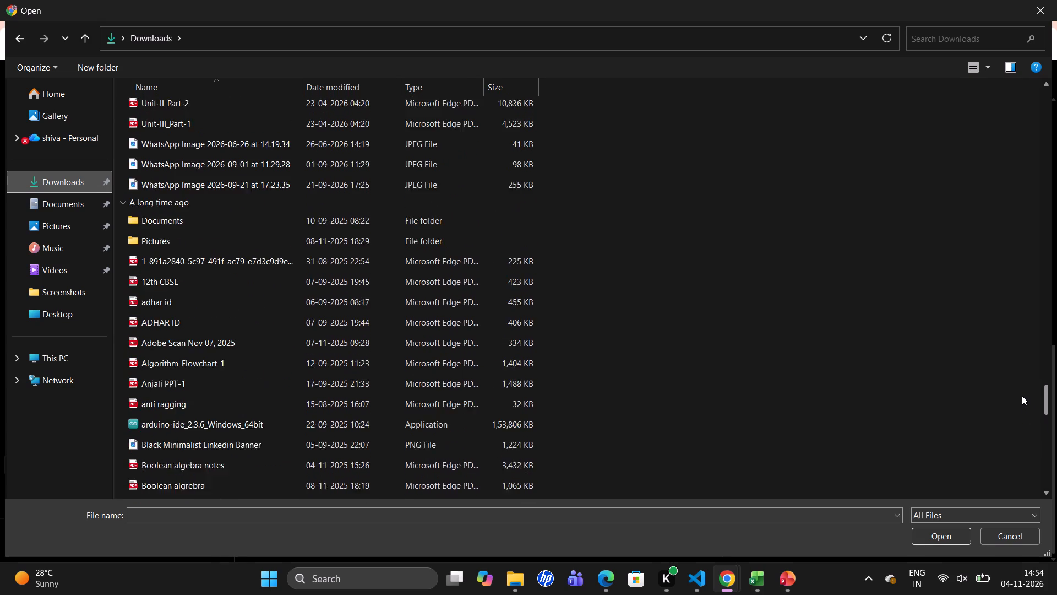
drag(1022, 396, 1022, 388)
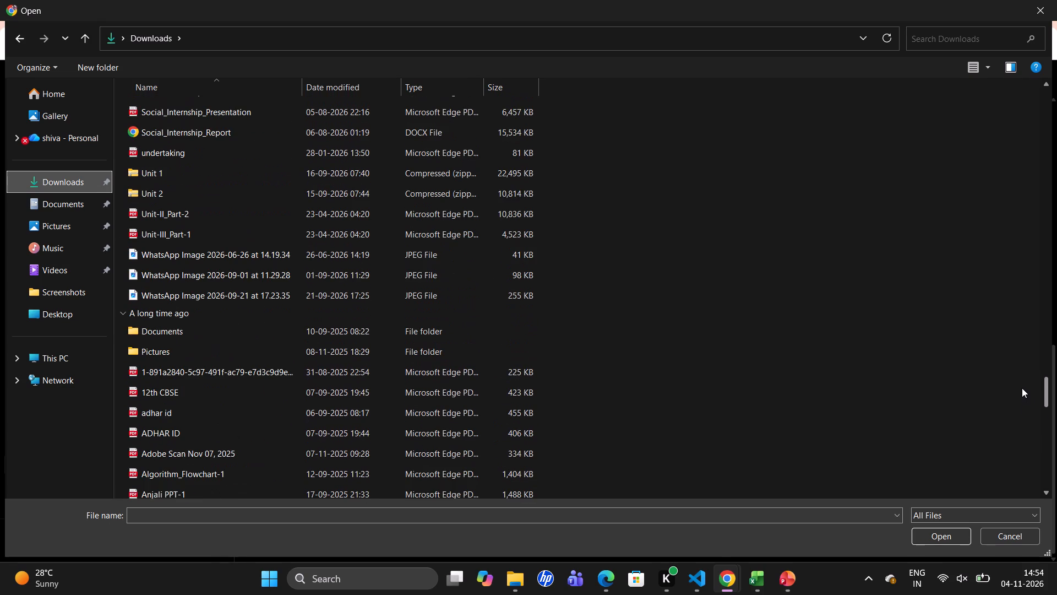
drag(1022, 388, 1020, 378)
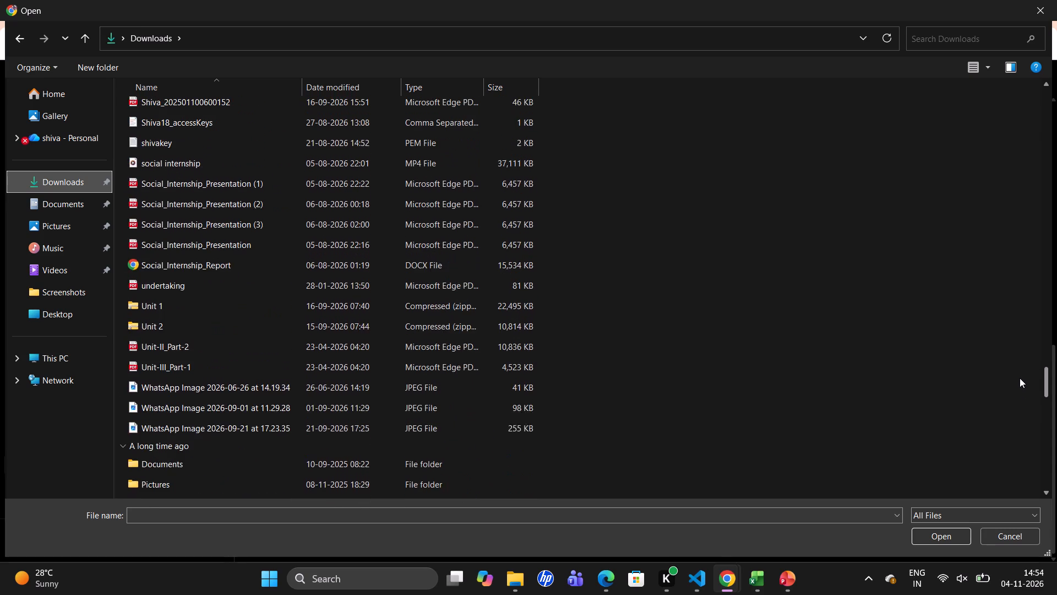
drag(1020, 378, 1017, 363)
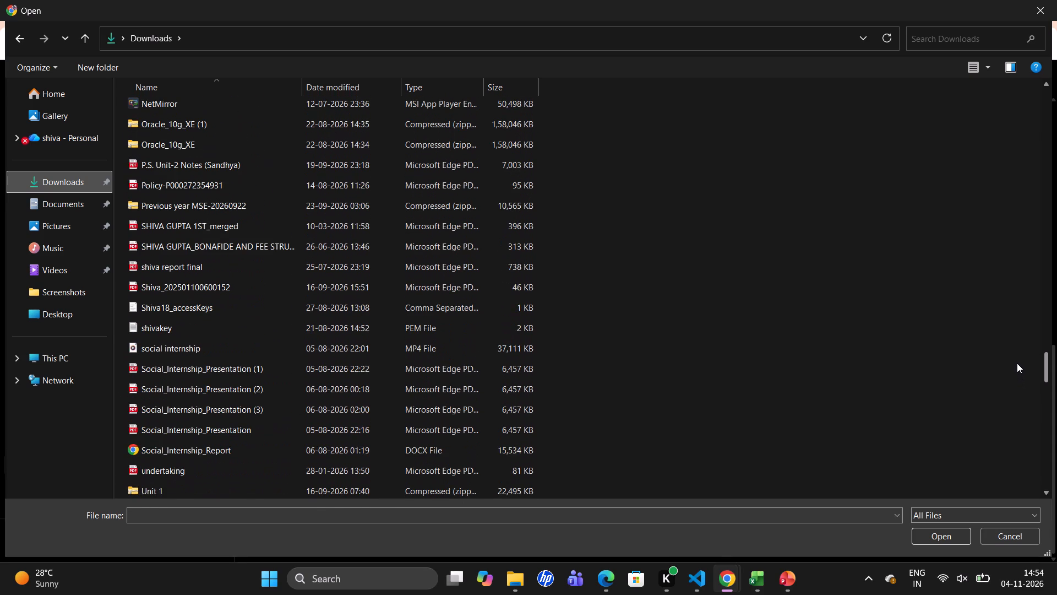
drag(1017, 363, 1017, 363)
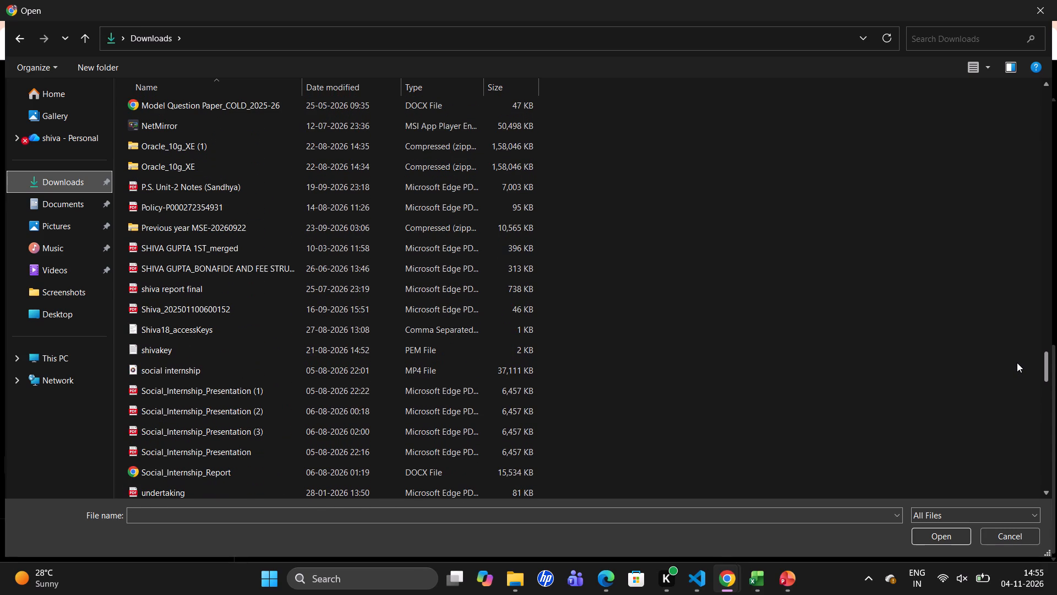
drag(1017, 363, 1014, 353)
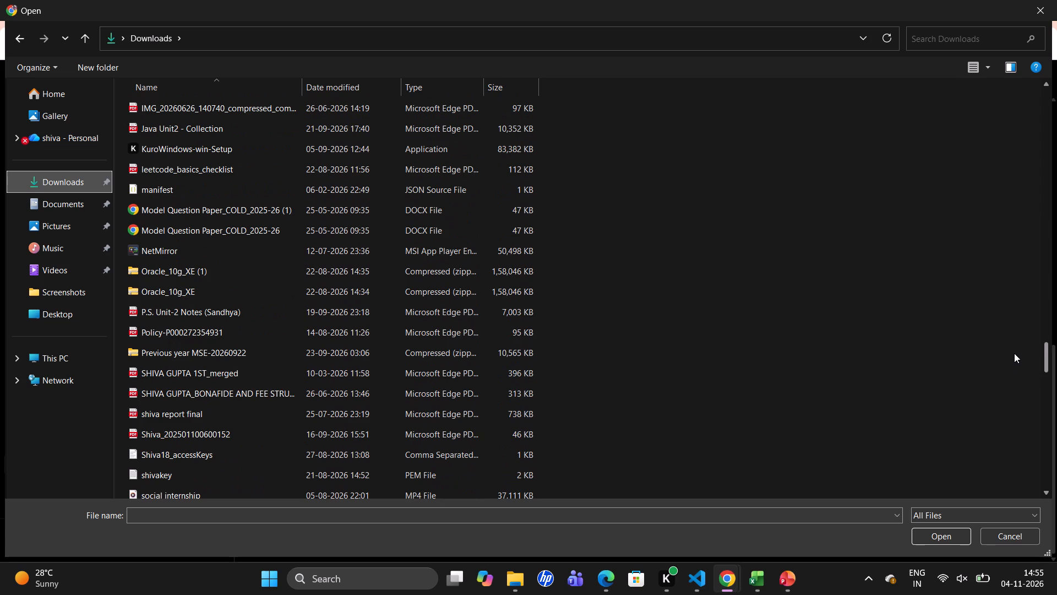
drag(1014, 353, 1007, 339)
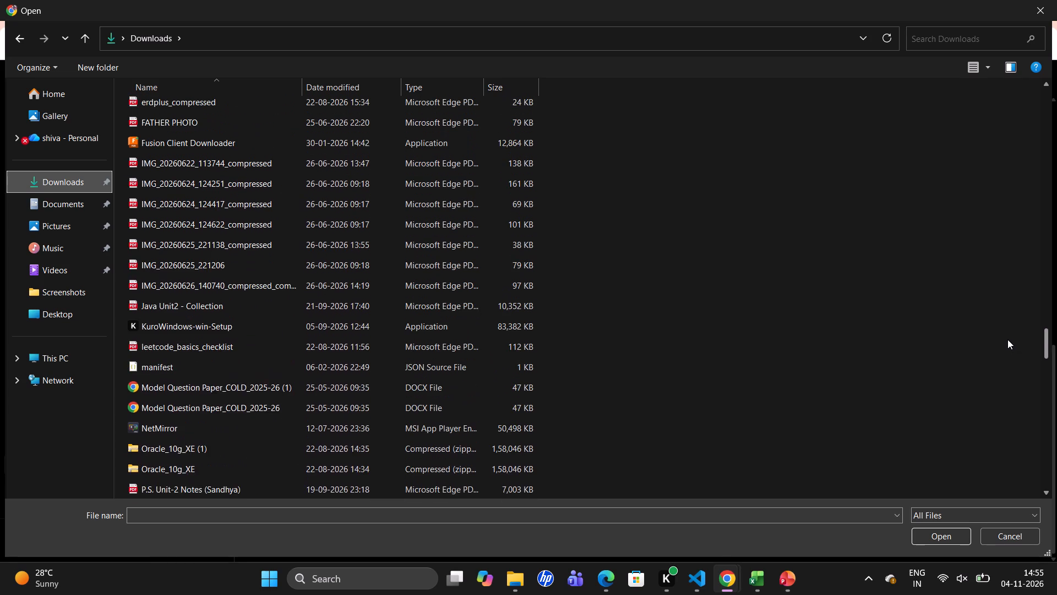
drag(1007, 339, 995, 316)
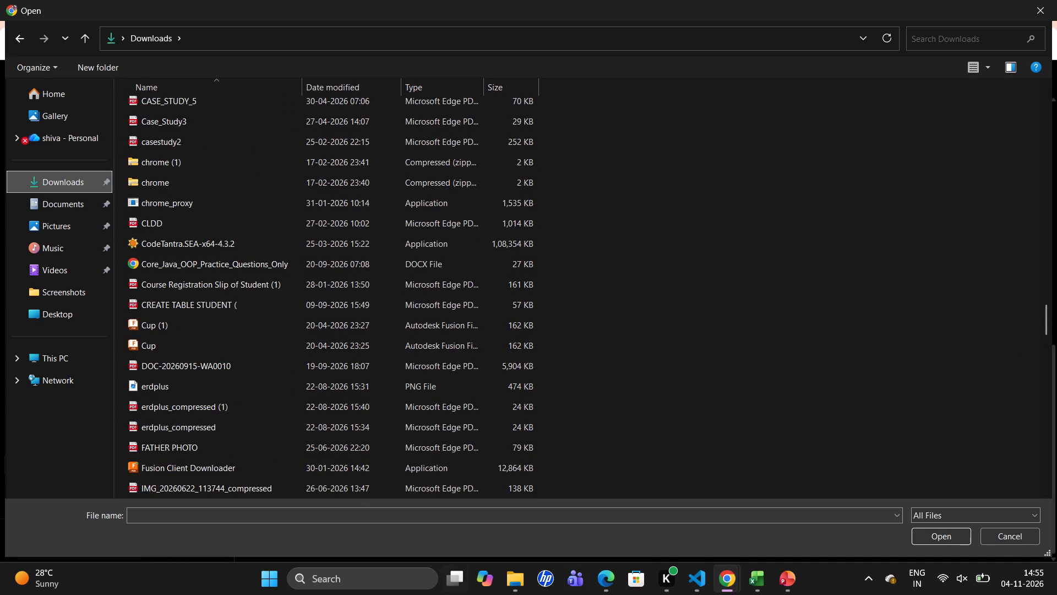
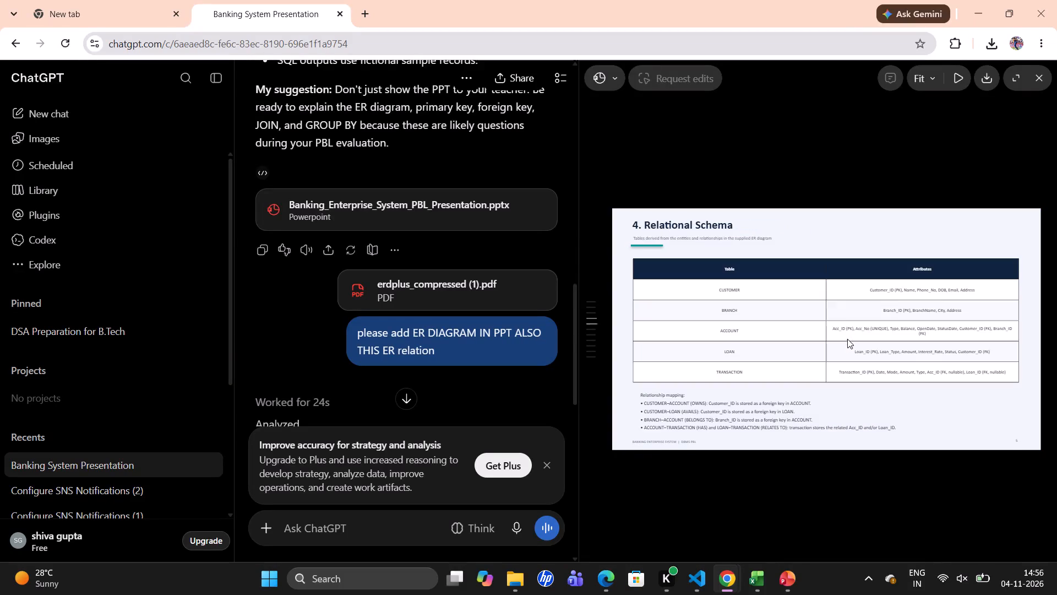
scroll(847, 339, down, 1)
scroll(847, 339, up, 1)
scroll(847, 339, down, 3)
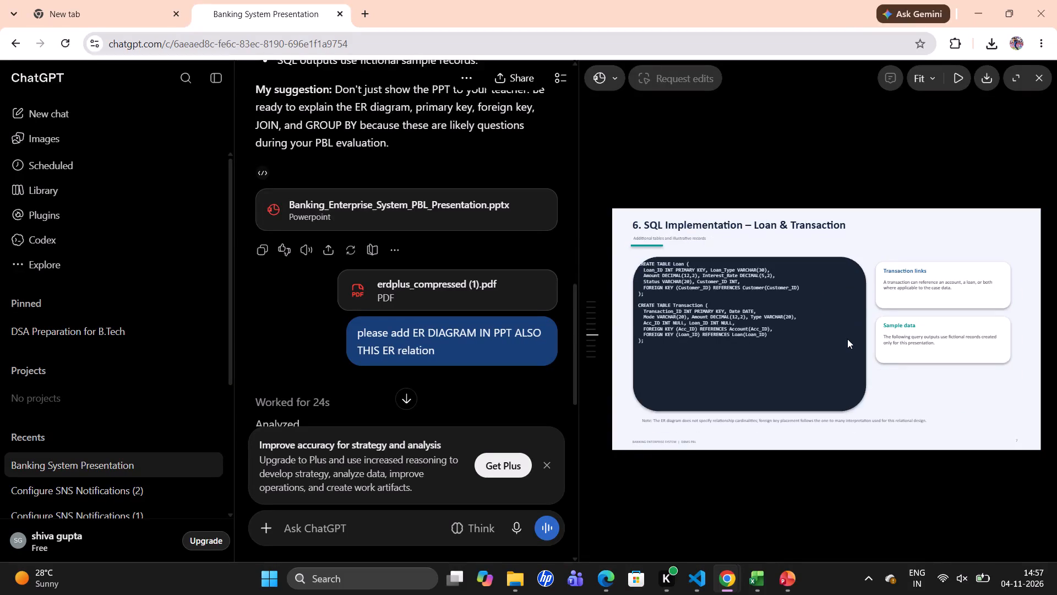
scroll(847, 339, down, 3)
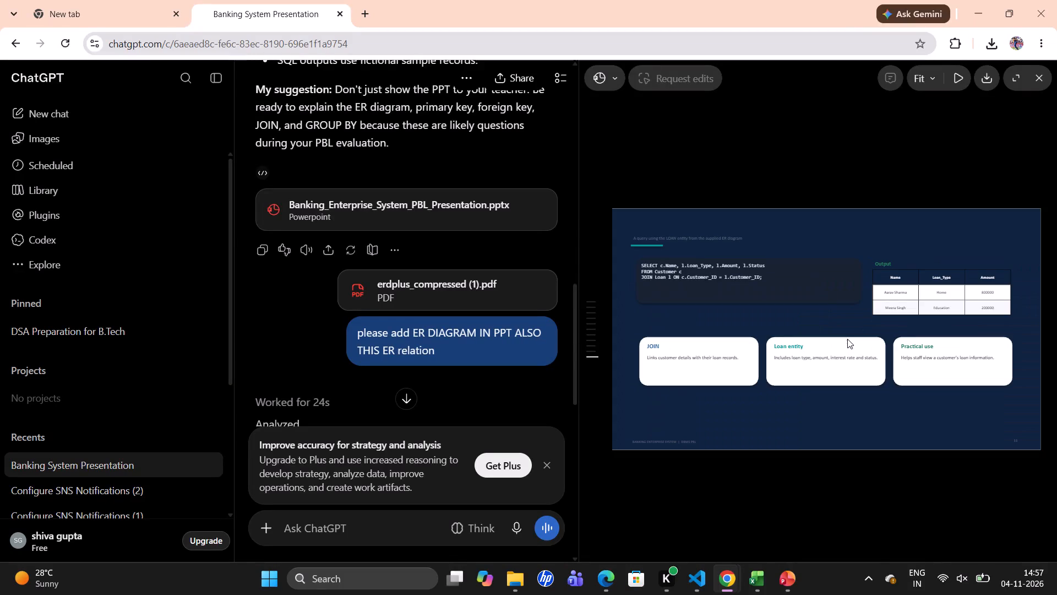
scroll(847, 339, down, 2)
scroll(847, 339, up, 2)
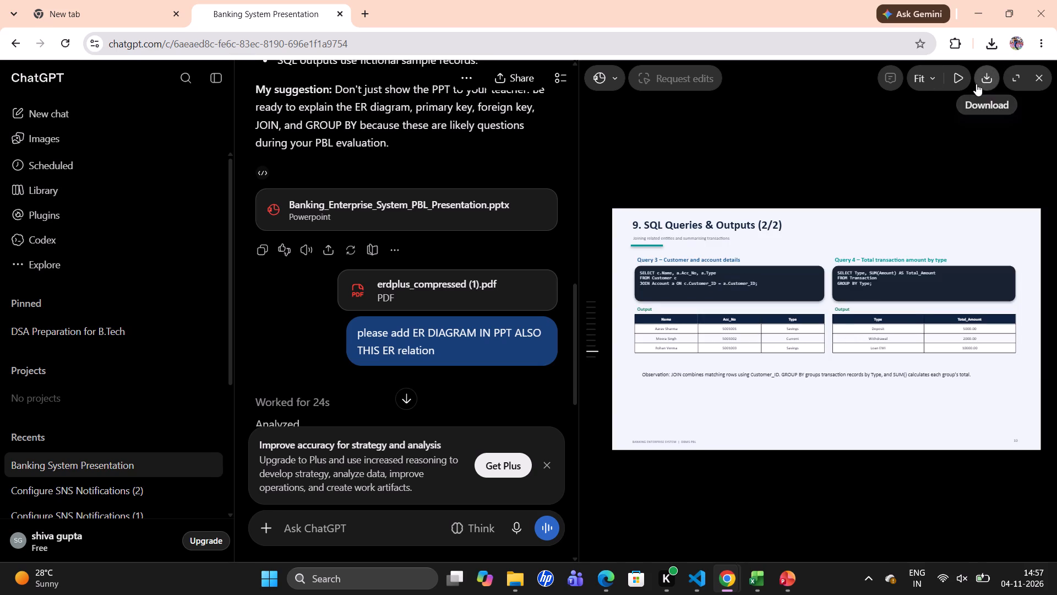
Download the revised presentation from ChatGPT and open Banking_Enterprise_System_PBL_Presentation_Updated_ERD in PowerPoint.
click(976, 84)
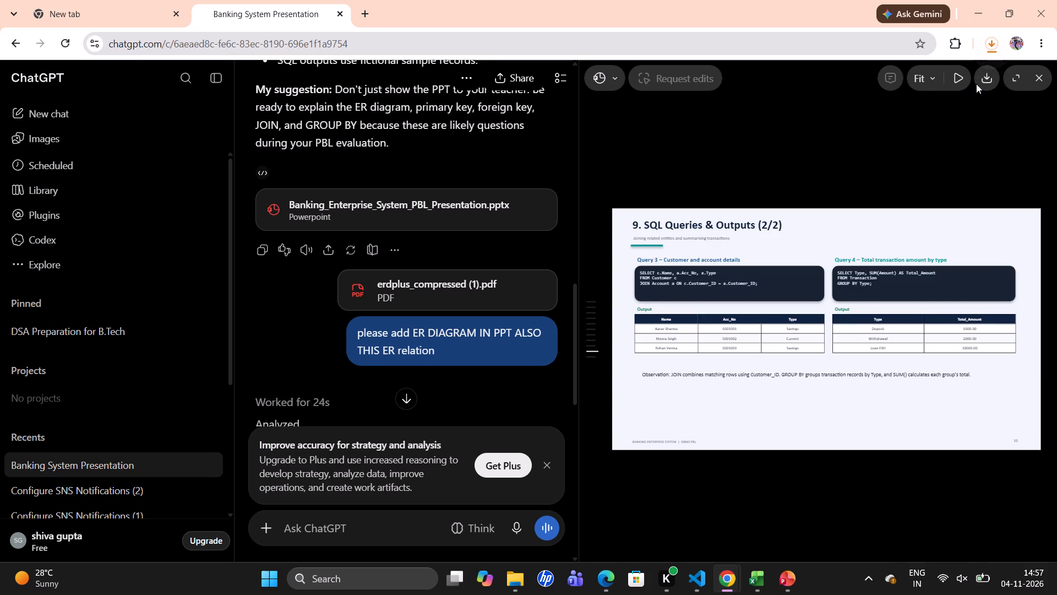
double_click(880, 73)
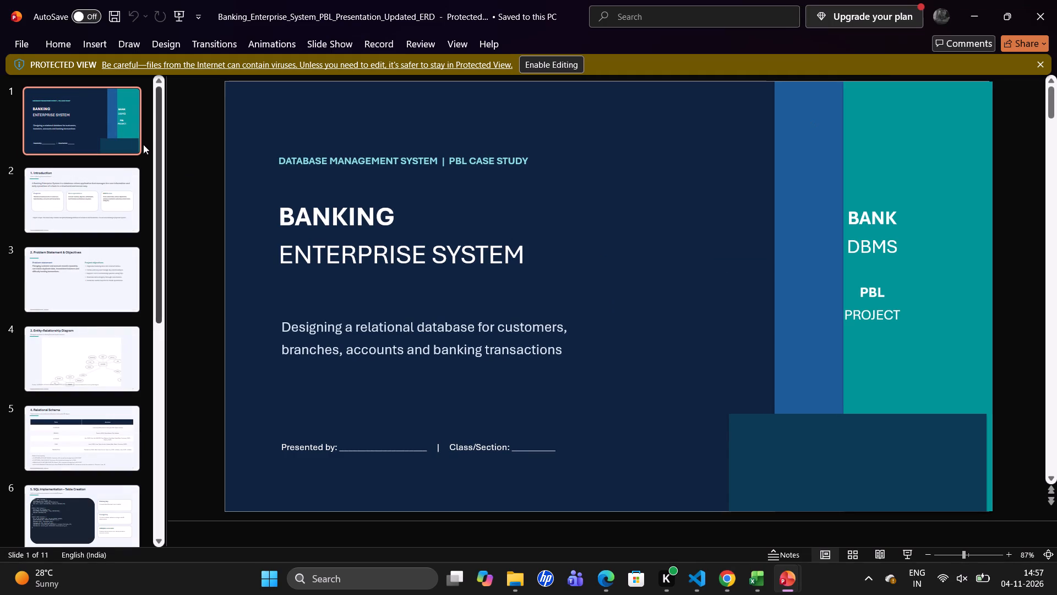
Review the updated presentation from the Introduction through the ER diagram, relational schema and SQL slides to the final slide 11.
click(78, 178)
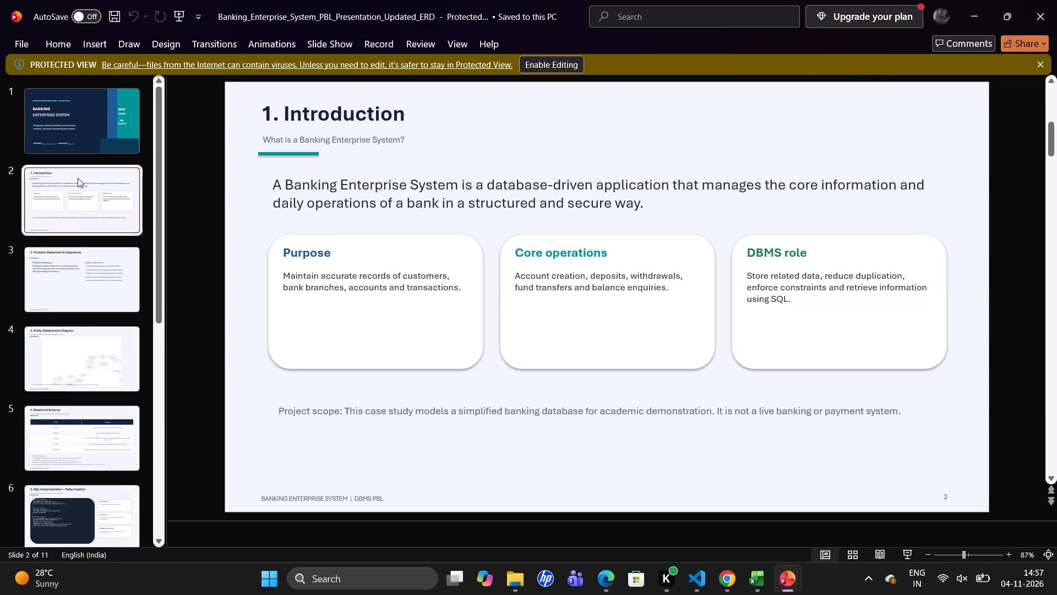
click(78, 258)
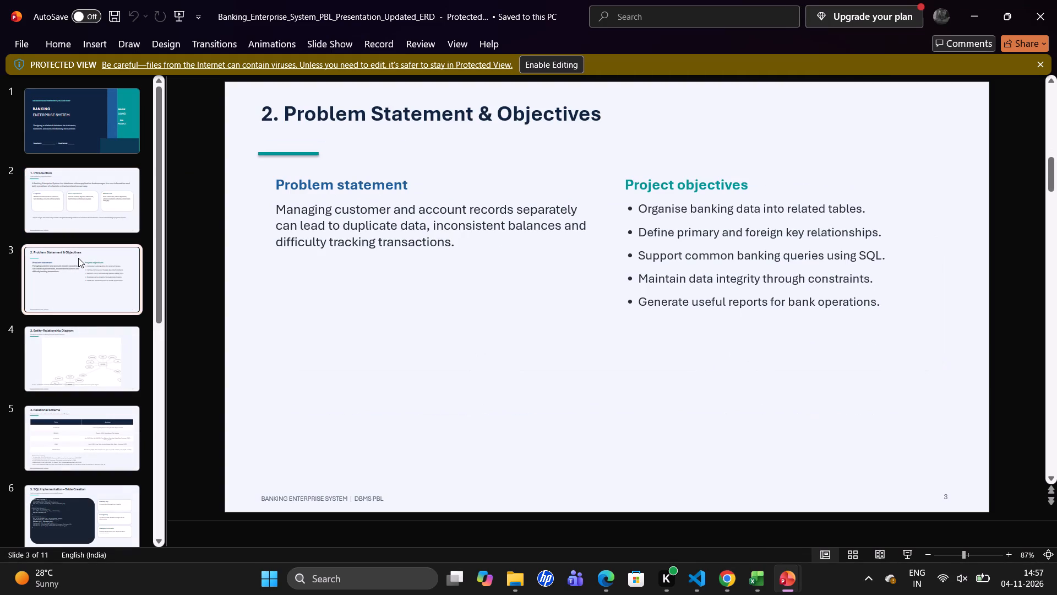
key(Right)
key(Right)
key(Down)
key(Down)
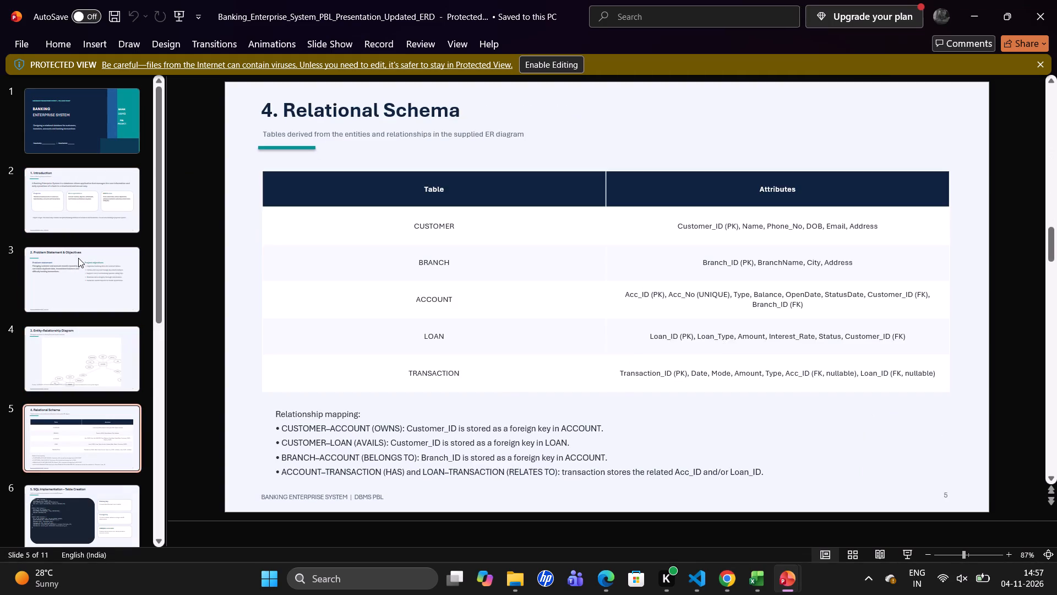
key(Up)
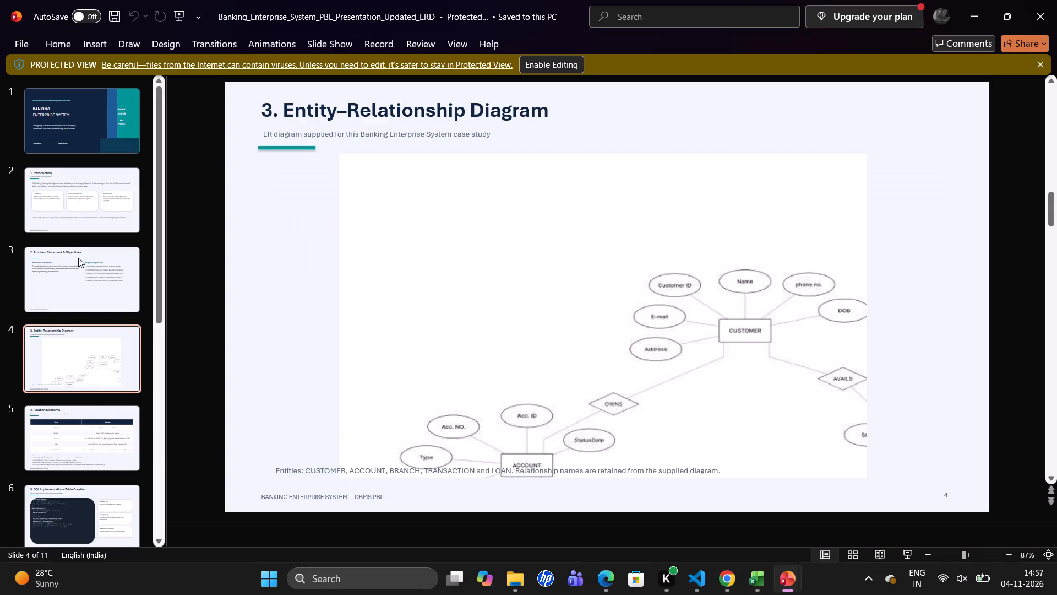
key(Down)
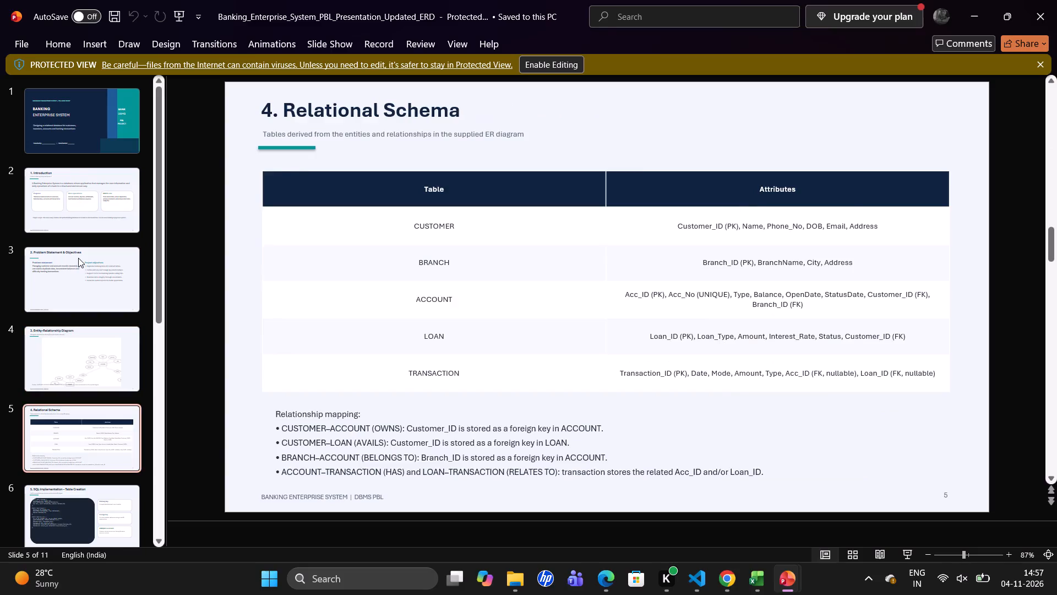
key(Down)
key(Down)
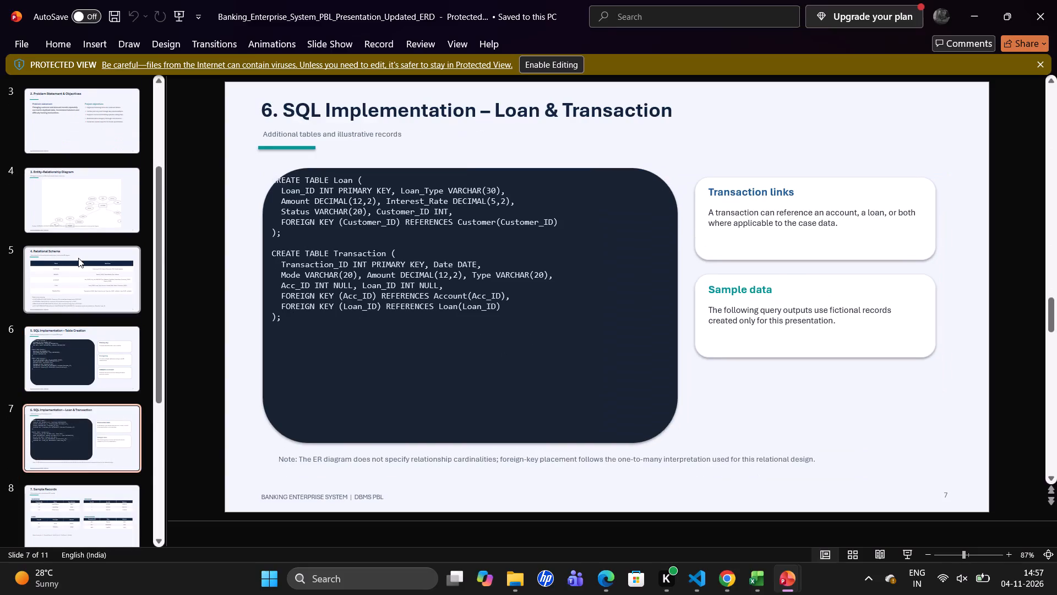
key(Down)
key(Down)
key(Down)
key(Down)
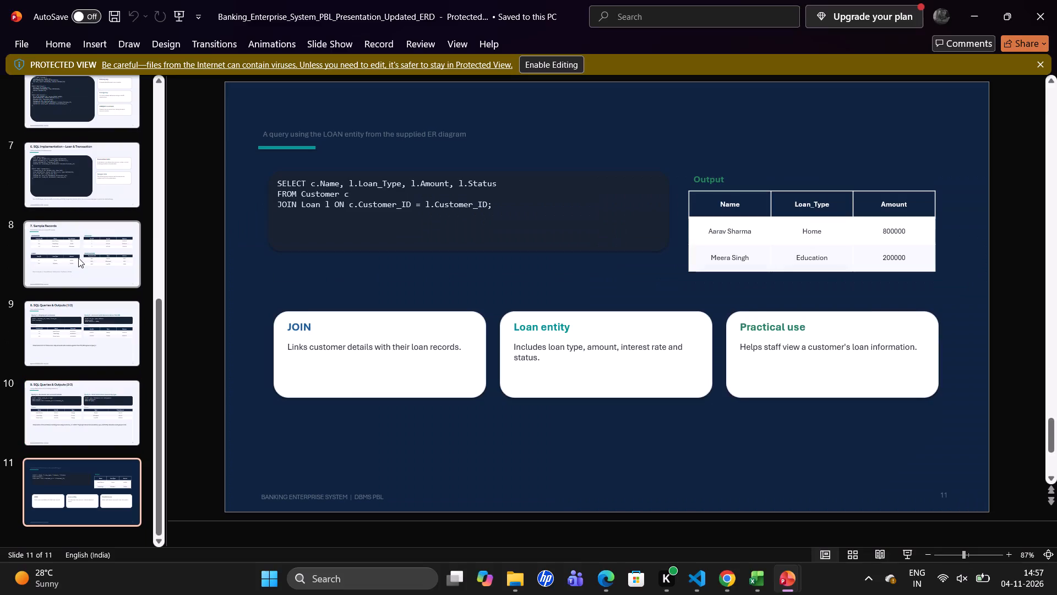
key(Down)
key(Down)
key(Up)
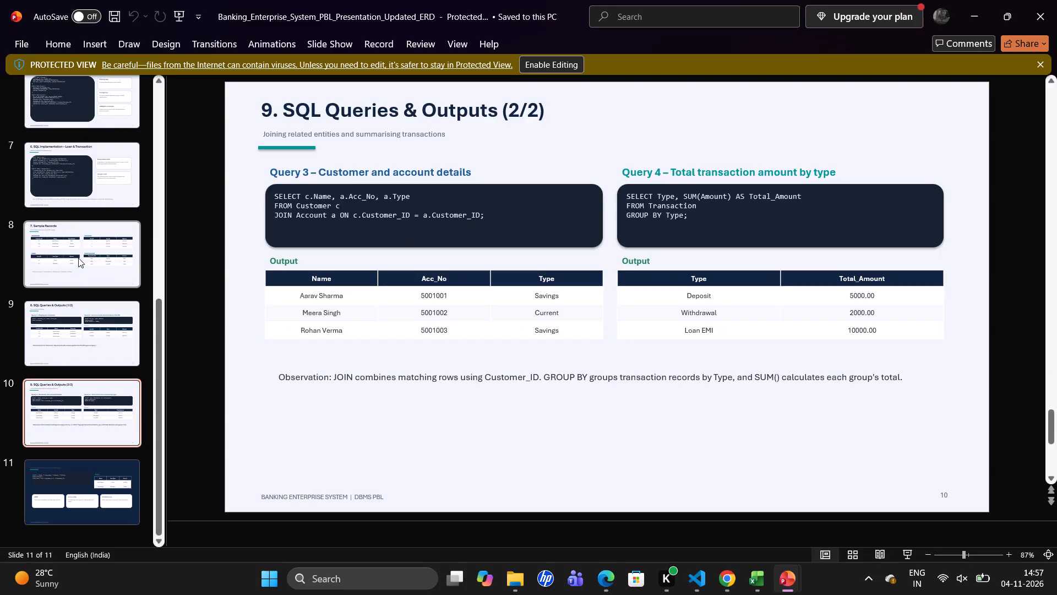
key(Up)
key(Down)
key(Down)
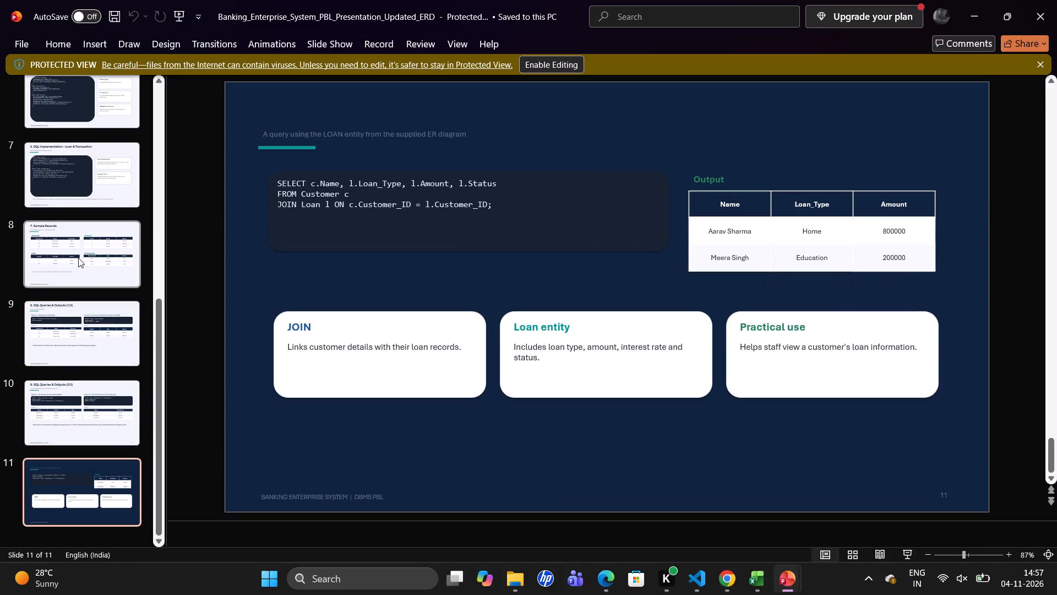
key(Down)
key(Down)
Go back through the SQL query, SQL implementation, Sample Records and Relational Schema slides to recheck their content.
key(Up)
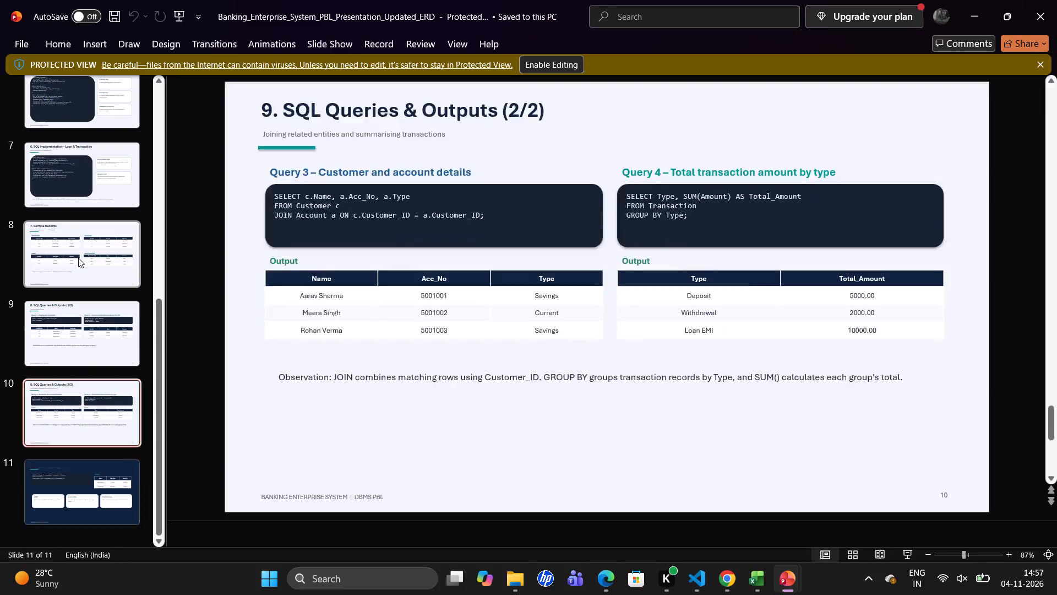
key(Up)
key(Up)
key(Up)
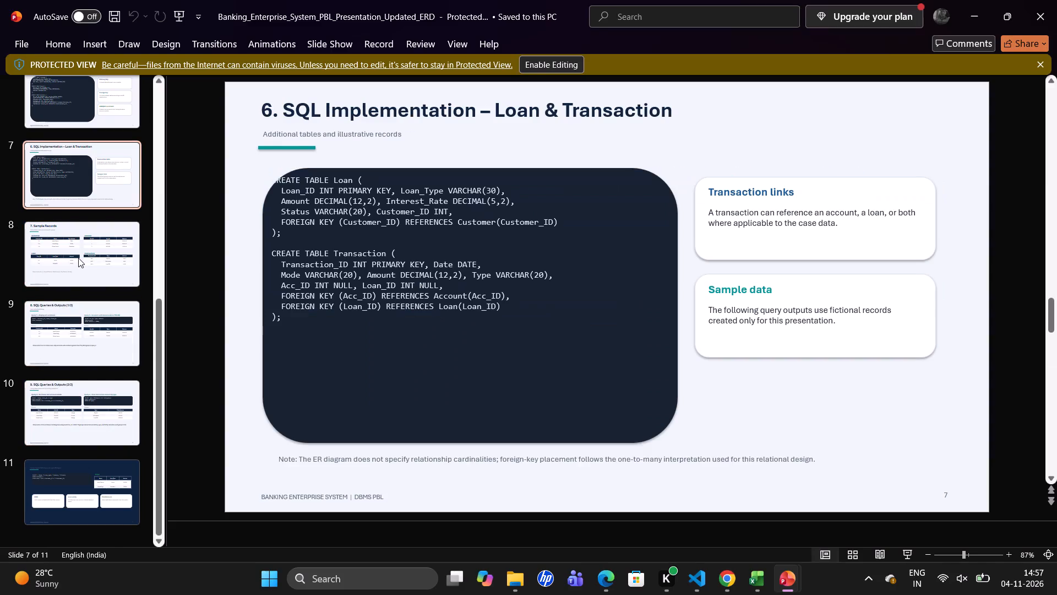
key(Up)
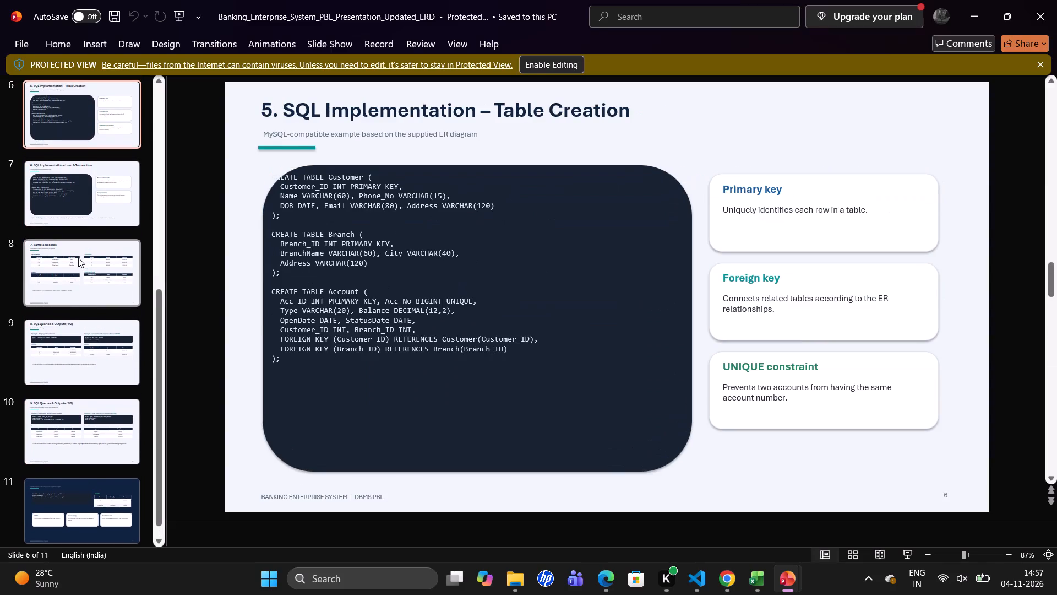
key(Up)
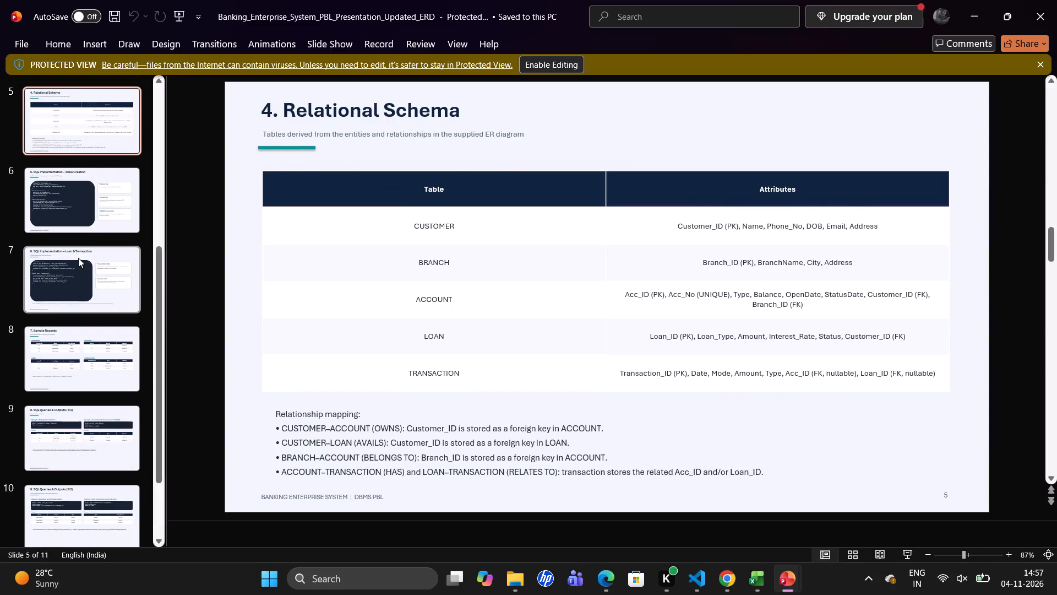
key(Down)
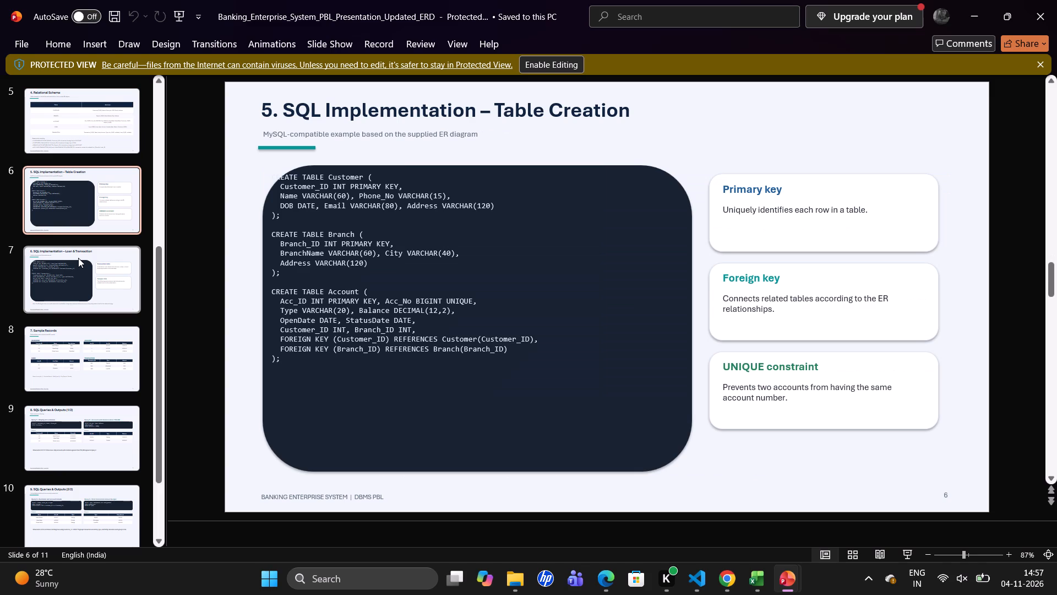
key(Down)
key(Down)
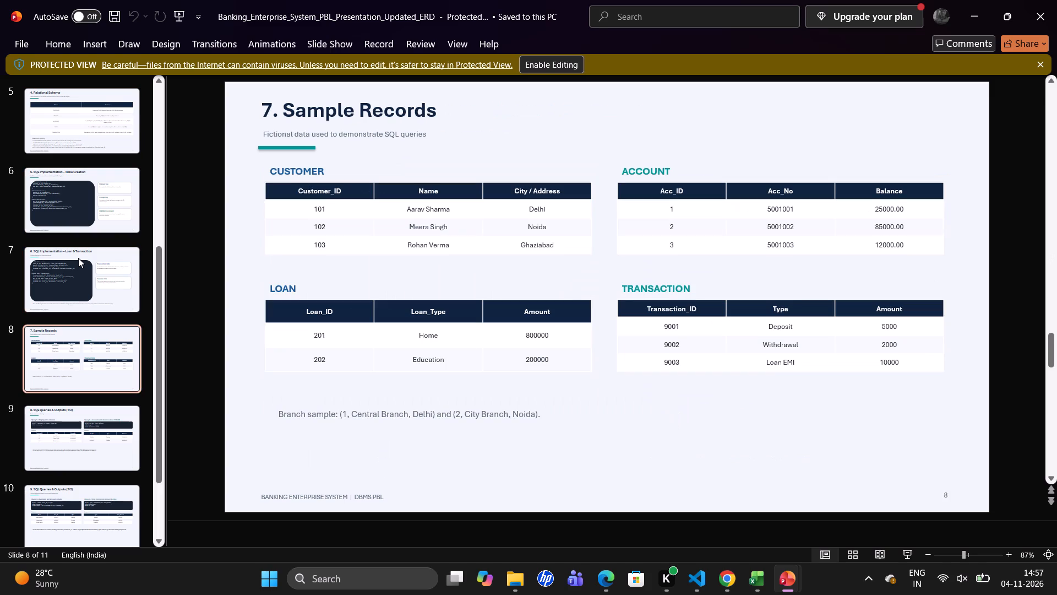
key(Up)
key(Up)
key(Up)
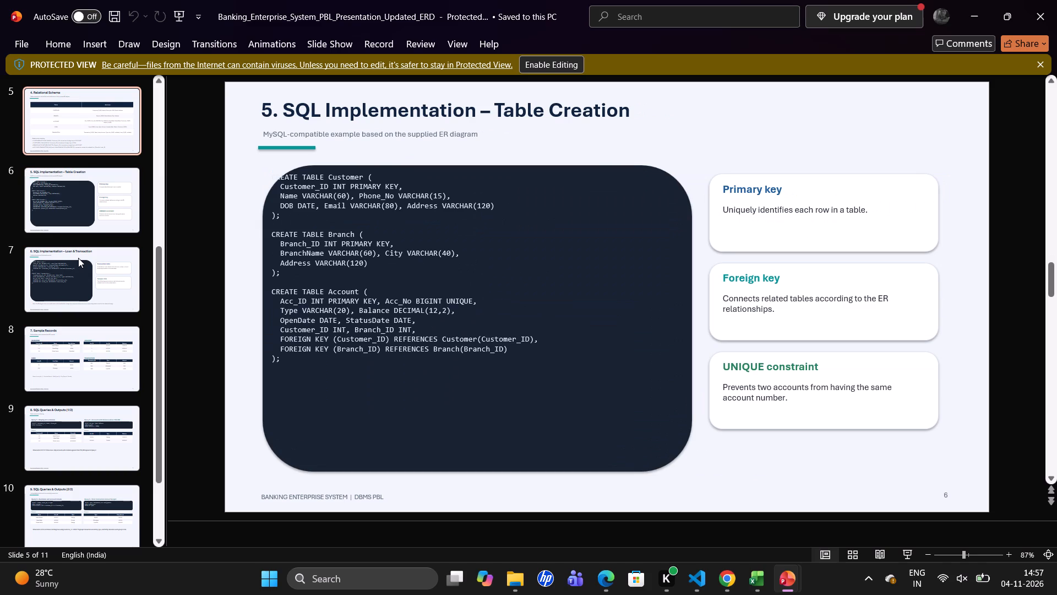
Recheck the Entity–Relationship Diagram and opening slides, continuing forward to the SQL Queries & Outputs (1/2) slide.
key(Up)
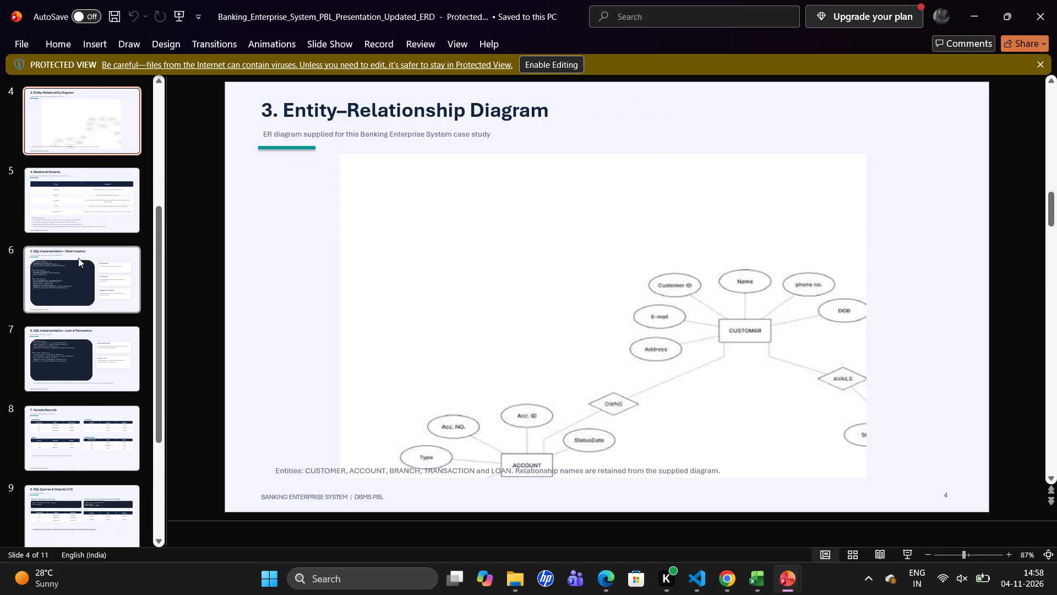
key(Up)
key(Down)
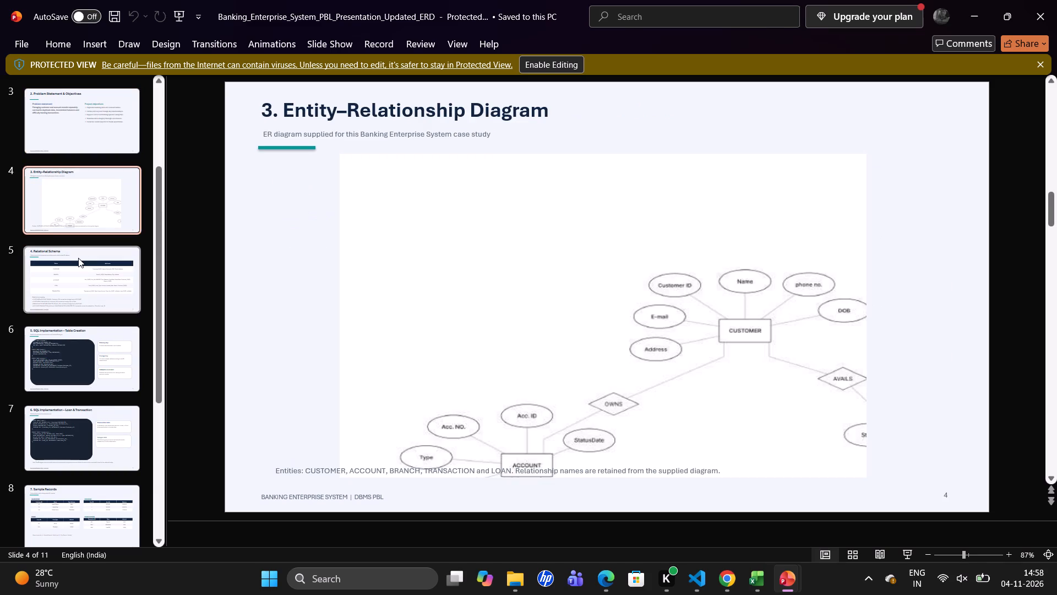
key(Up)
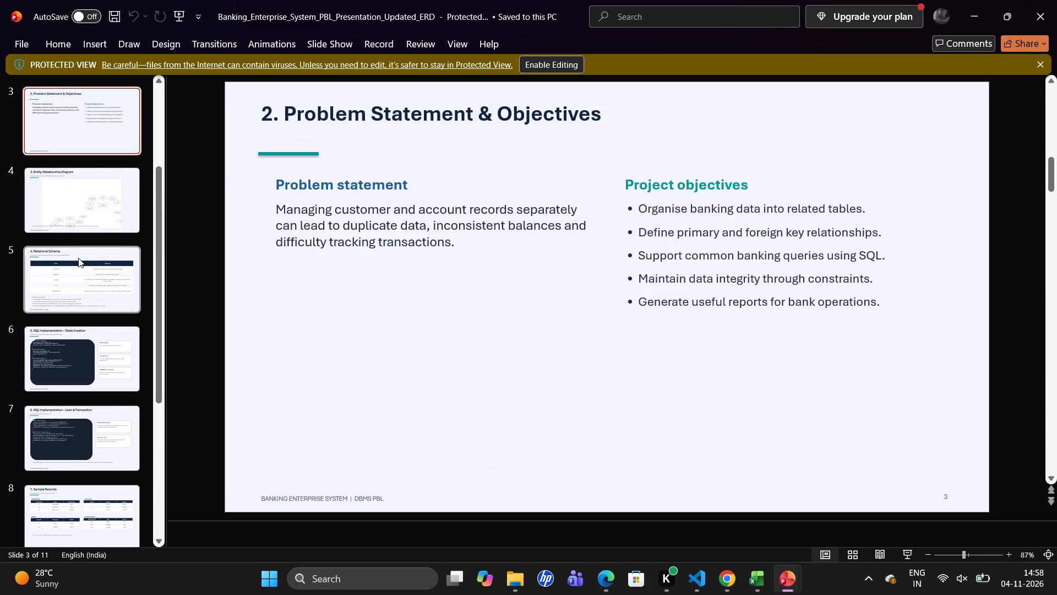
key(Up)
key(Up)
key(Down)
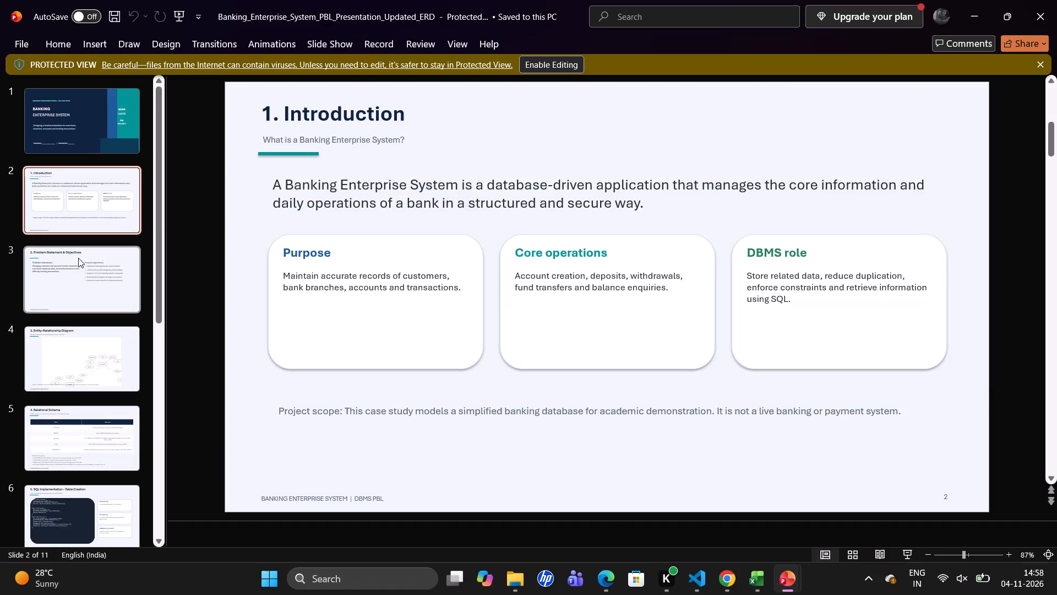
key(Down)
key(Down)
key(Down)
key(Up)
key(Down)
key(Down)
key(Down)
key(Down)
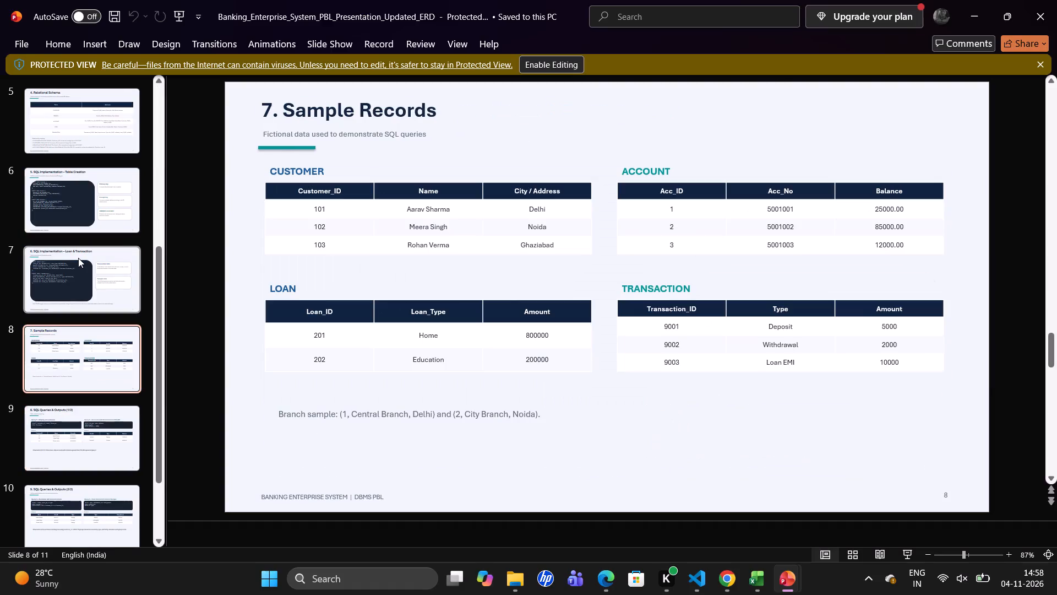
key(Down)
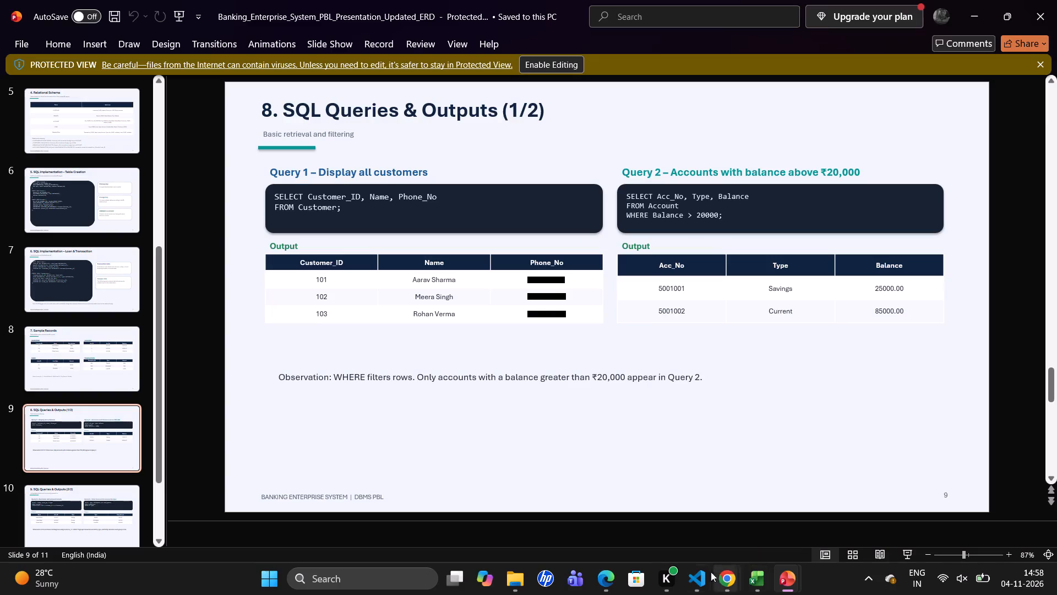
Check the PBL Case Study Group_DBS_IT Sec C responses workbook in Excel, reopening it from Downloads, and close it.
click(758, 587)
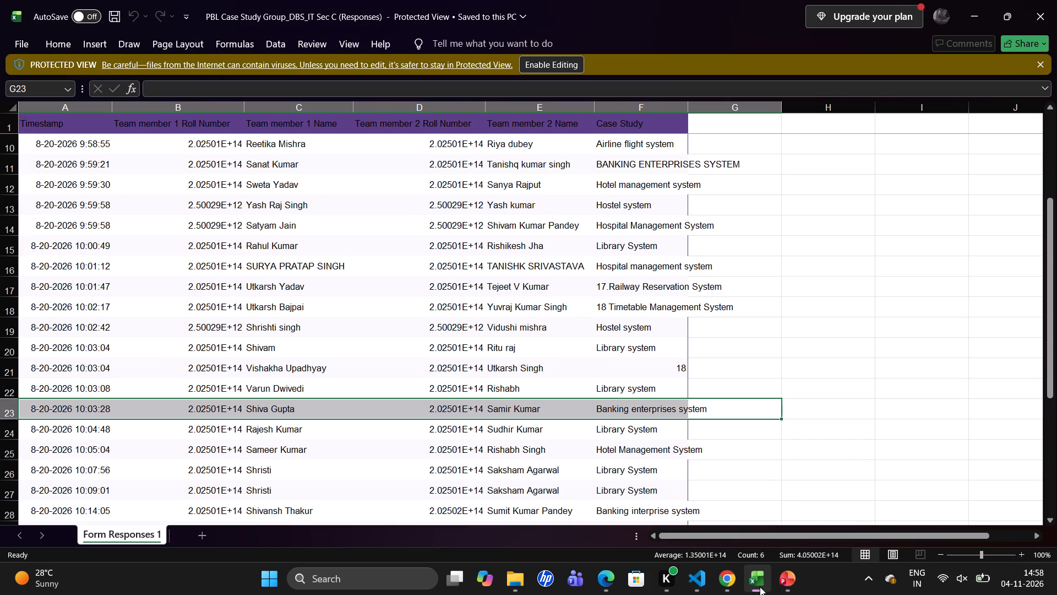
click(783, 581)
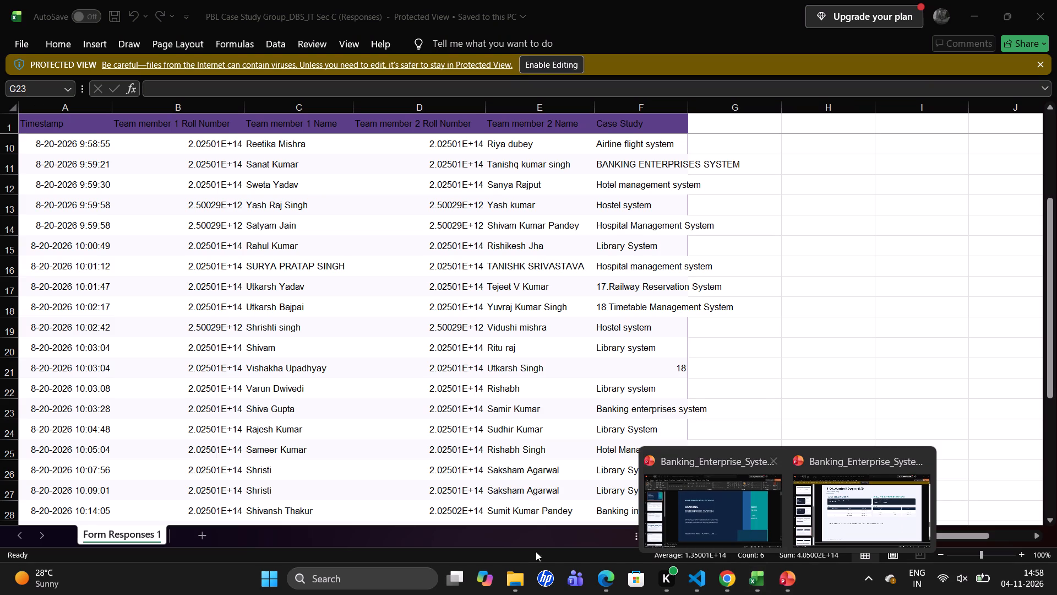
click(520, 574)
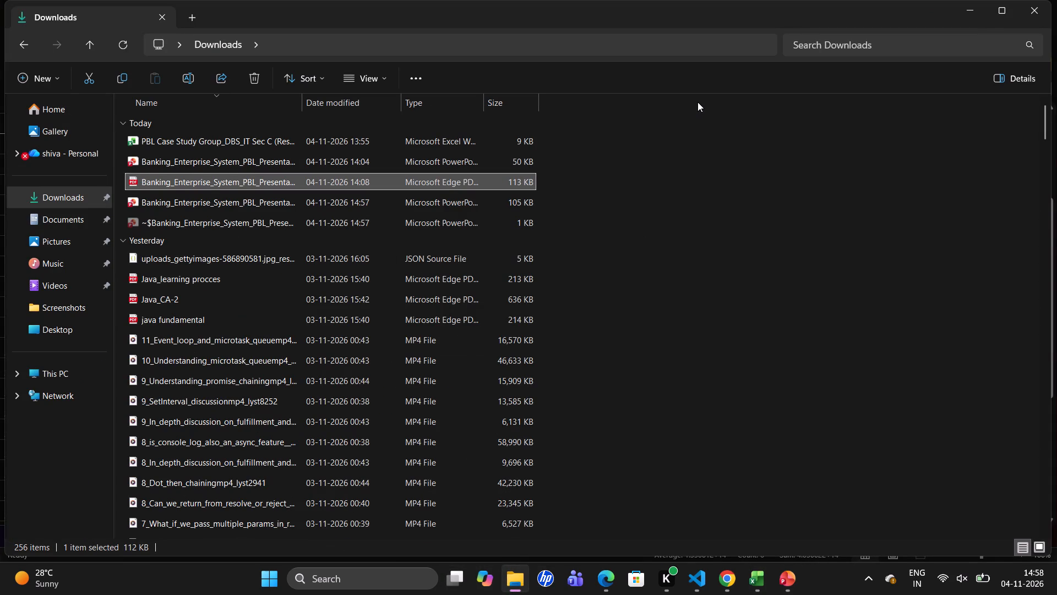
double_click(360, 138)
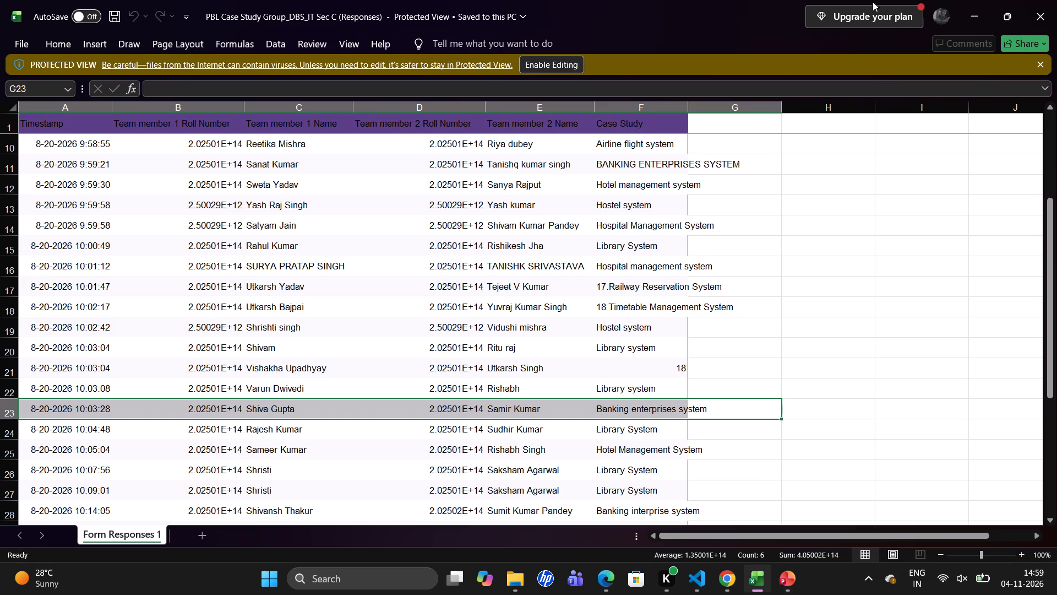
click(1040, 7)
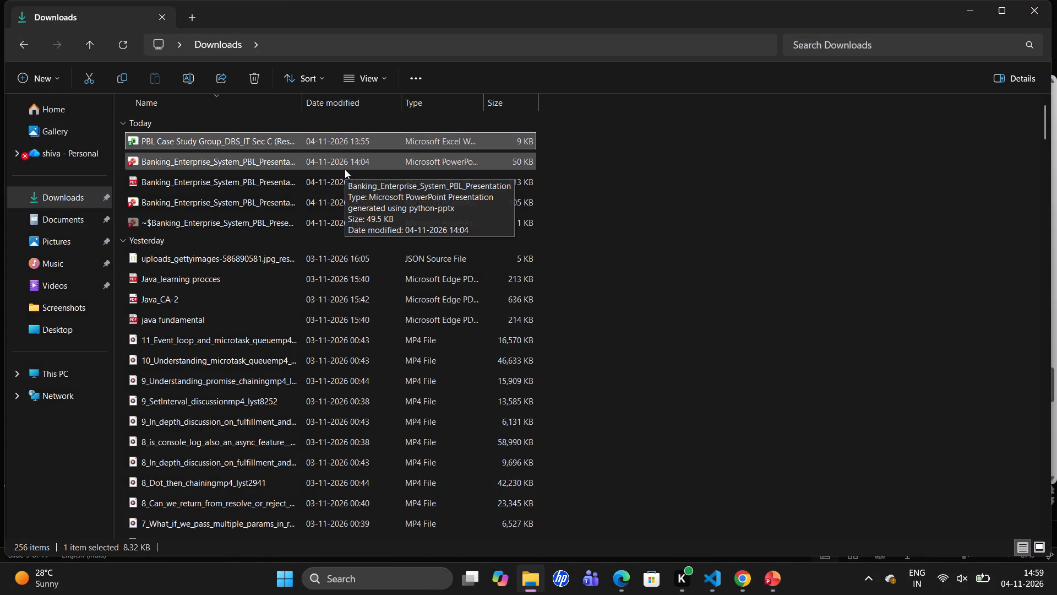
Switch to the ChatGPT conversation in Chrome and download the updated Banking Enterprise System presentation from its preview.
click(738, 583)
click(745, 484)
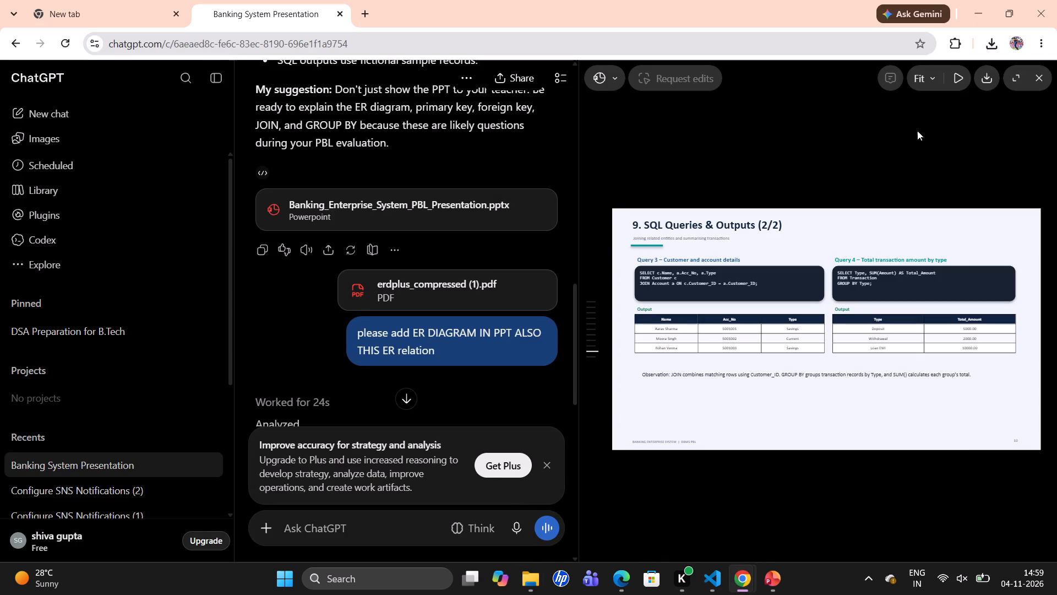
click(984, 85)
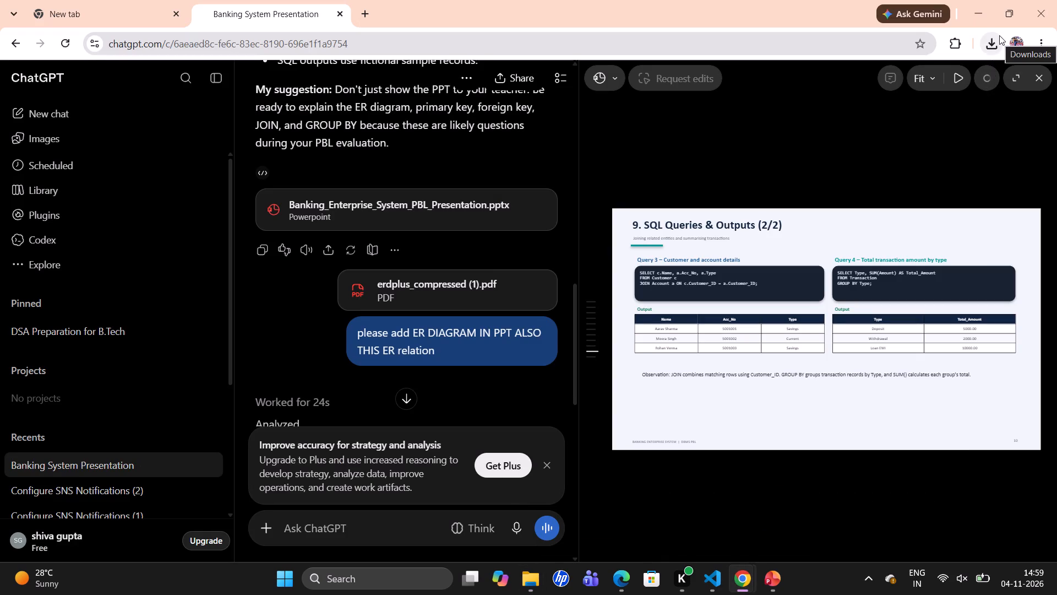
click(992, 50)
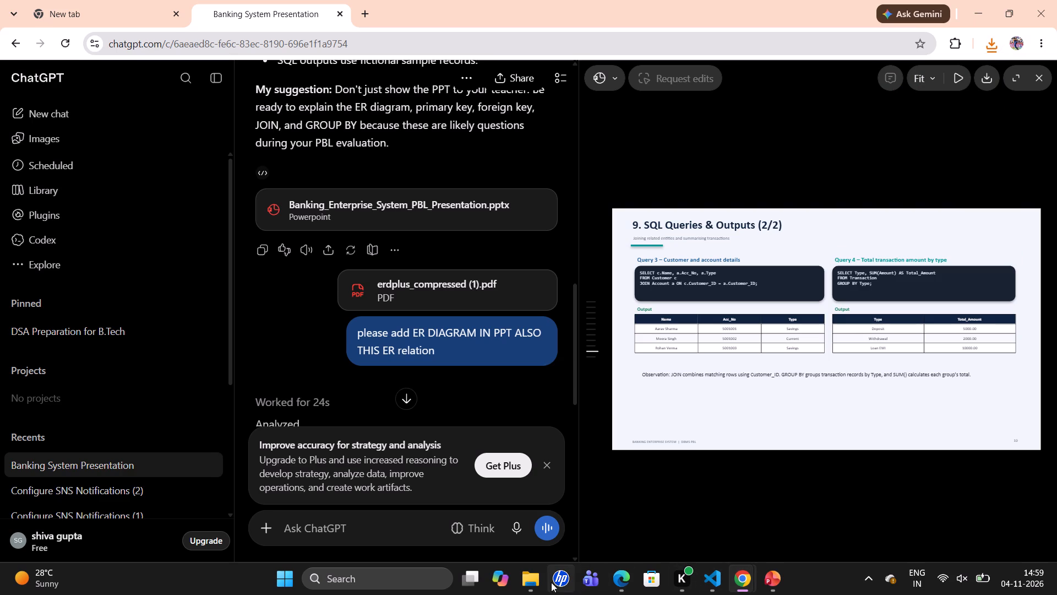
Open Banking_Enterprise_System_PBL_Presentation_Updated_ERD (1) from the Downloads folder in PowerPoint and enable editing.
click(532, 582)
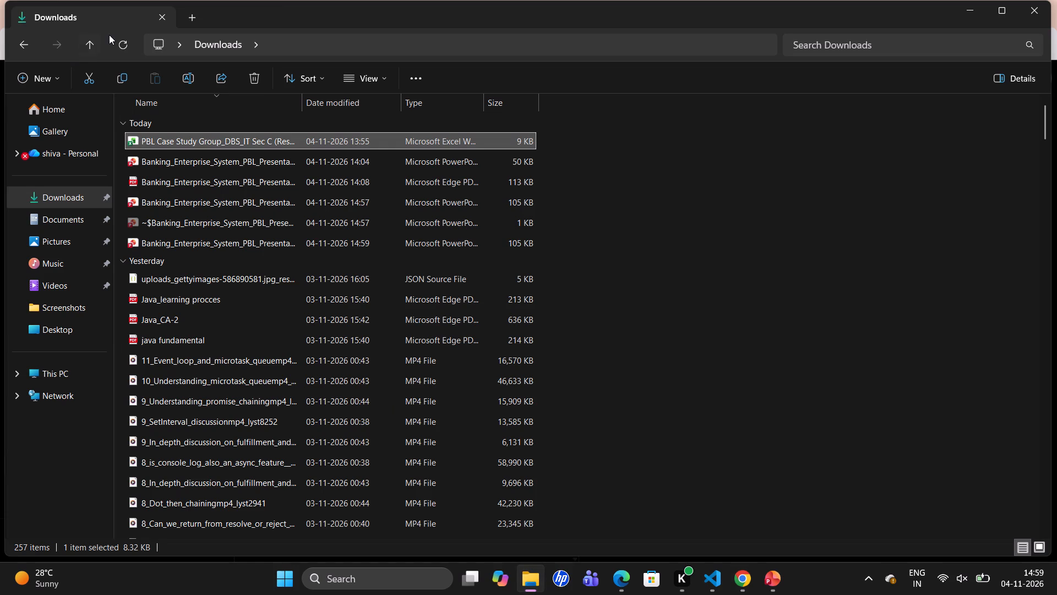
click(112, 35)
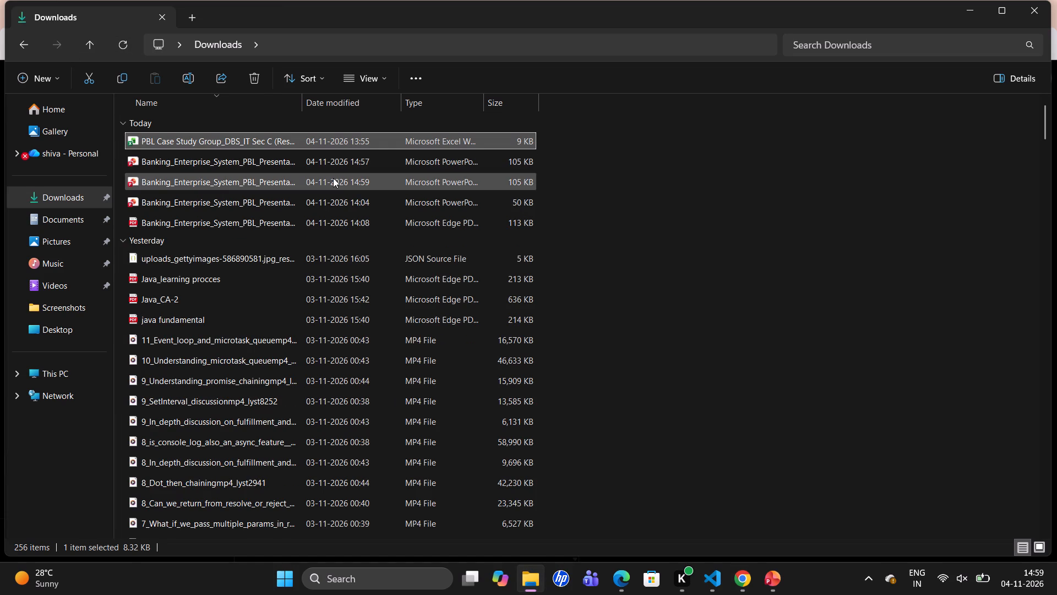
double_click(333, 178)
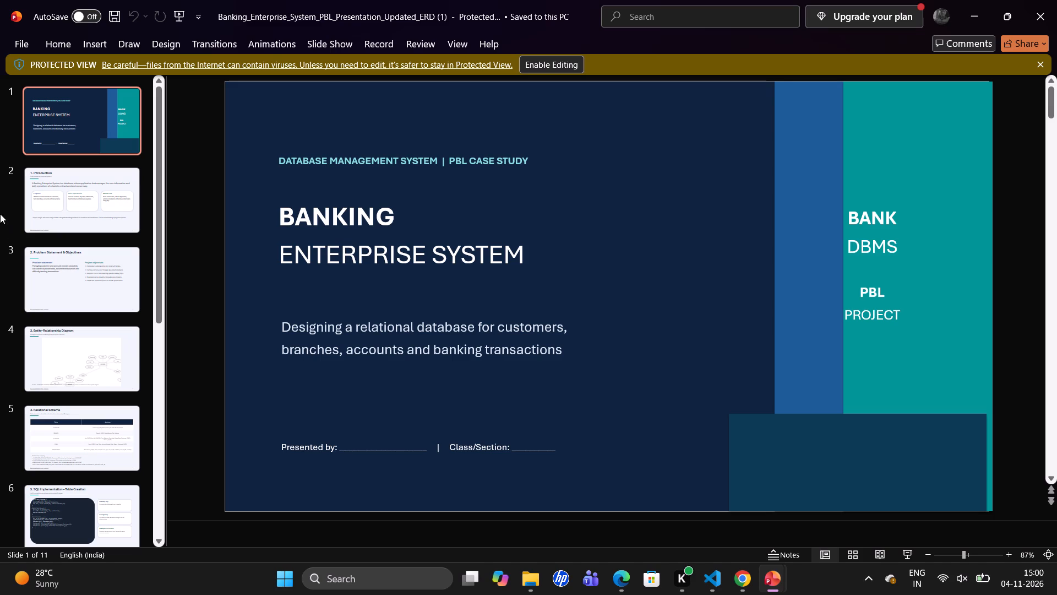
click(82, 201)
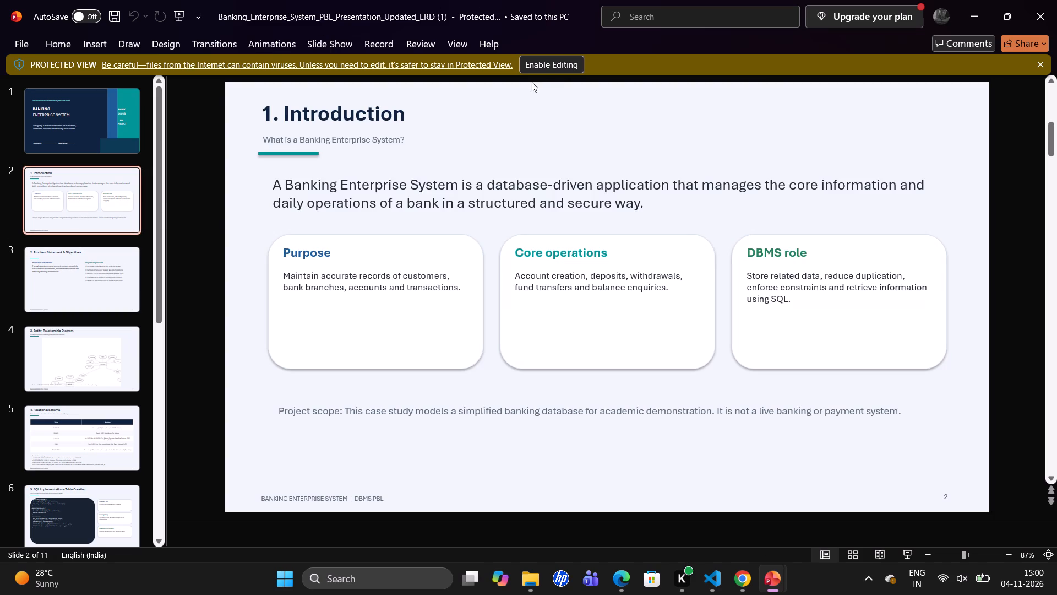
click(547, 66)
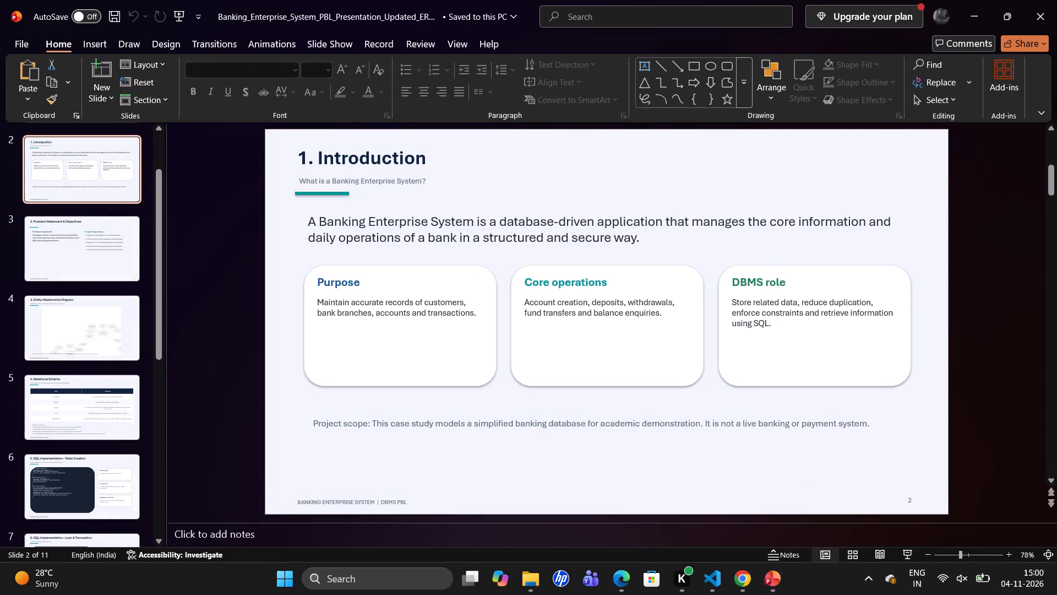
On the Entity–Relationship Diagram slide, move the "Entities: CUSTOMER, ACCOUNT…" caption down, just below the diagram picture and above the footer.
click(6, 278)
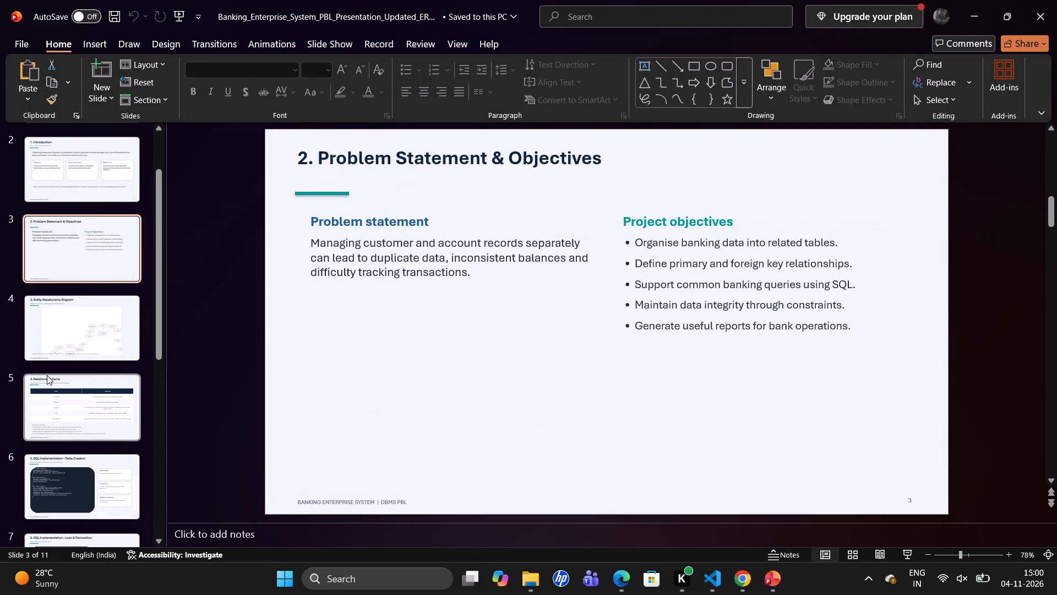
click(47, 375)
click(64, 347)
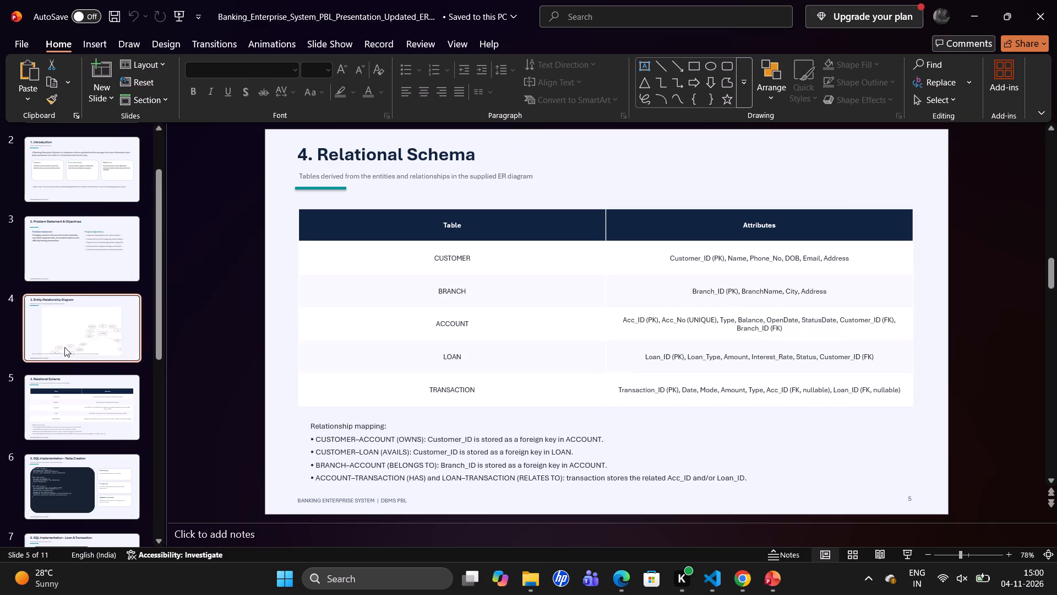
click(657, 474)
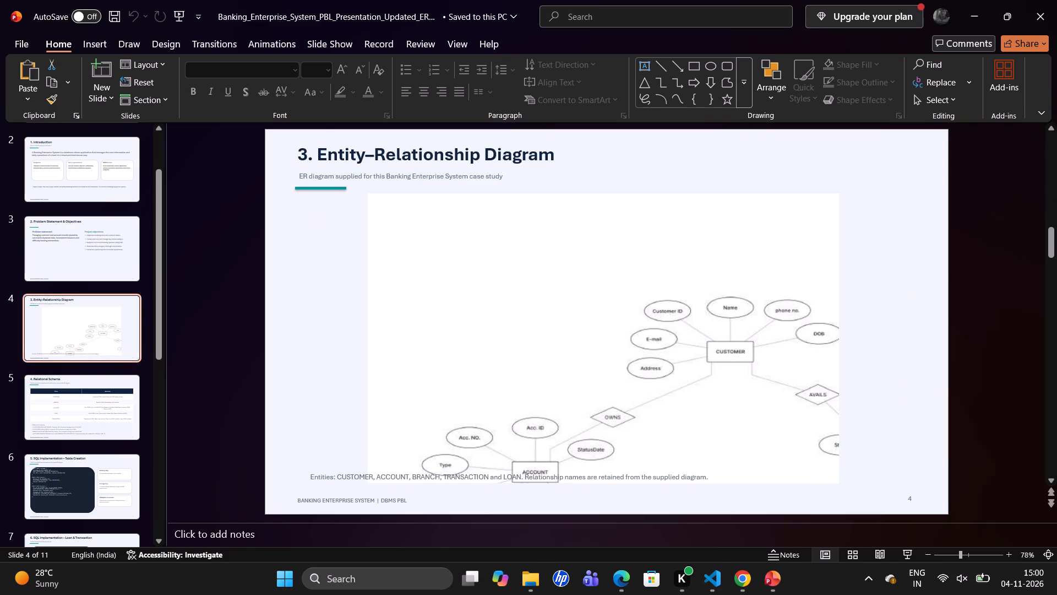
drag(717, 474, 661, 483)
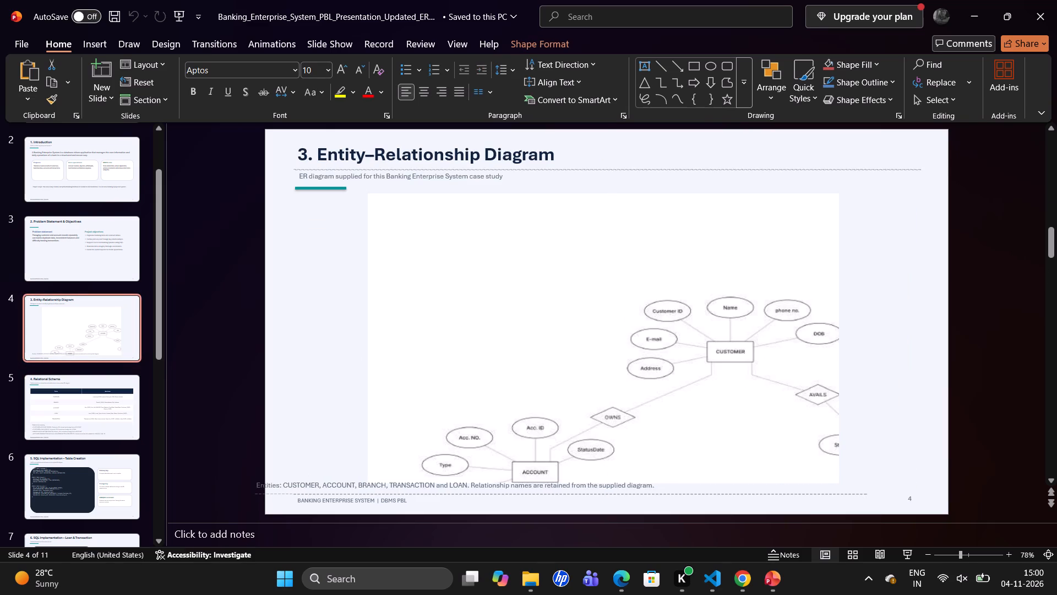
drag(661, 483, 709, 486)
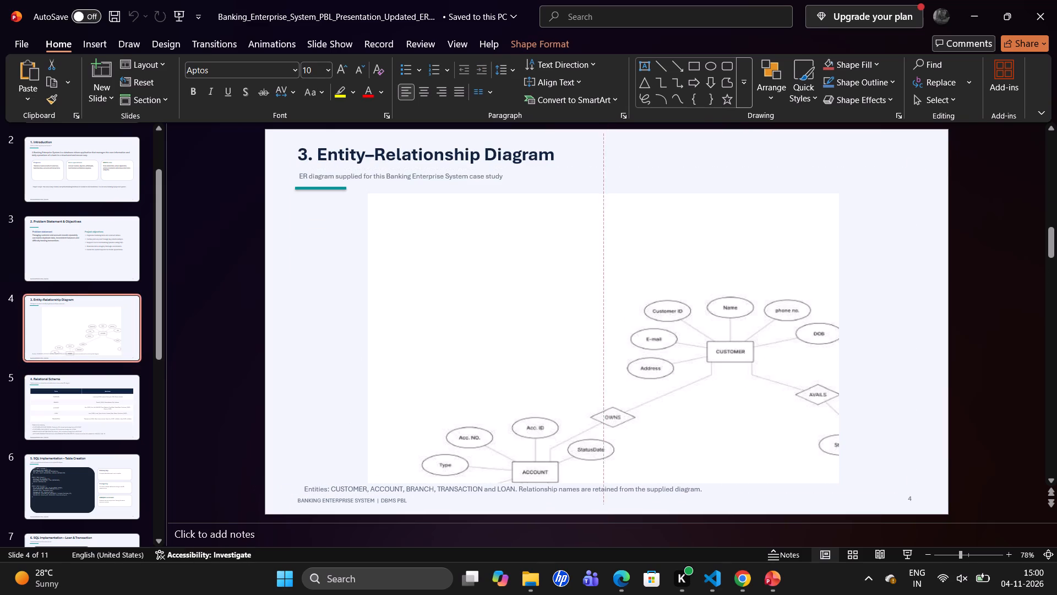
drag(709, 486, 701, 489)
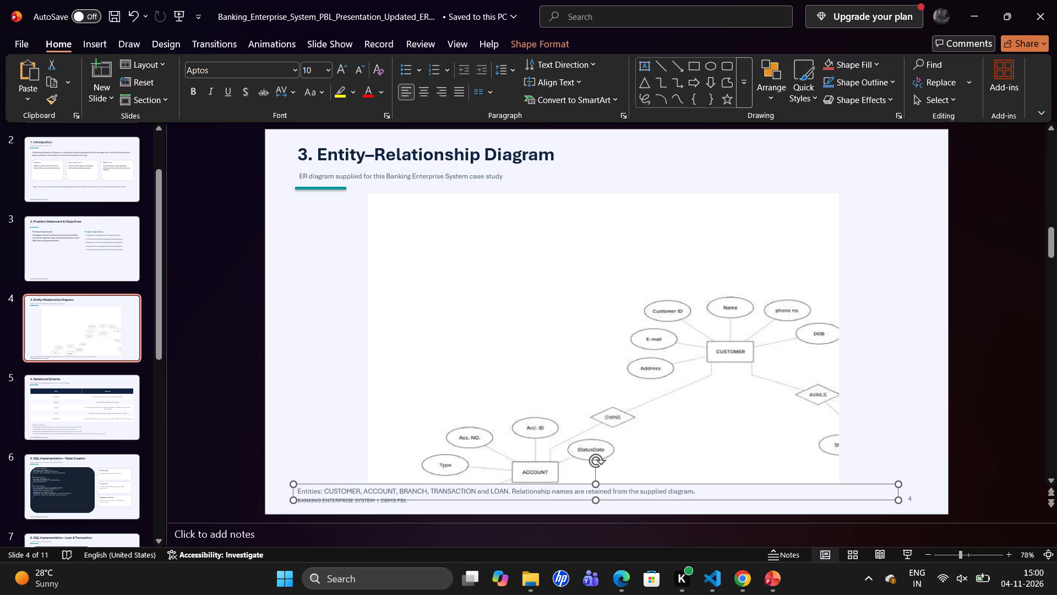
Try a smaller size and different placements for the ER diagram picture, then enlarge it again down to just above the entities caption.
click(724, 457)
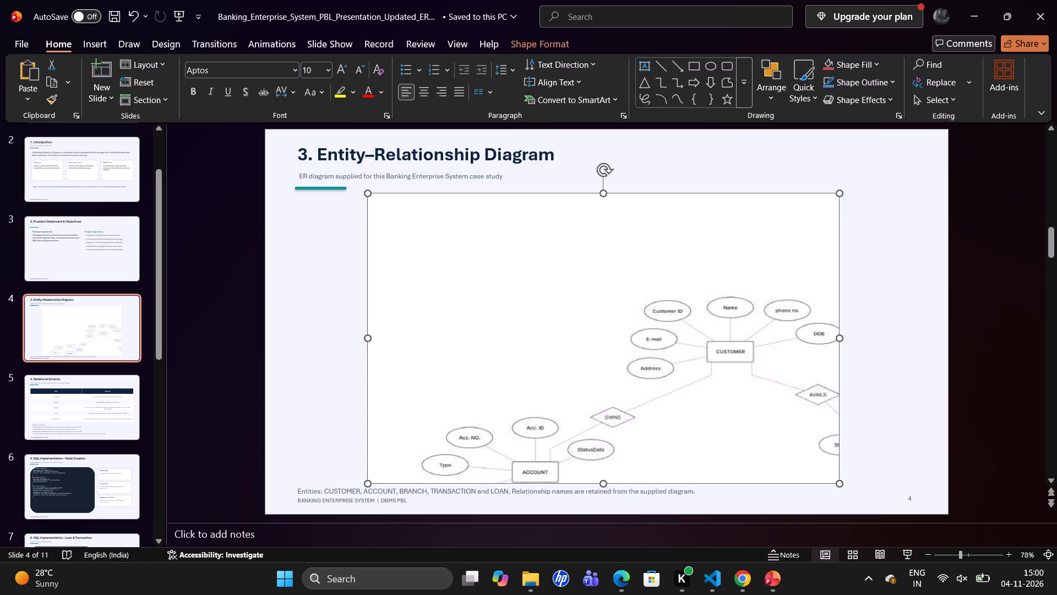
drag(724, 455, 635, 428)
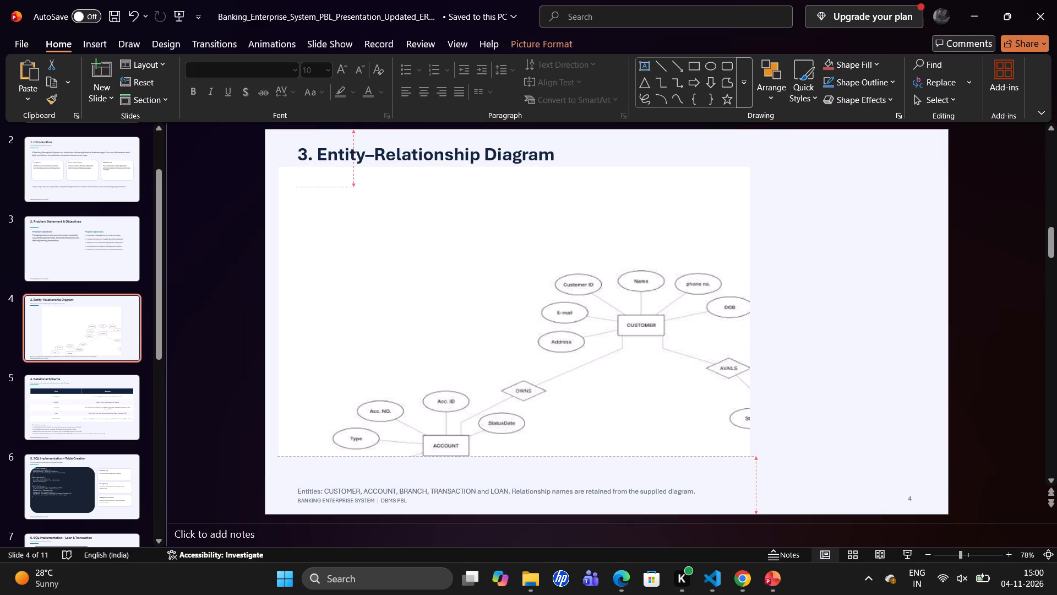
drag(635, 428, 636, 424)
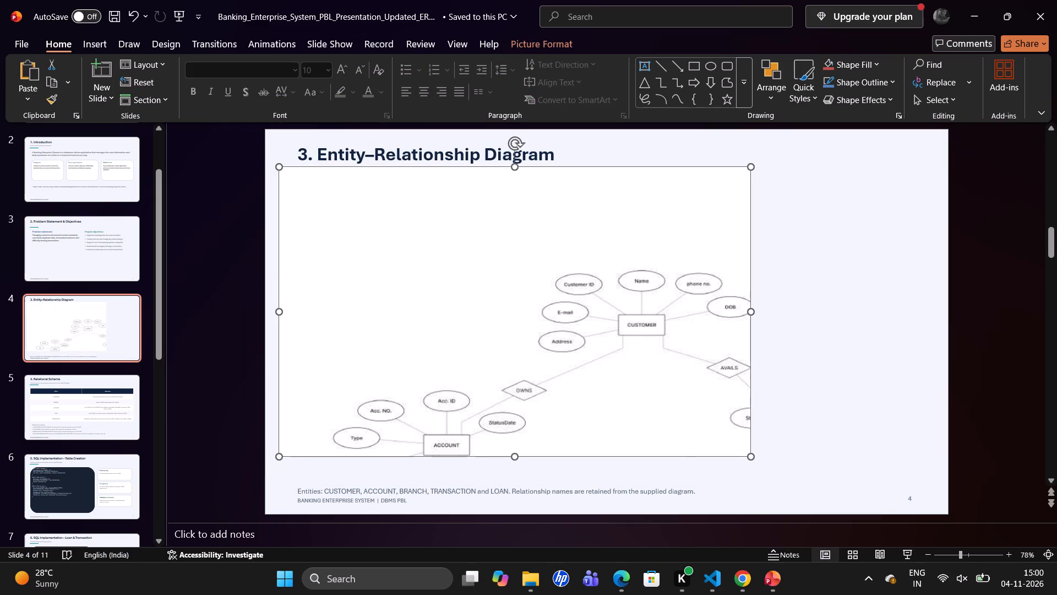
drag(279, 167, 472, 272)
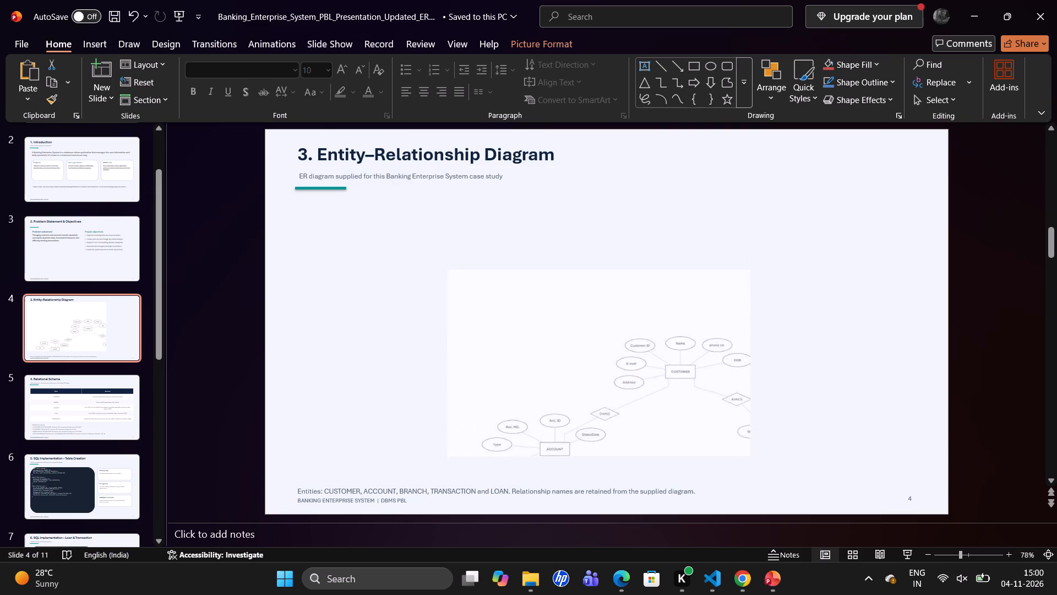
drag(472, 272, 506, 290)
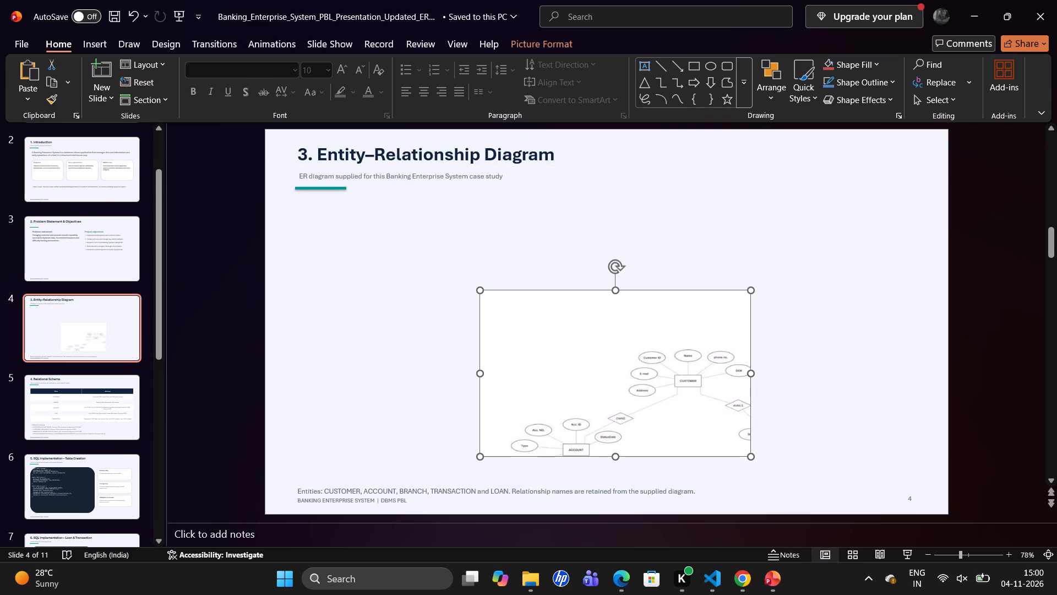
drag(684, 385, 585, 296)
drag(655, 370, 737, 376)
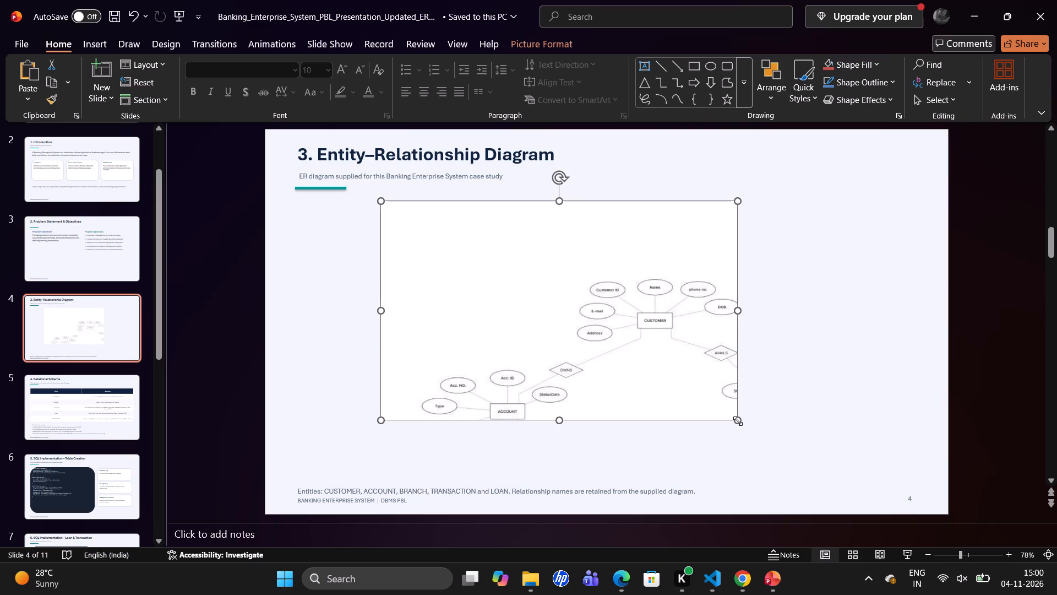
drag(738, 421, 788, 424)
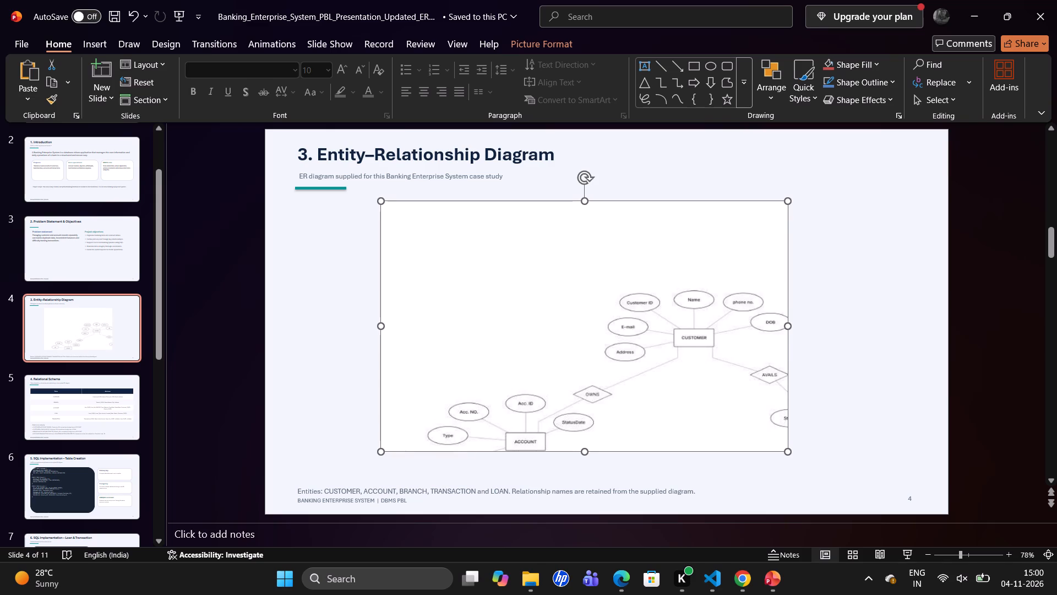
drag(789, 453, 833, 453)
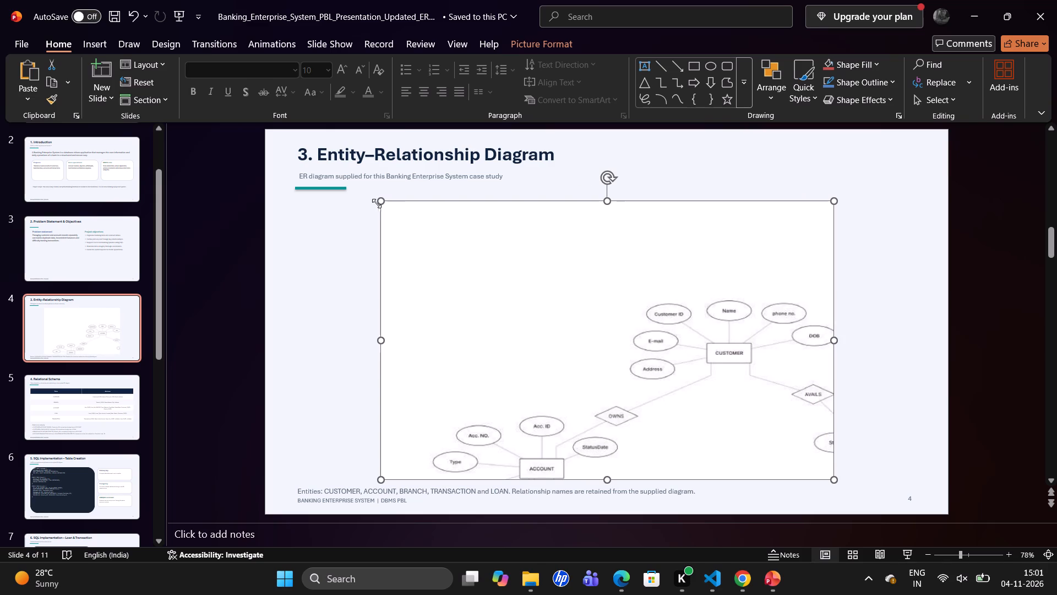
Shift the ER diagram picture to the slide's left margin, enlarge it slightly, and fit it between the subtitle and the entities caption.
drag(437, 246, 350, 217)
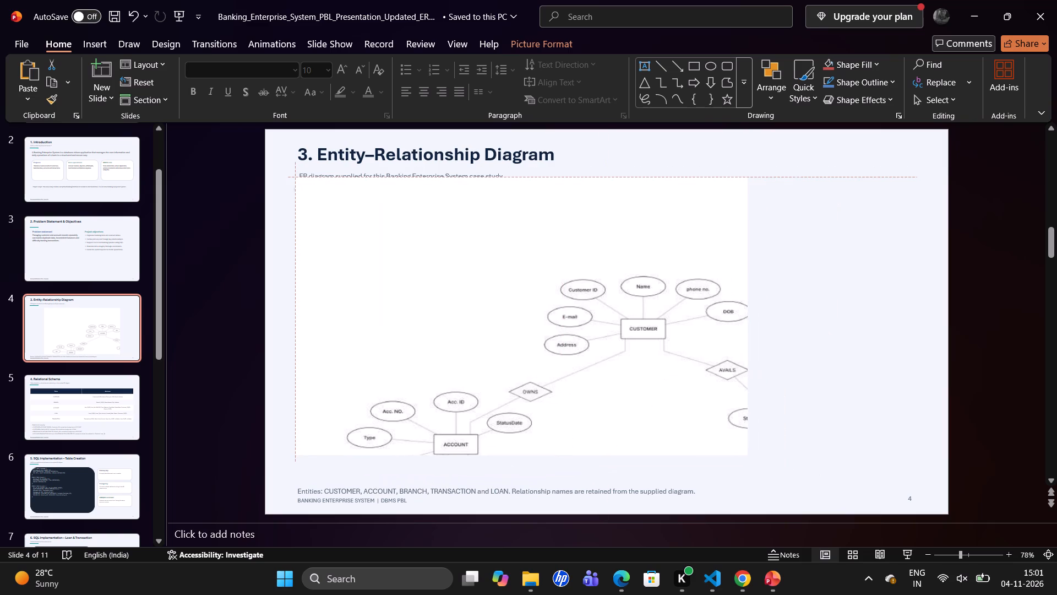
drag(350, 217, 337, 209)
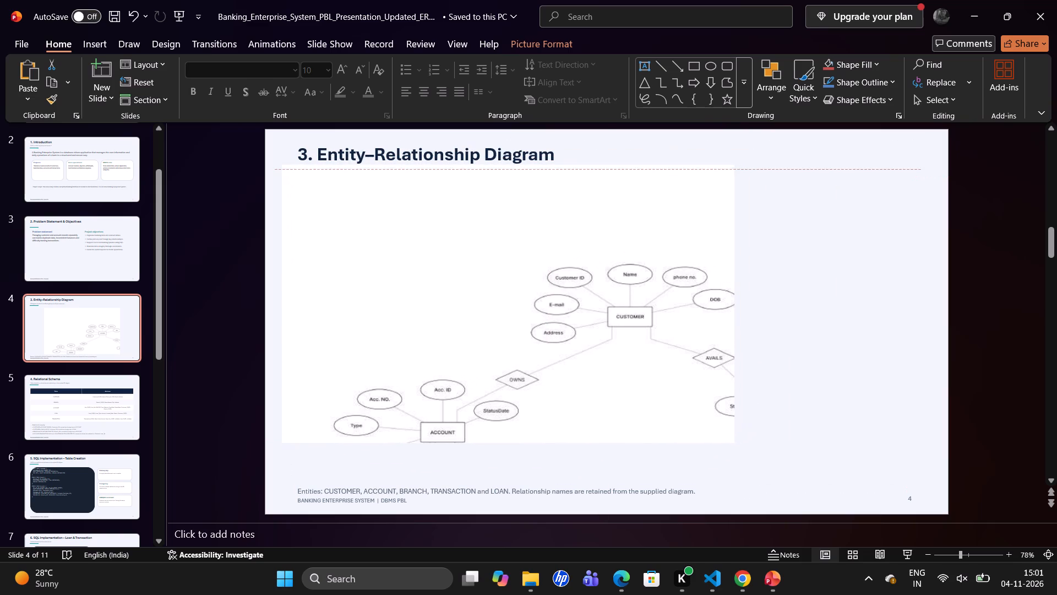
drag(337, 209, 337, 207)
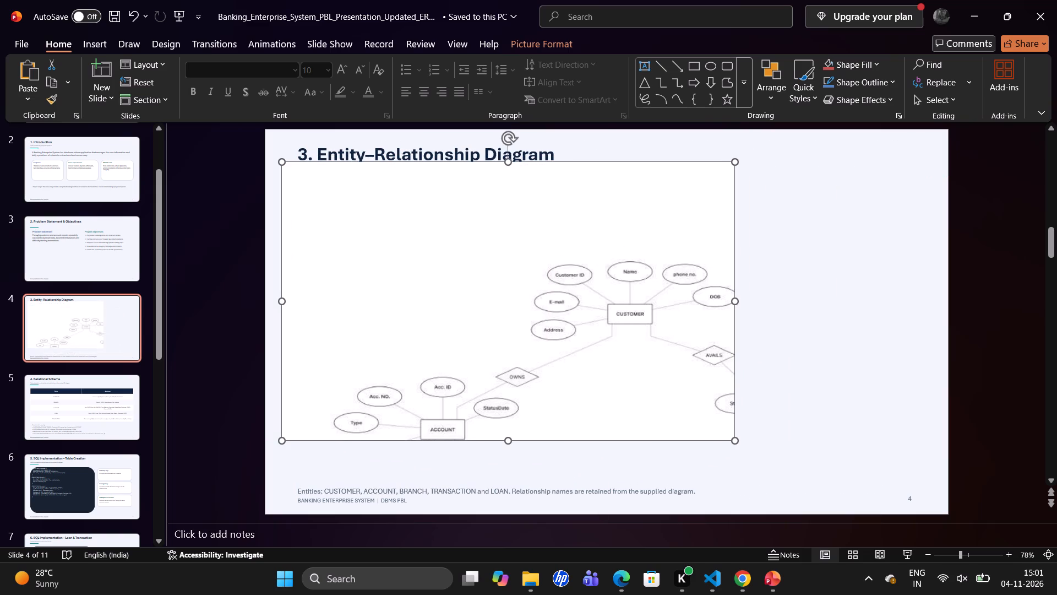
drag(734, 439, 768, 441)
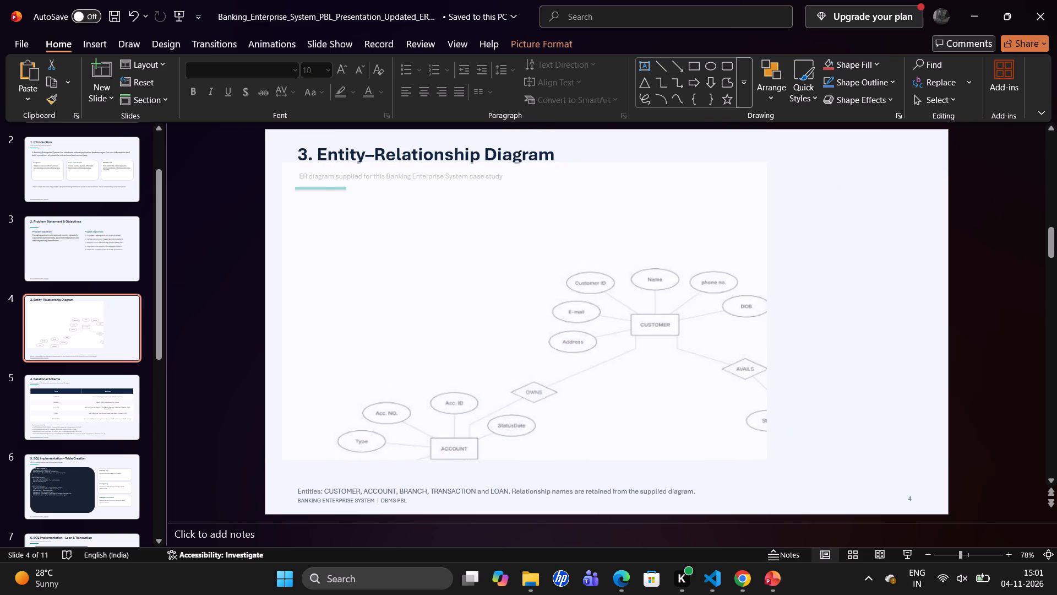
drag(768, 441, 770, 441)
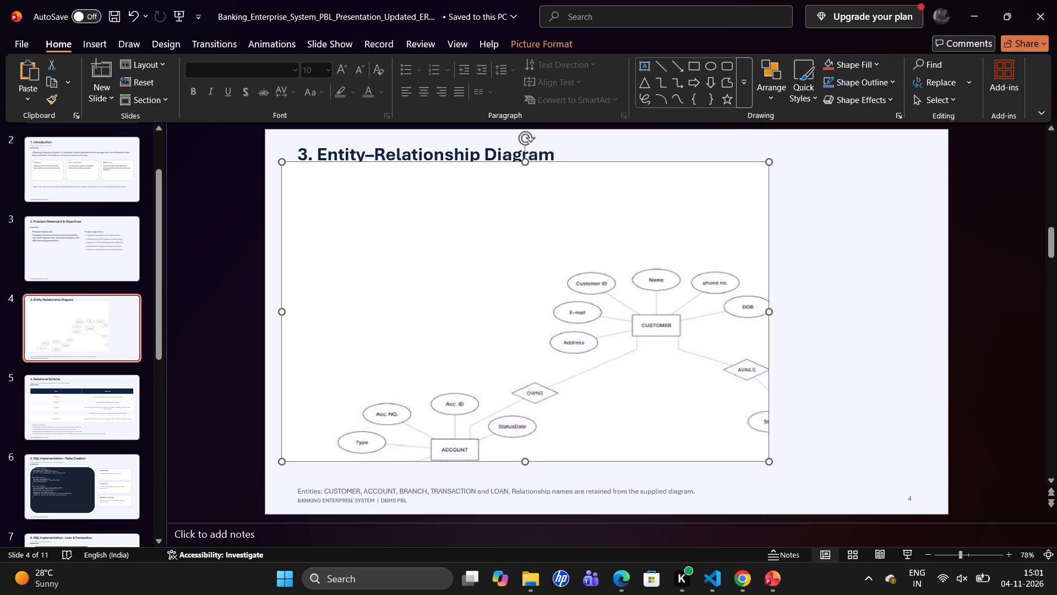
drag(651, 381, 668, 415)
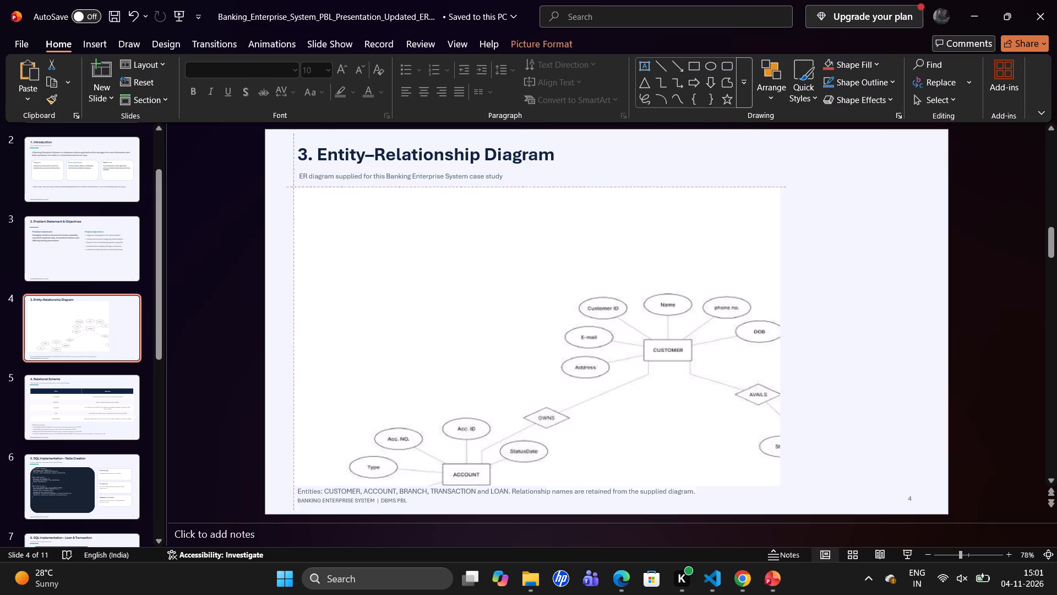
drag(668, 415, 660, 402)
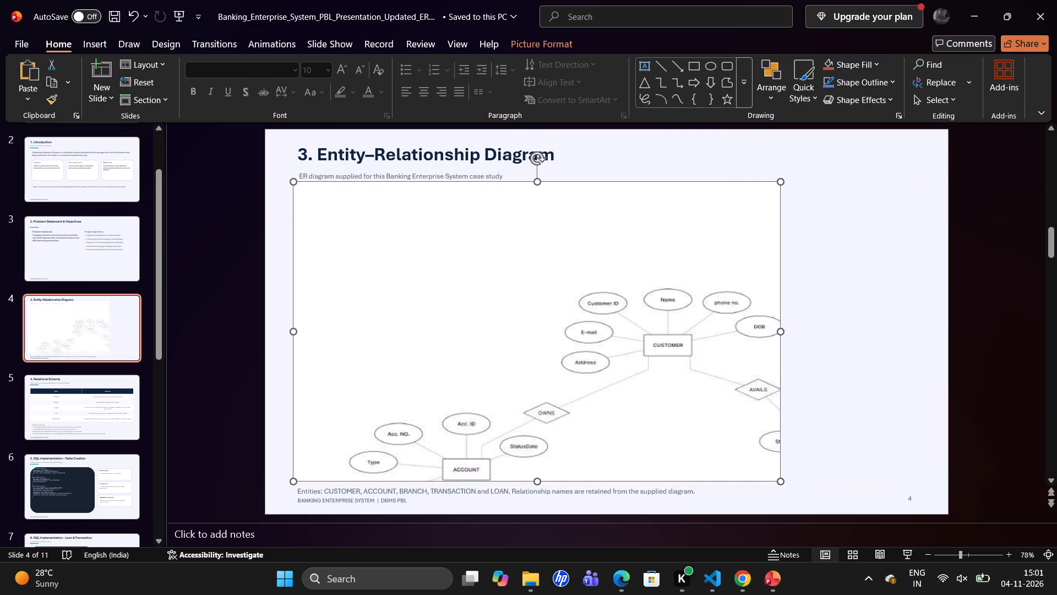
click(853, 334)
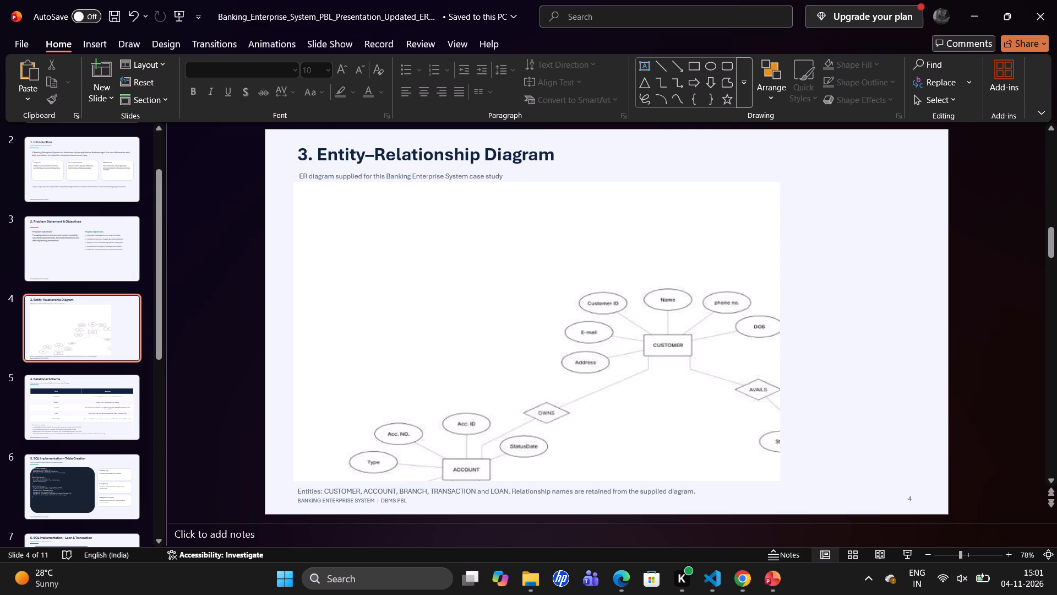
Search the Downloads folder for "erd" and open the erdplus_compressed (1) PDF to view the original ER diagram.
click(529, 580)
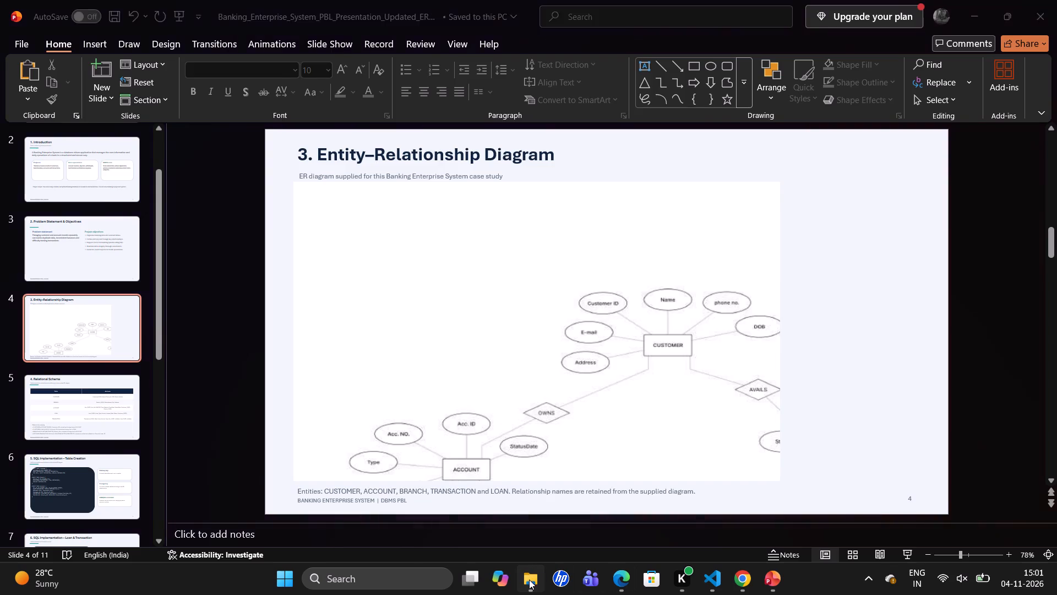
scroll(276, 328, down, 1)
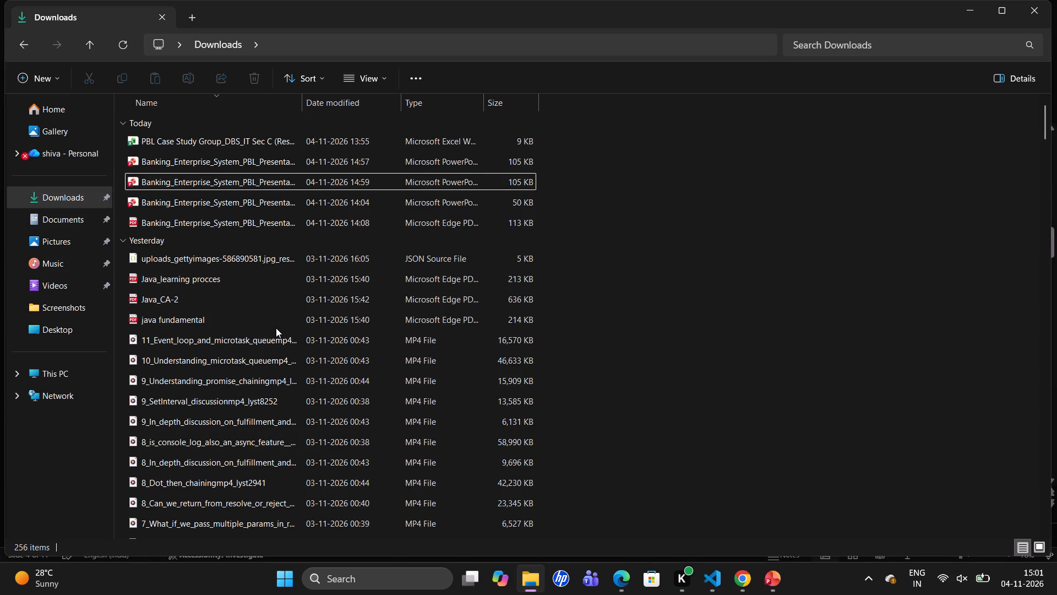
scroll(276, 328, down, 4)
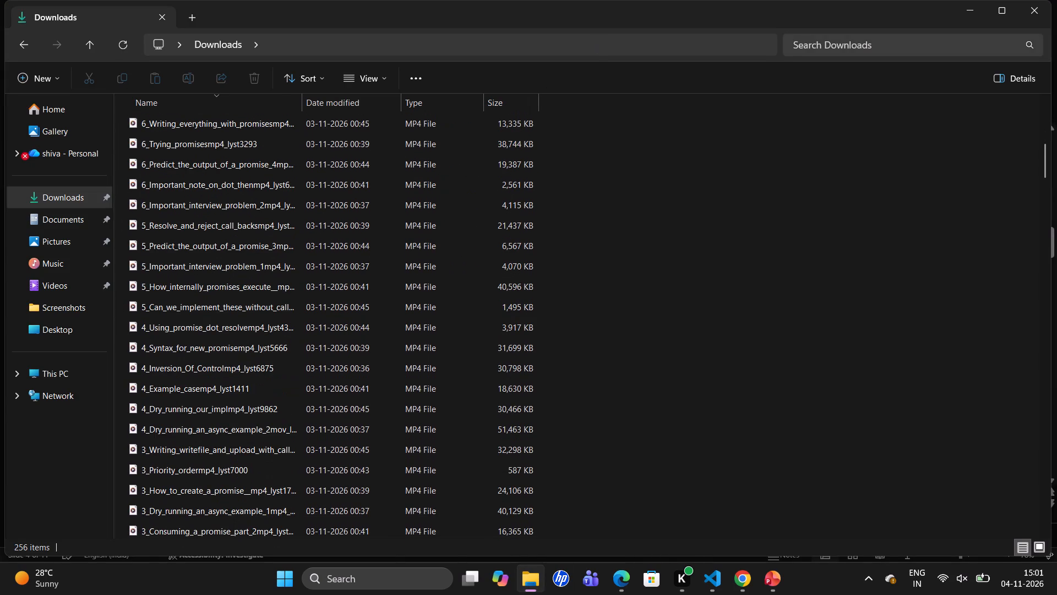
double_click(885, 36)
text(erd)
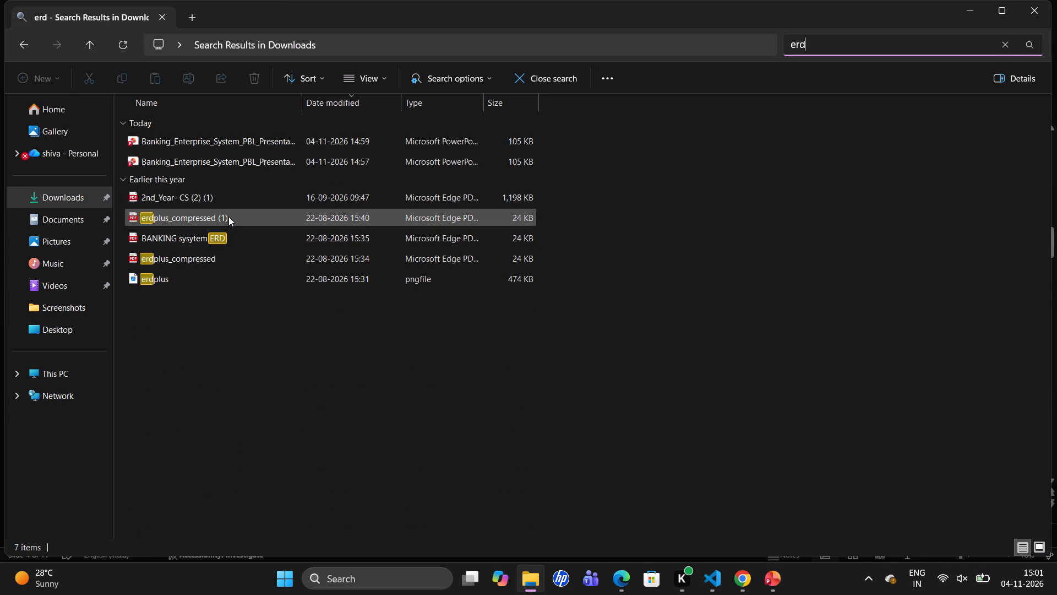
double_click(228, 218)
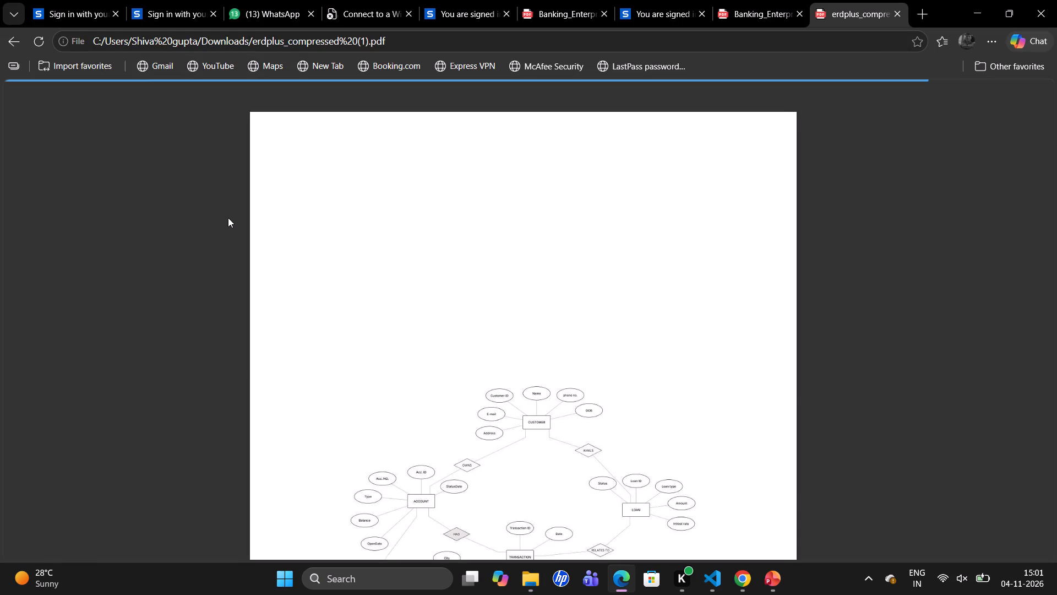
Frame the whole ER diagram in the erdplus_compressed (1) PDF and capture a rectangular screenshot of it, from CUSTOMER down to BRANCH.
scroll(500, 350, down, 3)
scroll(500, 350, up, 1)
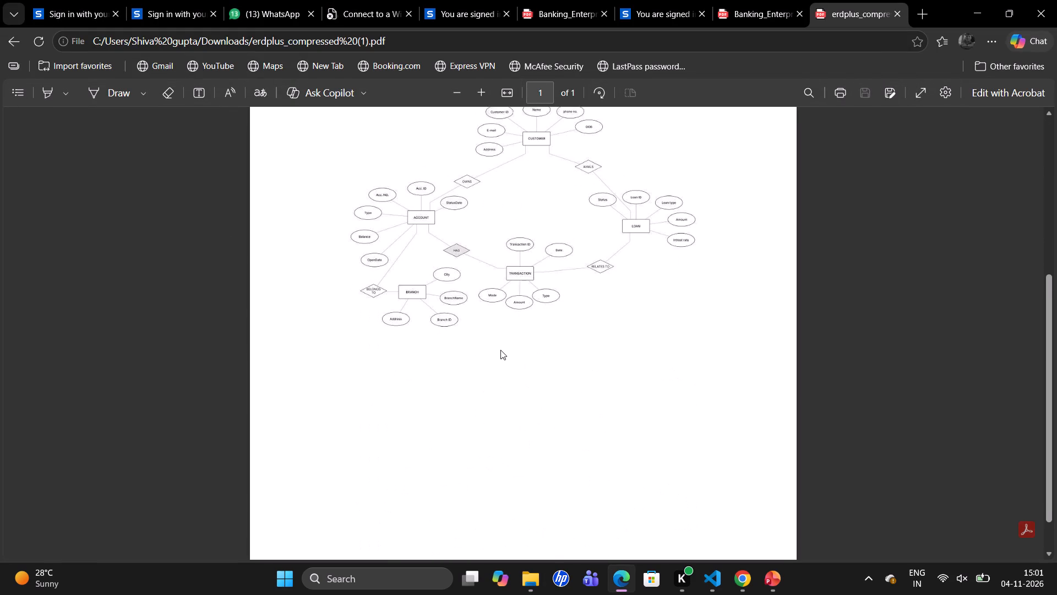
scroll(500, 350, up, 2)
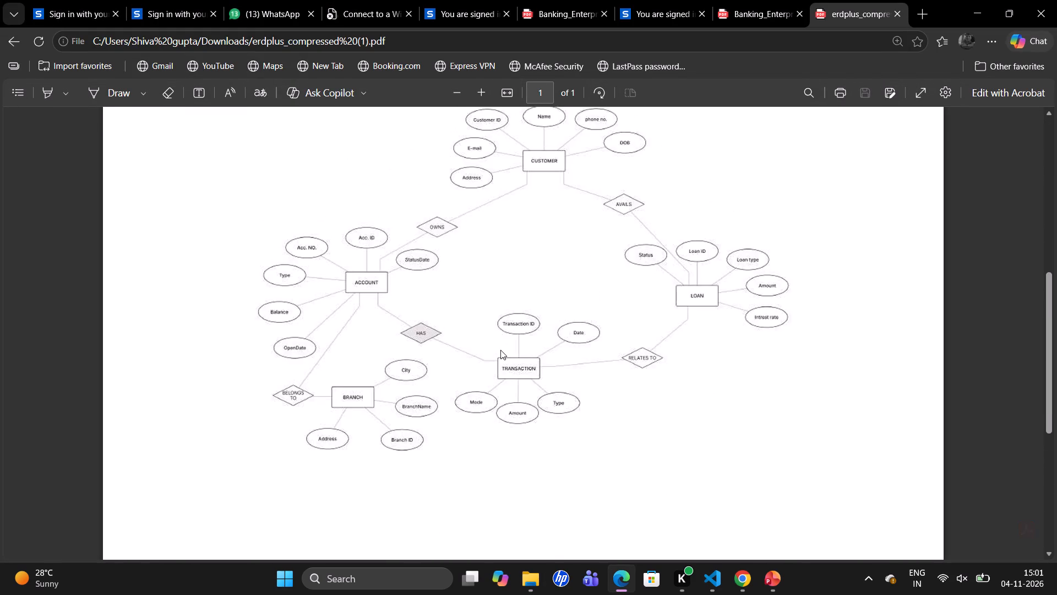
scroll(500, 350, up, 1)
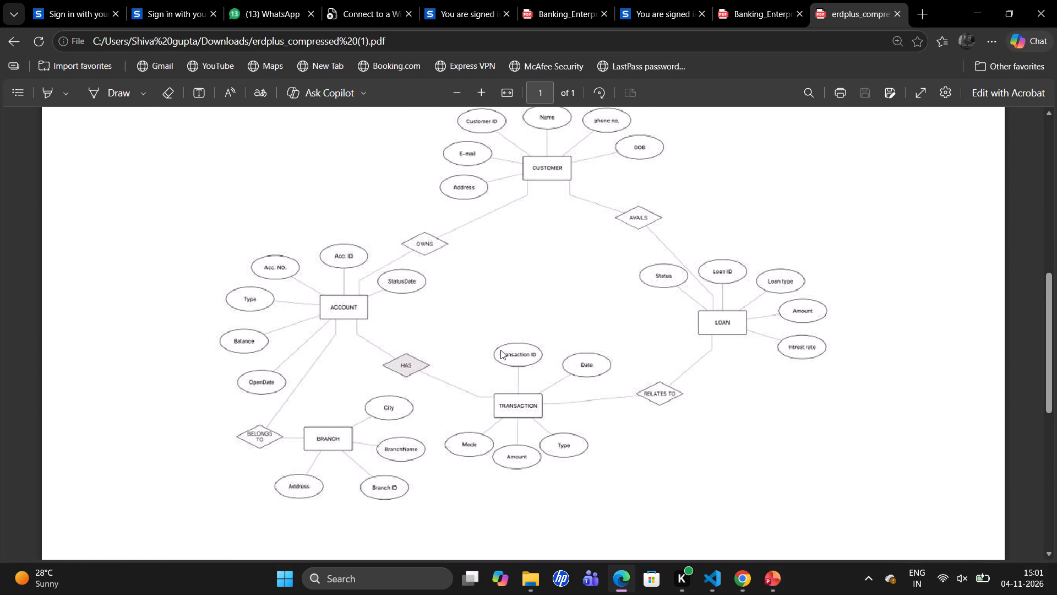
scroll(519, 309, up, 1)
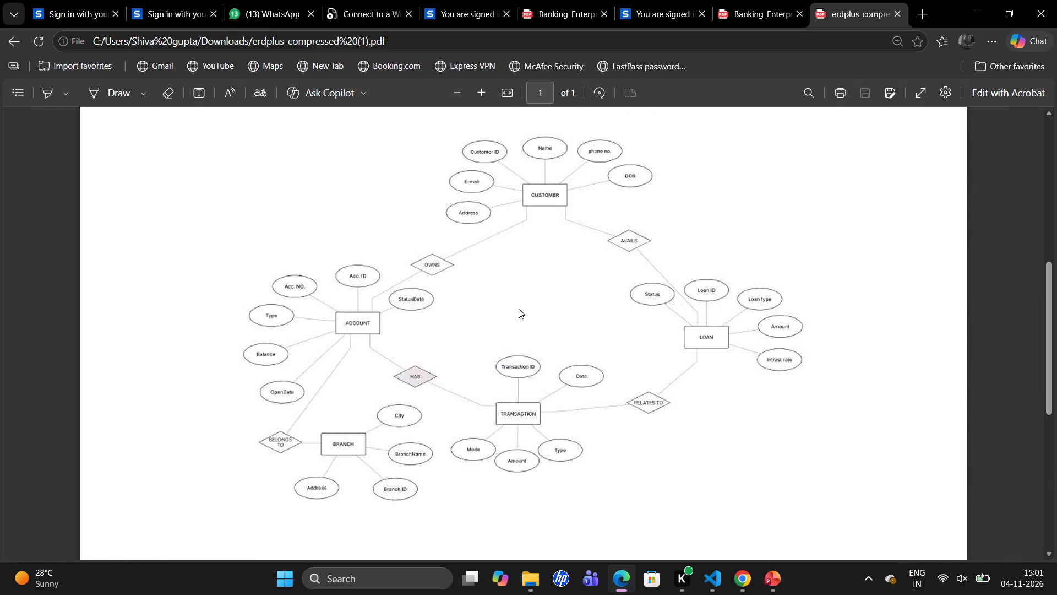
scroll(519, 309, up, 2)
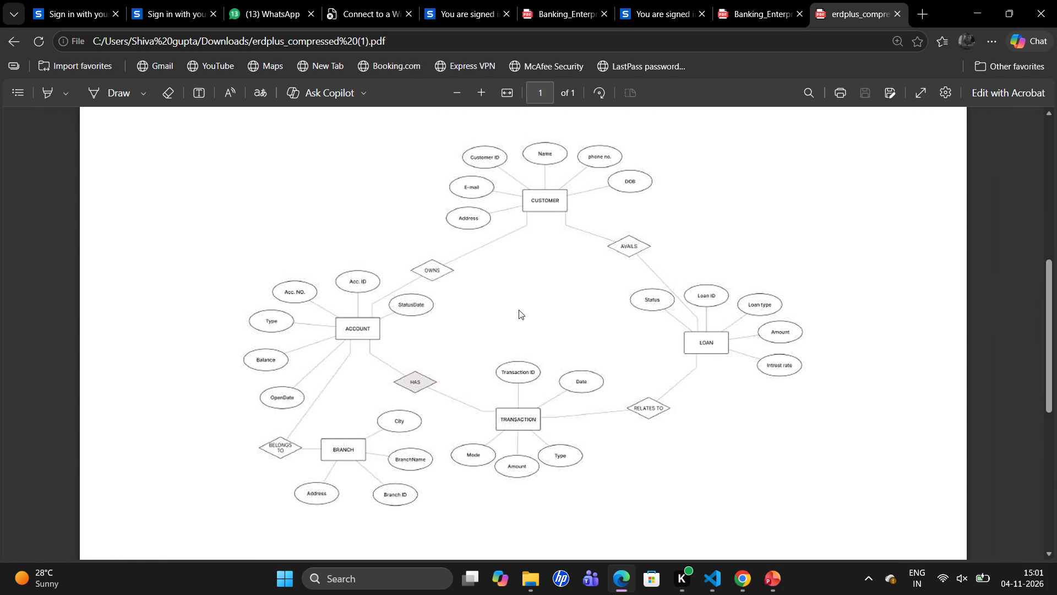
right_click(519, 321)
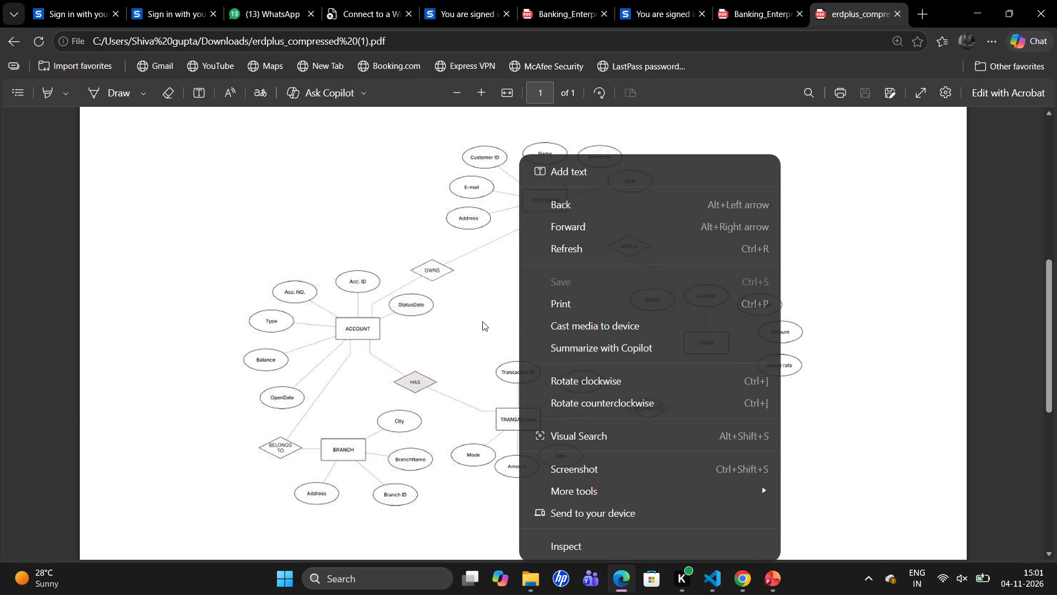
click(482, 321)
key(Print)
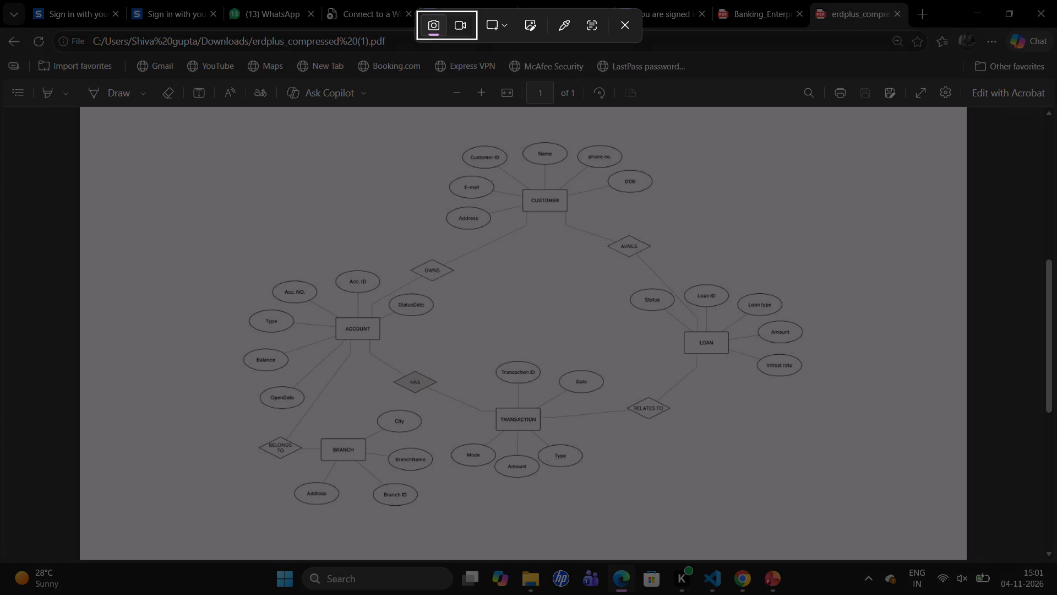
drag(166, 127, 849, 564)
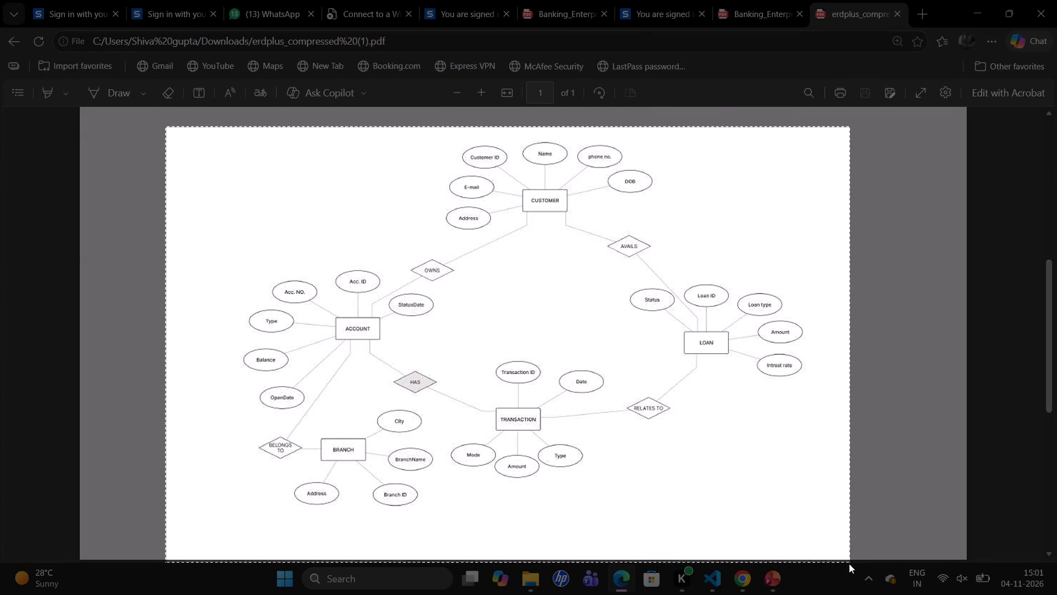
drag(849, 564, 826, 530)
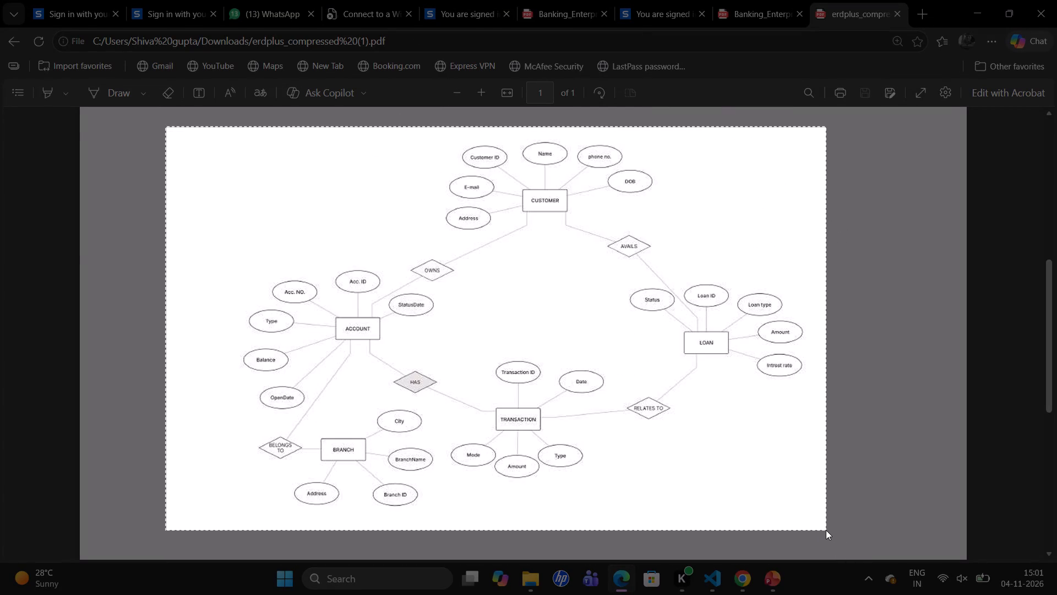
drag(826, 530, 831, 533)
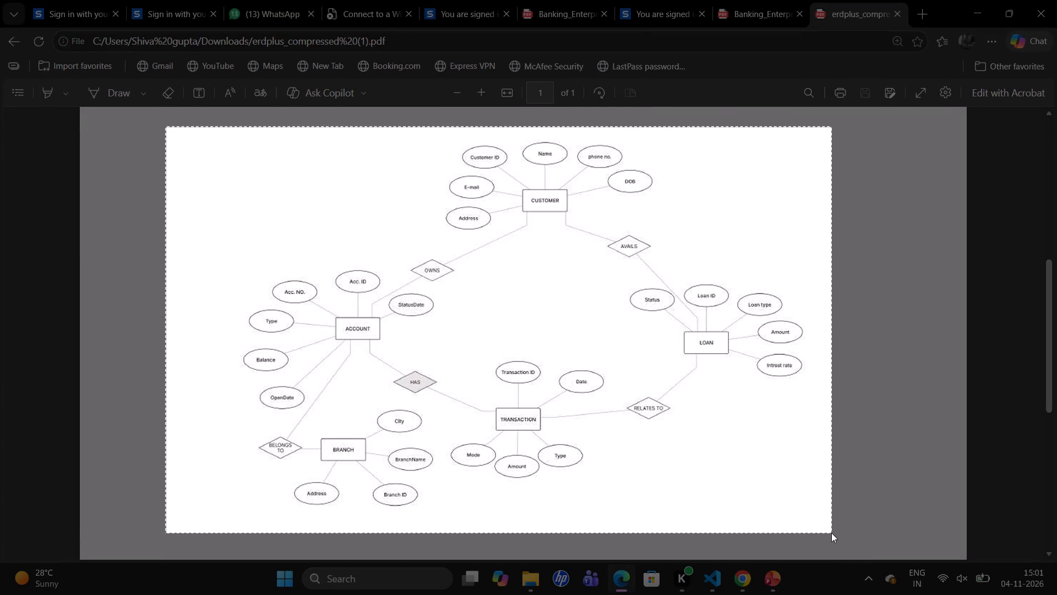
drag(831, 533, 830, 526)
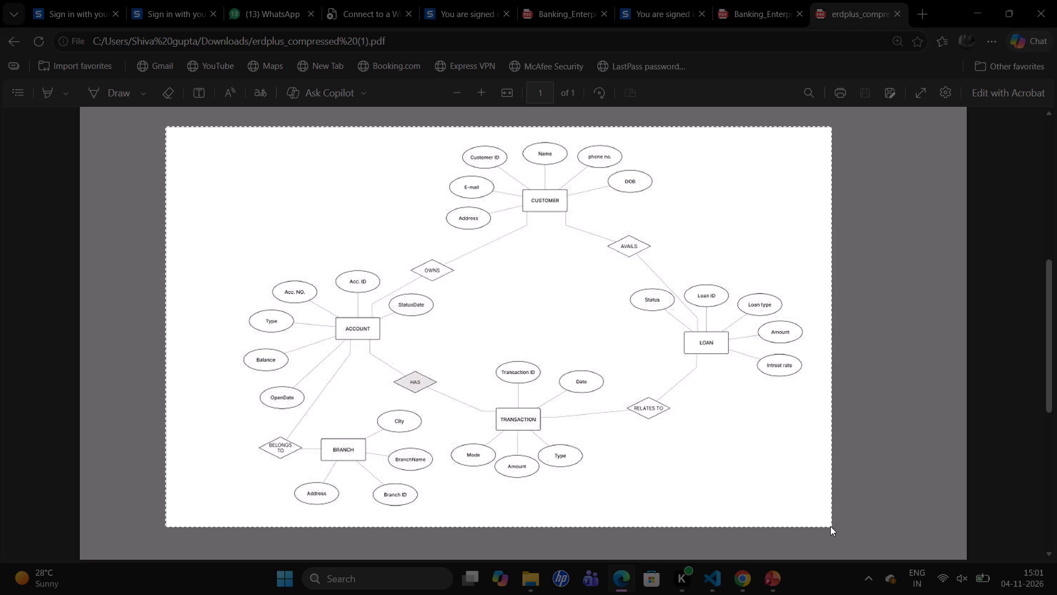
drag(830, 526, 851, 527)
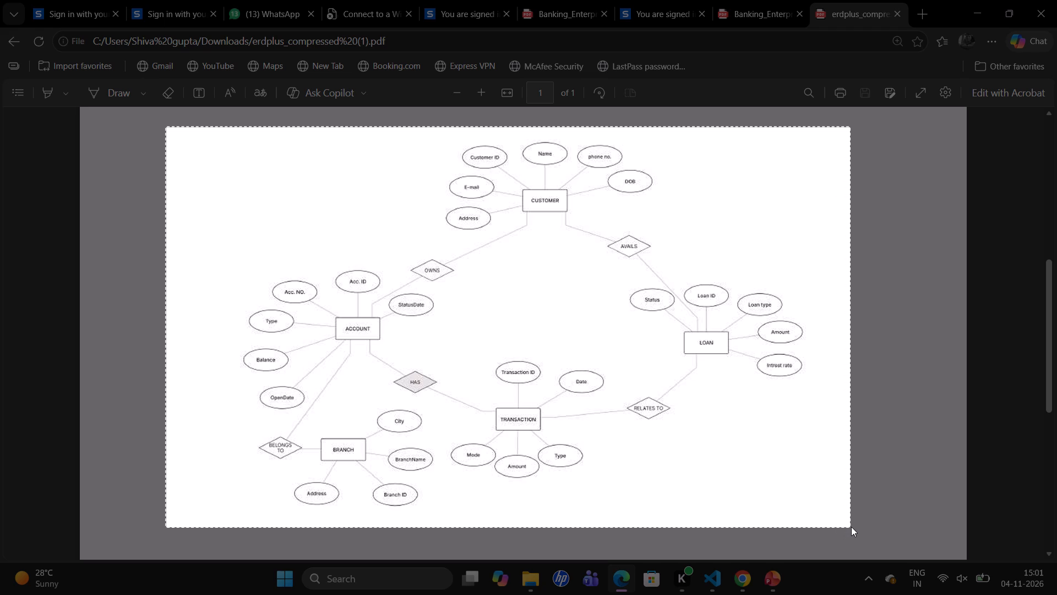
drag(851, 527, 848, 525)
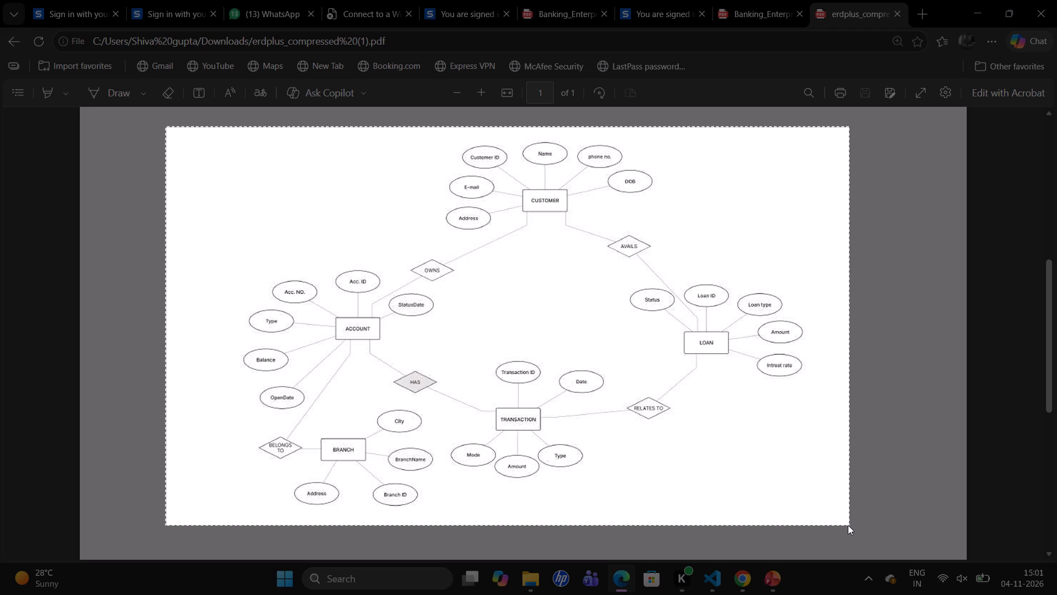
drag(848, 525, 848, 528)
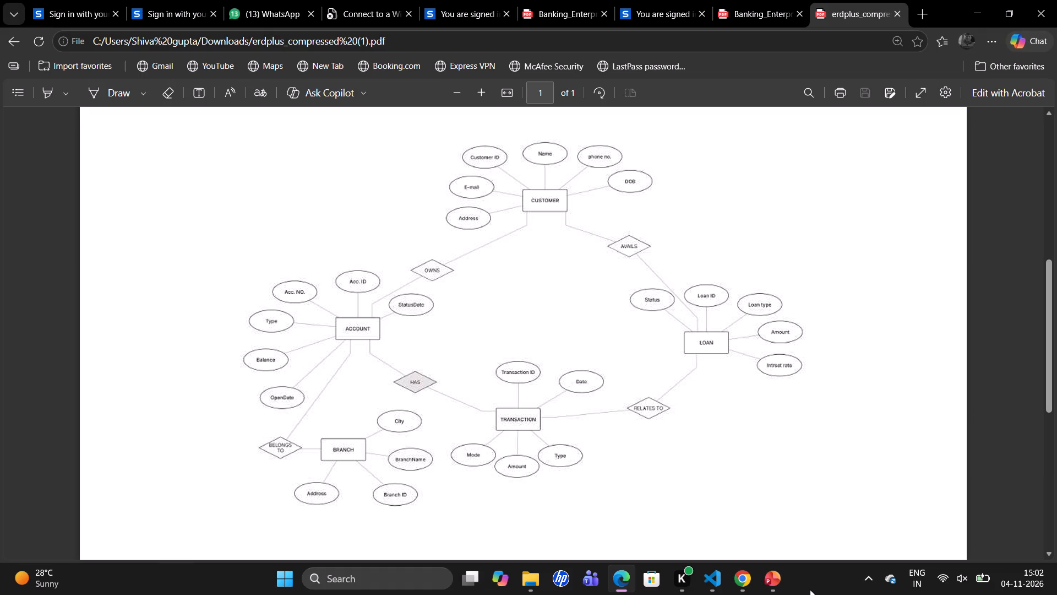
In the editable PowerPoint deck, shrink the cropped ER diagram picture to a thumbnail and park it in slide 4's upper-right corner.
click(770, 585)
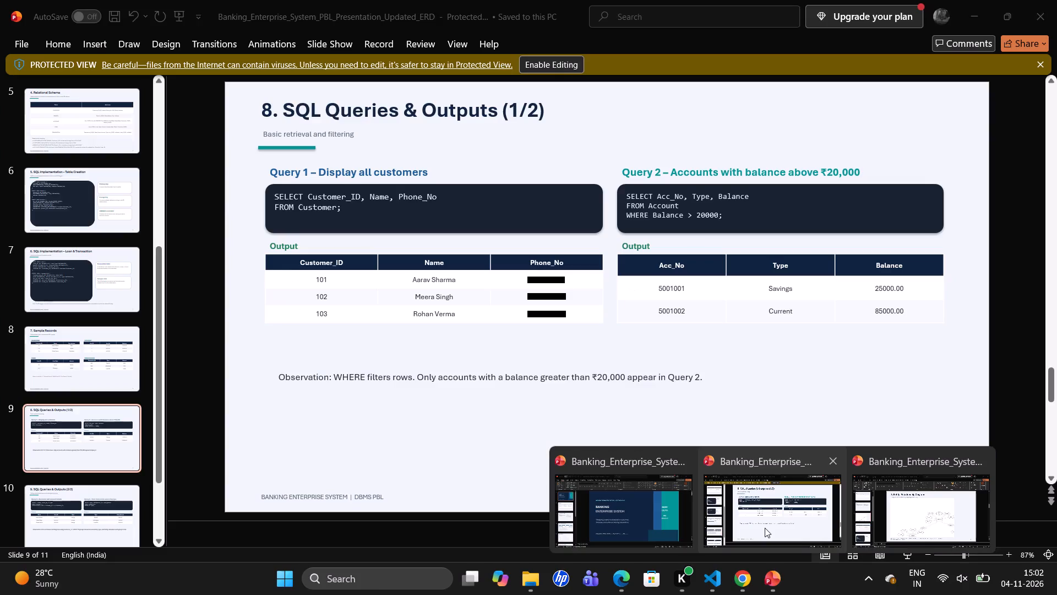
click(892, 515)
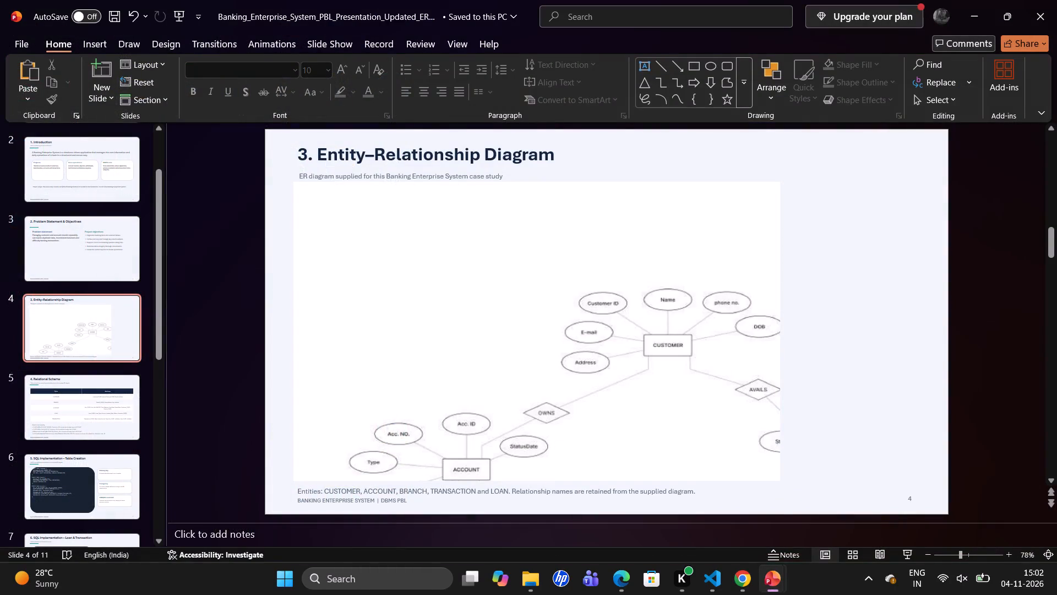
drag(635, 268, 670, 262)
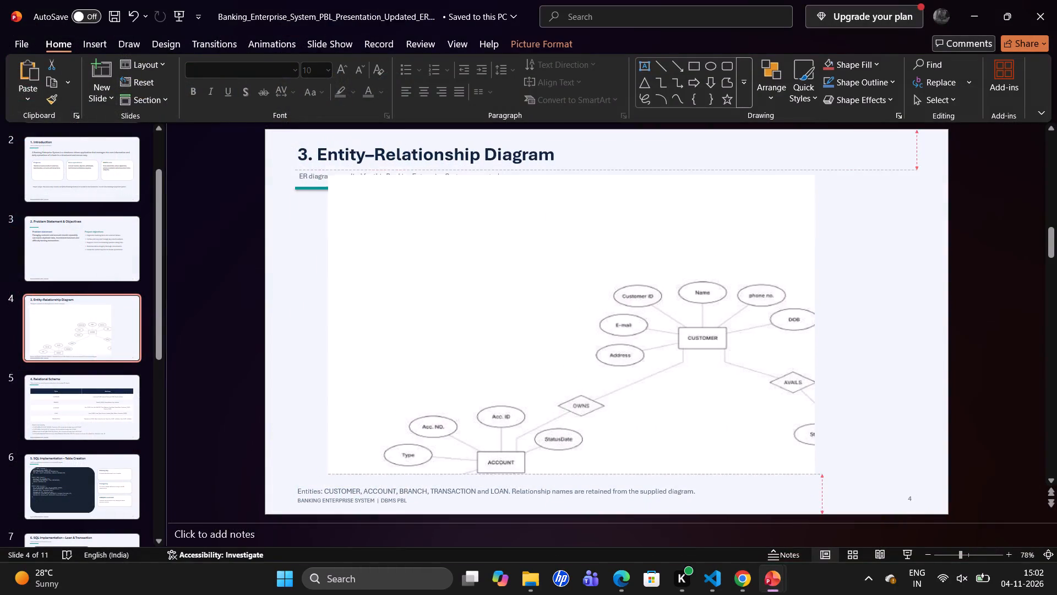
drag(670, 262, 691, 256)
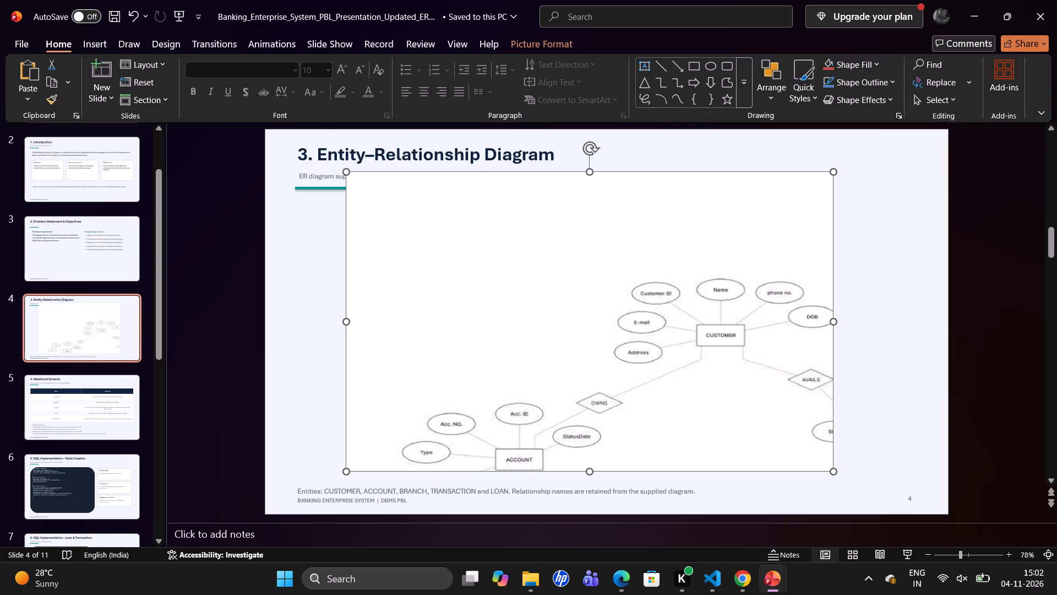
drag(833, 466, 750, 549)
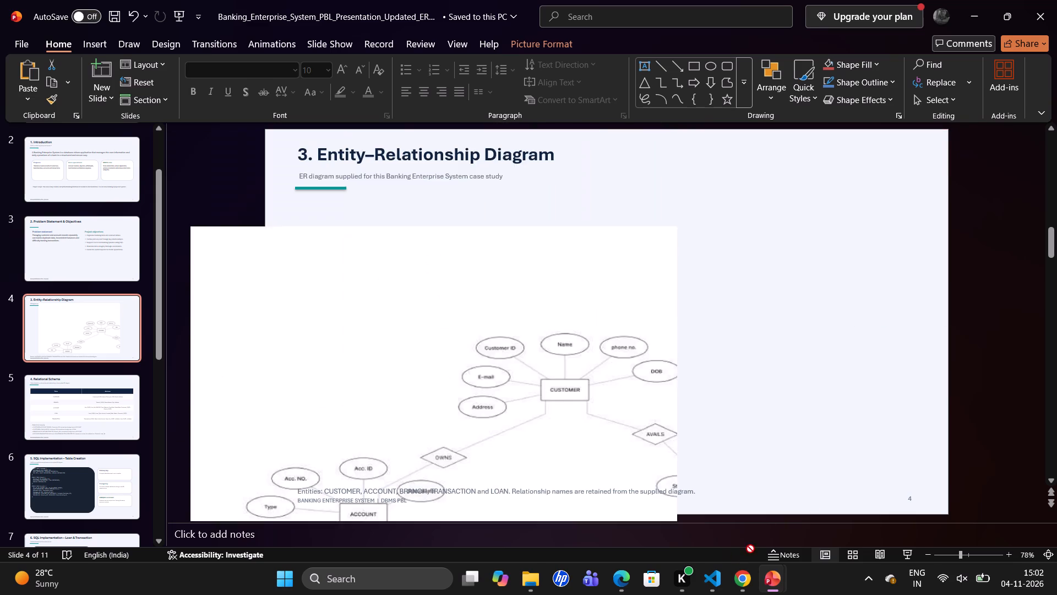
drag(750, 549, 862, 475)
click(862, 475)
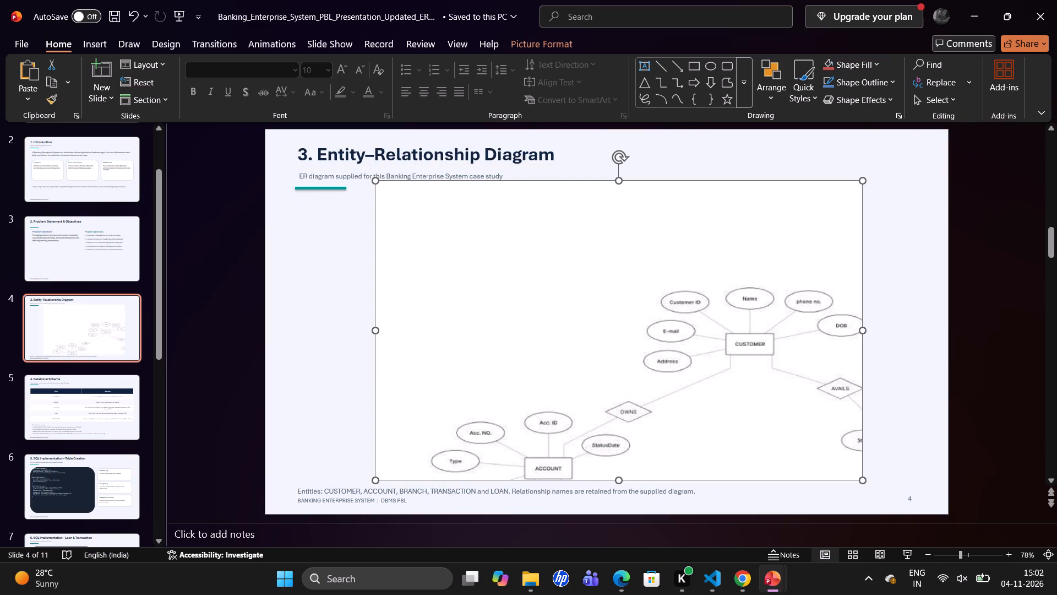
drag(863, 481, 741, 436)
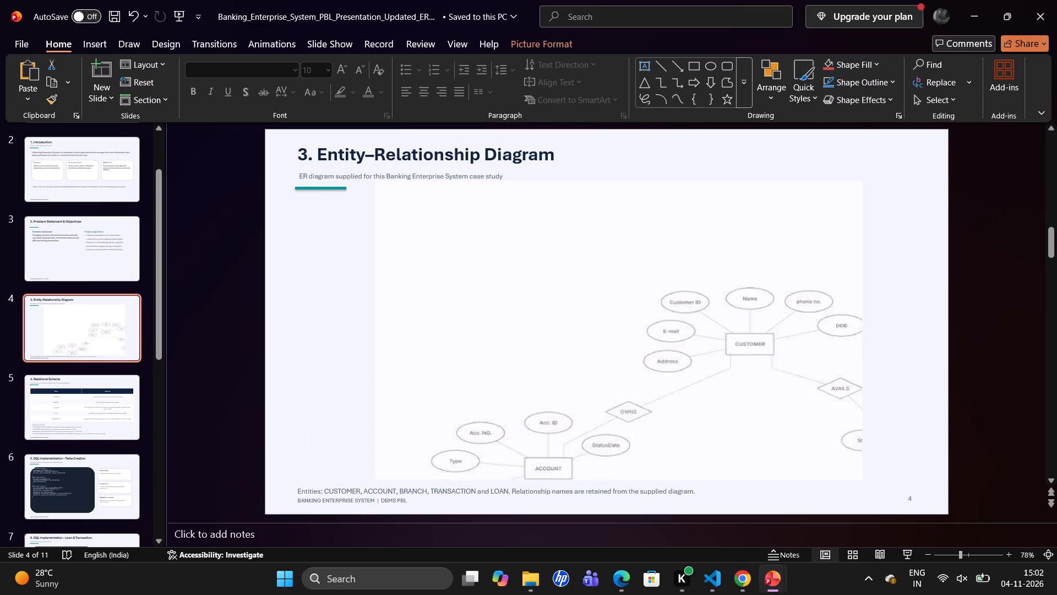
drag(741, 436, 397, 228)
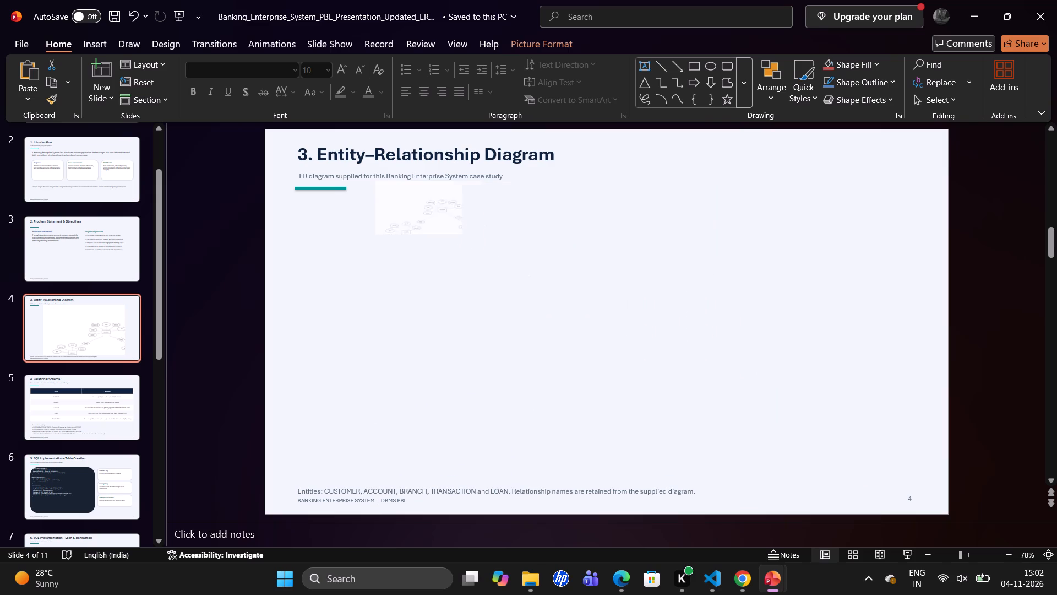
drag(397, 228, 340, 192)
drag(355, 194, 971, 147)
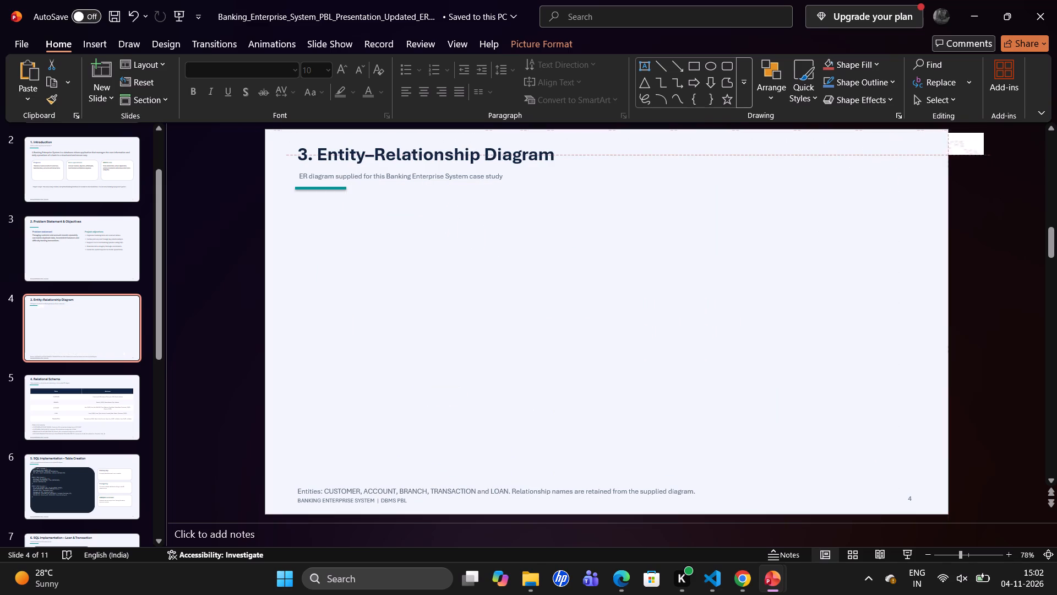
drag(971, 147, 920, 144)
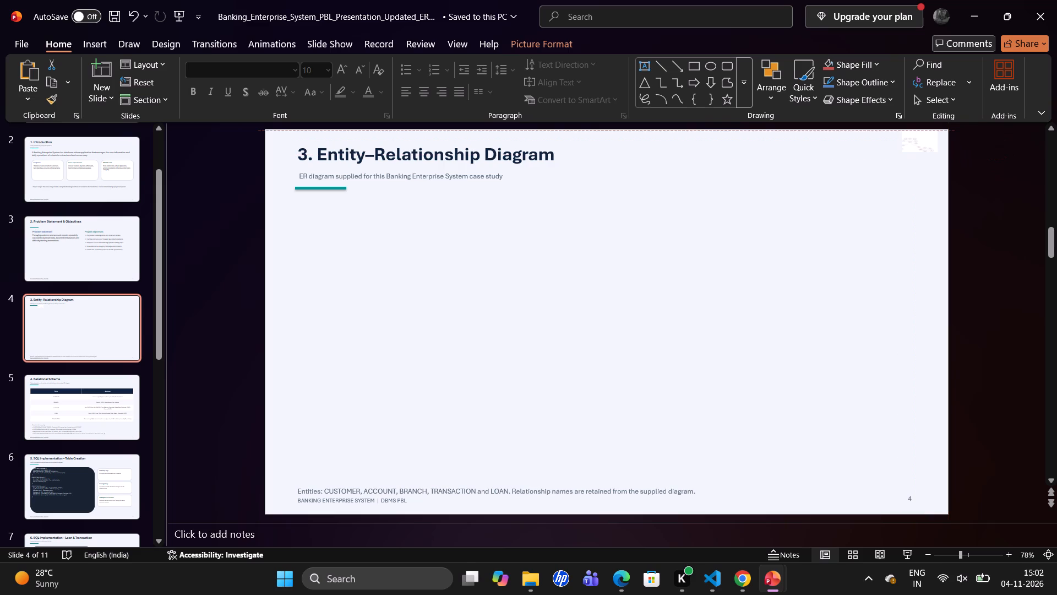
drag(920, 144, 920, 144)
click(812, 270)
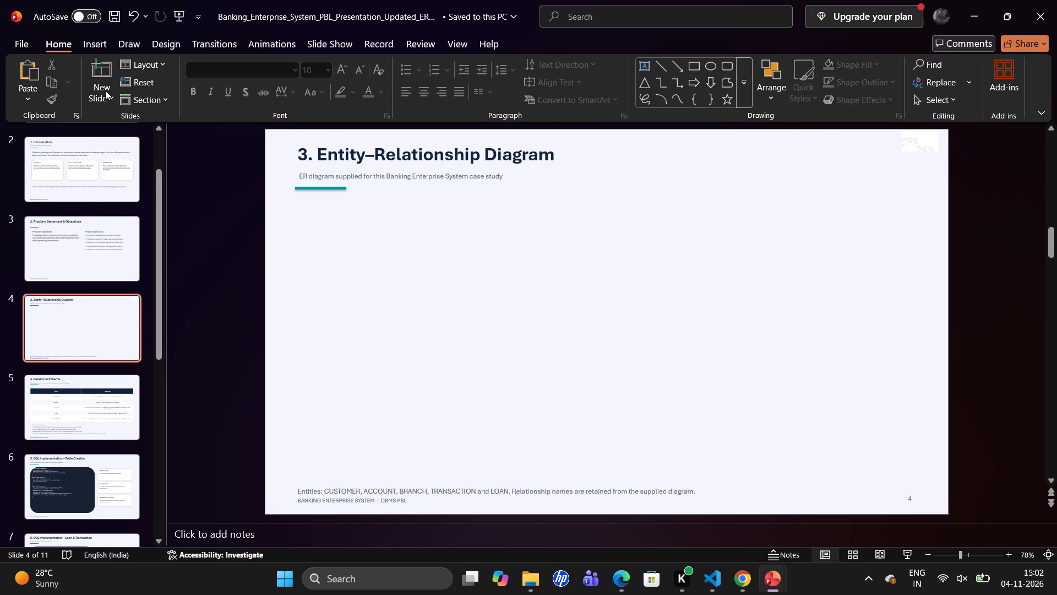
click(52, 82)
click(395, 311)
click(527, 586)
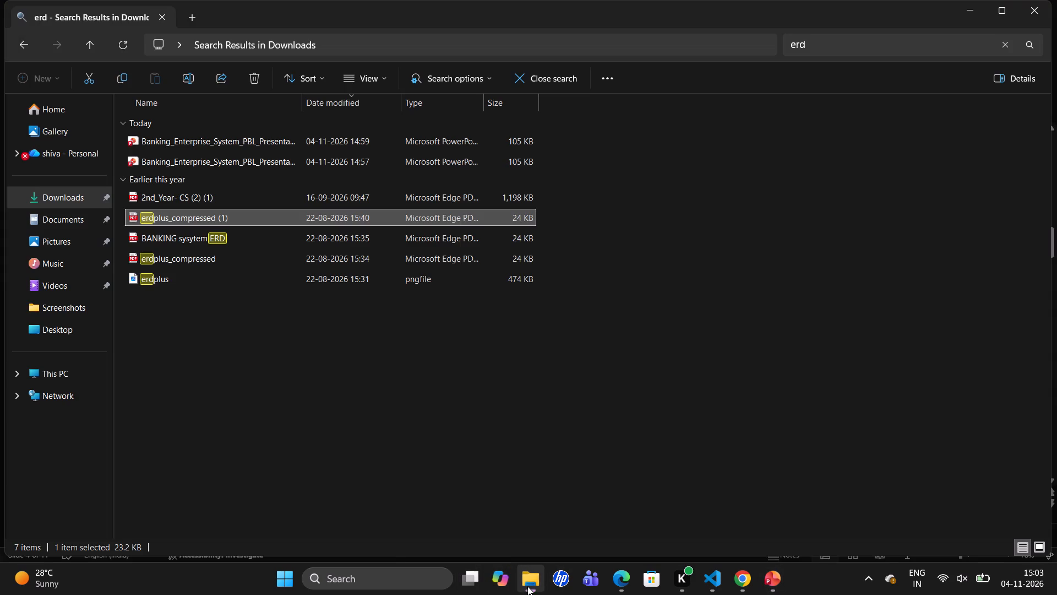
click(88, 300)
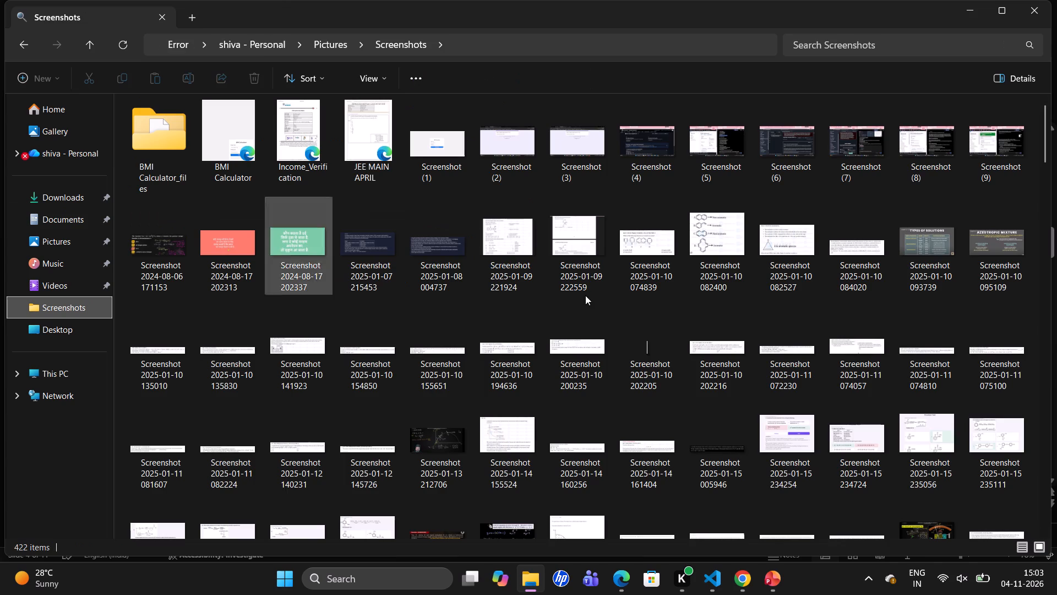
scroll(634, 316, down, 6)
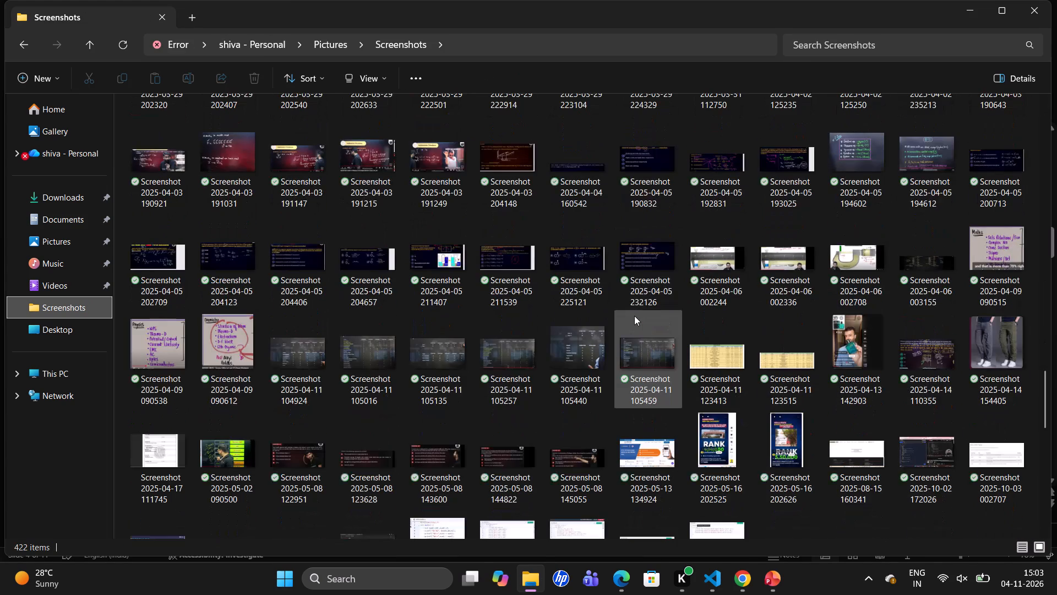
scroll(634, 316, down, 20)
scroll(634, 316, down, 12)
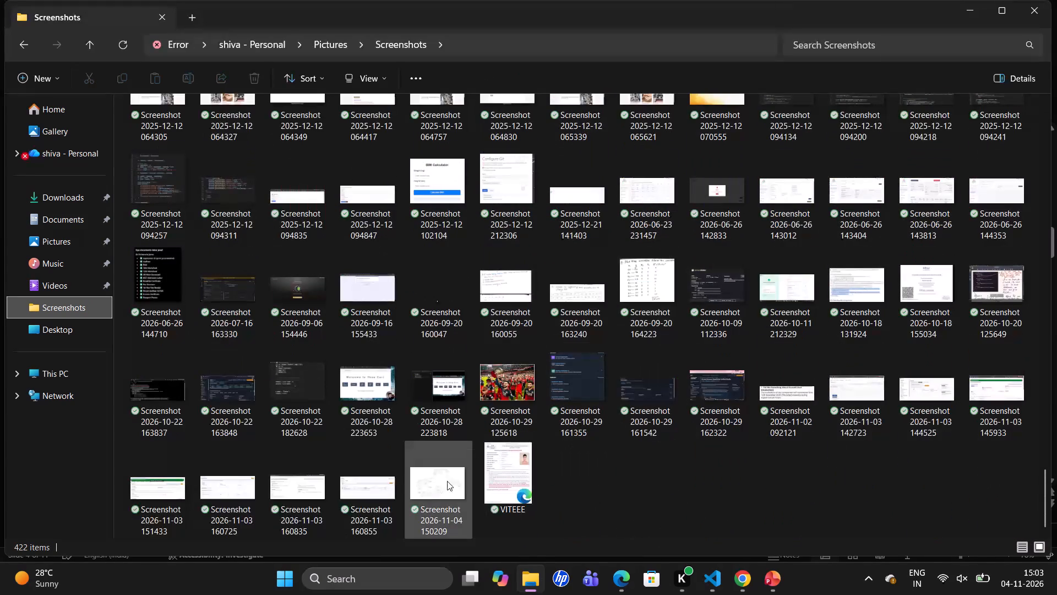
right_click(435, 490)
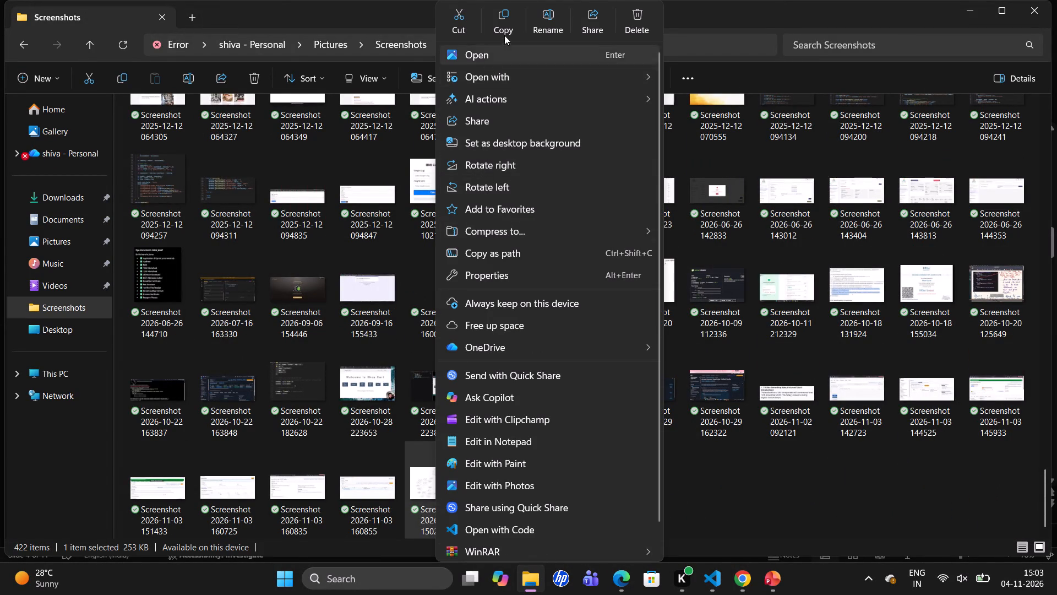
click(510, 24)
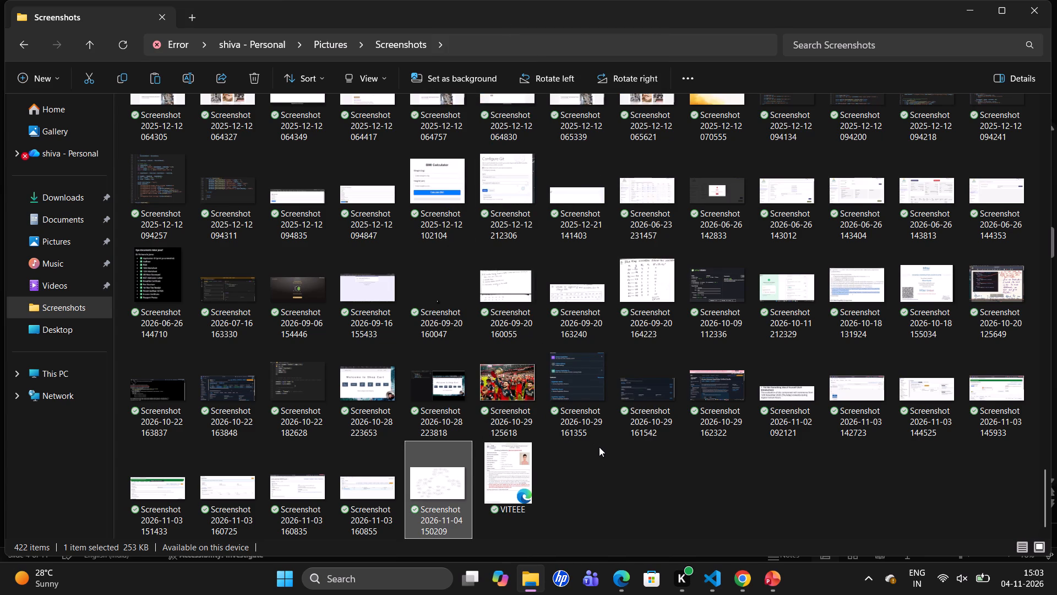
click(776, 587)
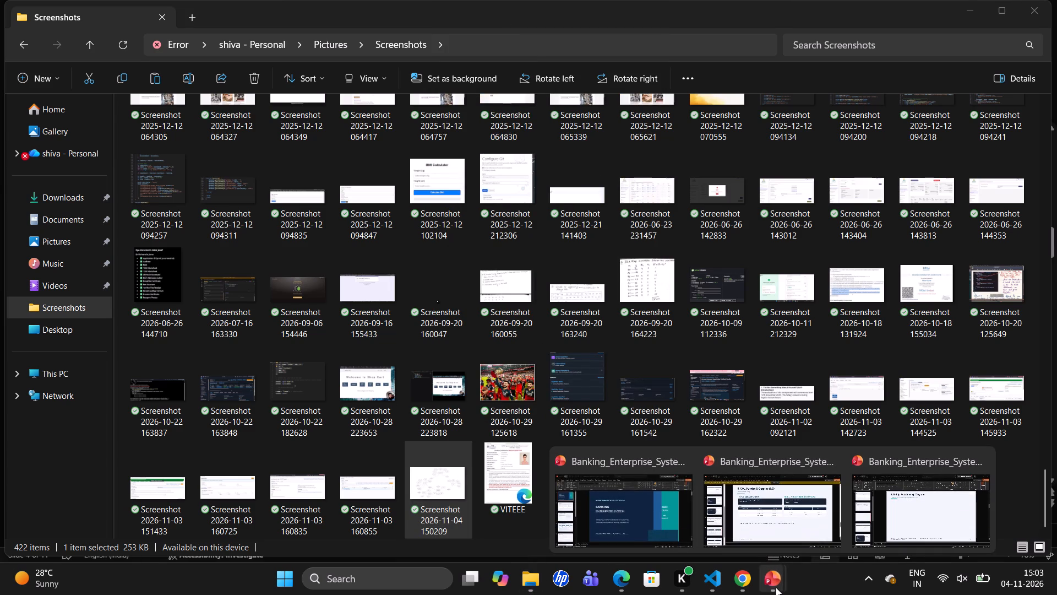
click(919, 533)
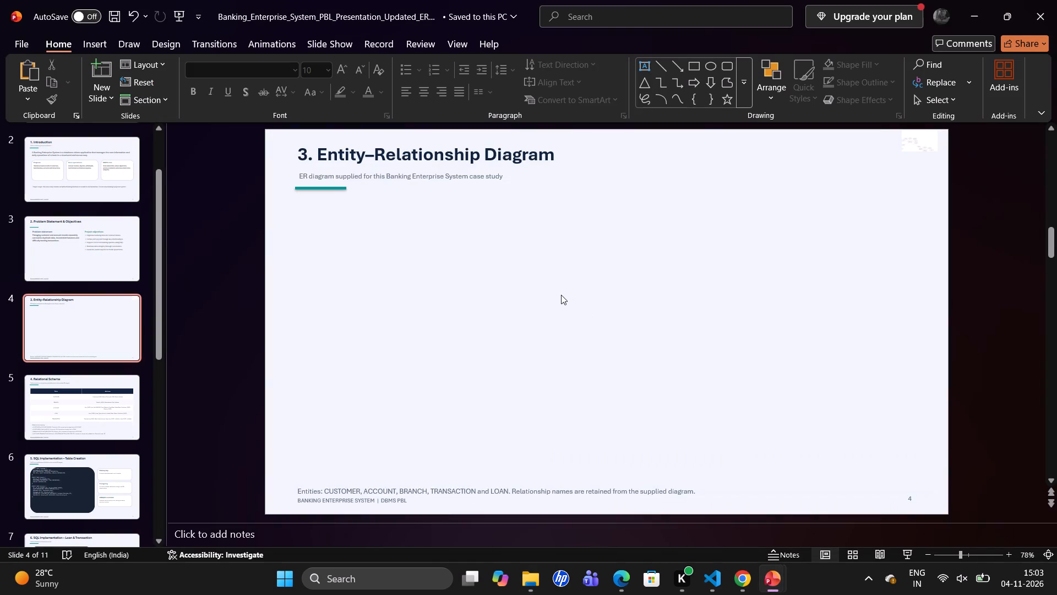
Paste the full ER diagram screenshot onto slide 4, shrink it slightly and place it below the subtitle.
click(561, 295)
key(ctrl+v)
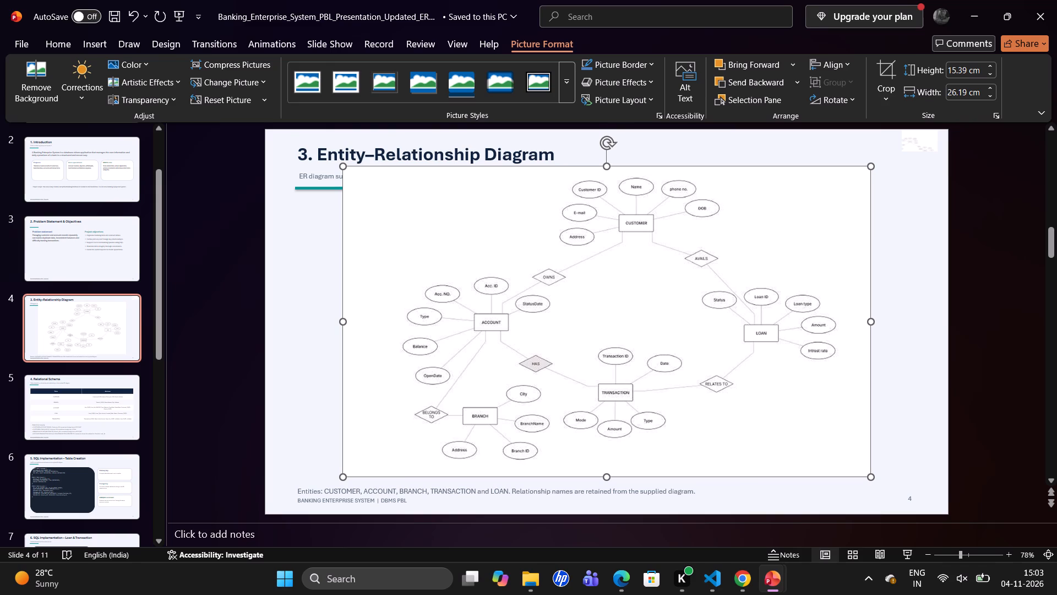
drag(338, 166, 337, 161)
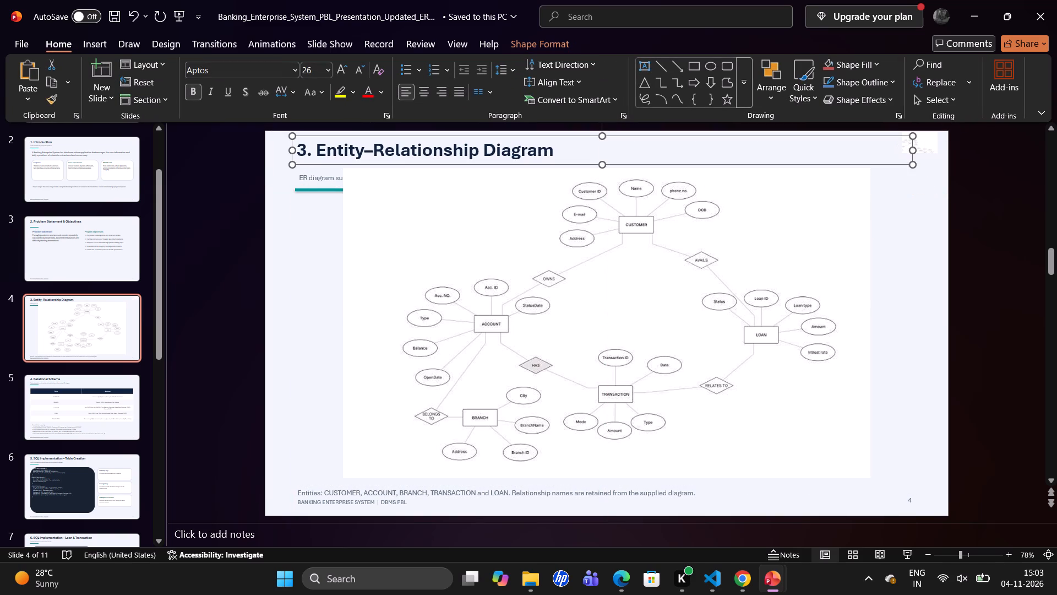
click(368, 186)
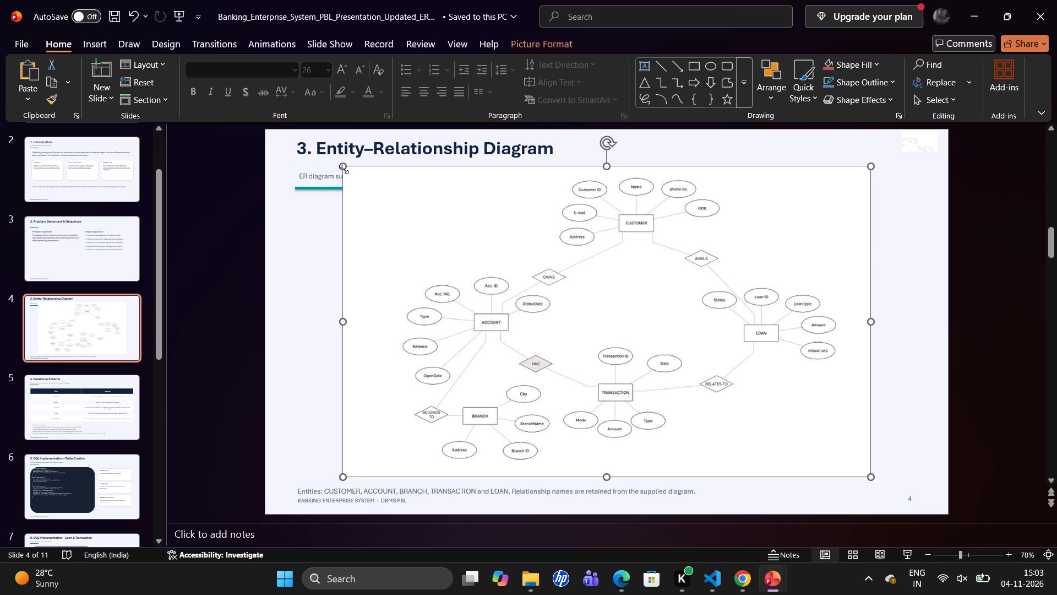
drag(344, 169, 386, 212)
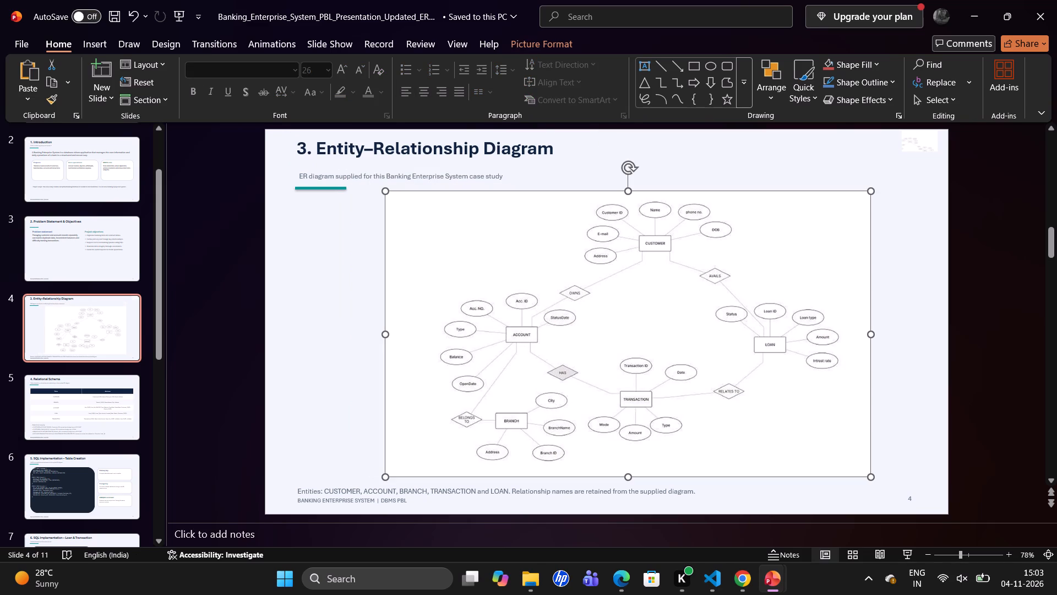
drag(600, 327, 504, 320)
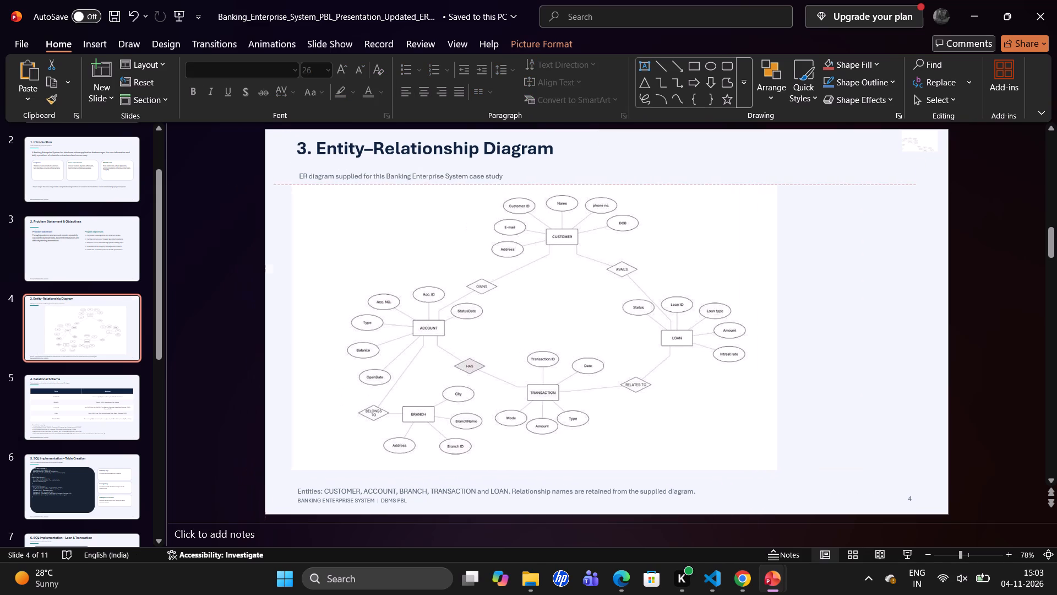
drag(504, 320, 525, 326)
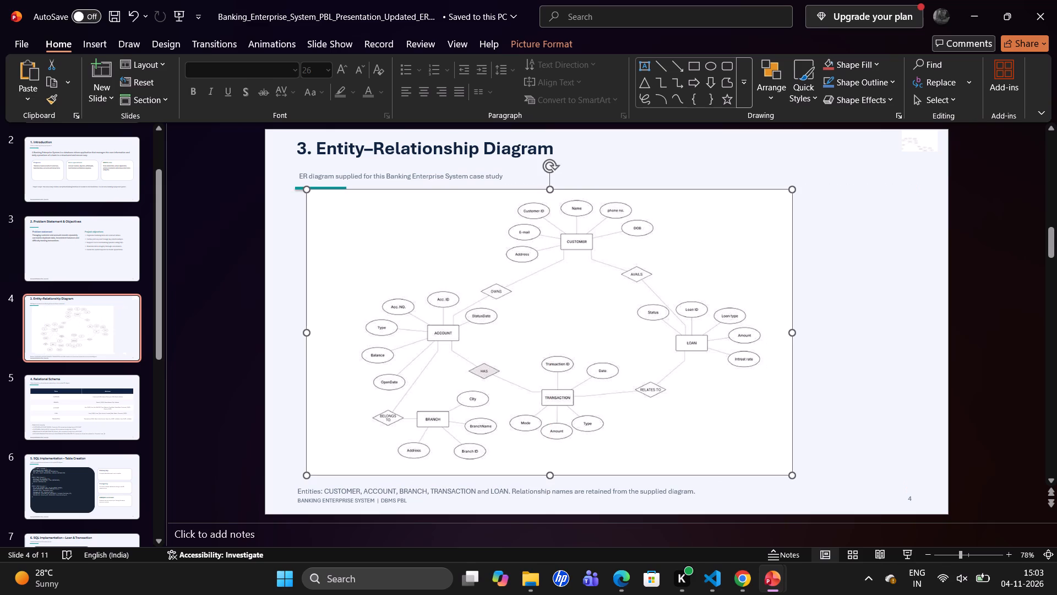
Resize the ER diagram picture slightly larger and centre it between the subtitle and the Entities footnote.
drag(794, 192, 878, 164)
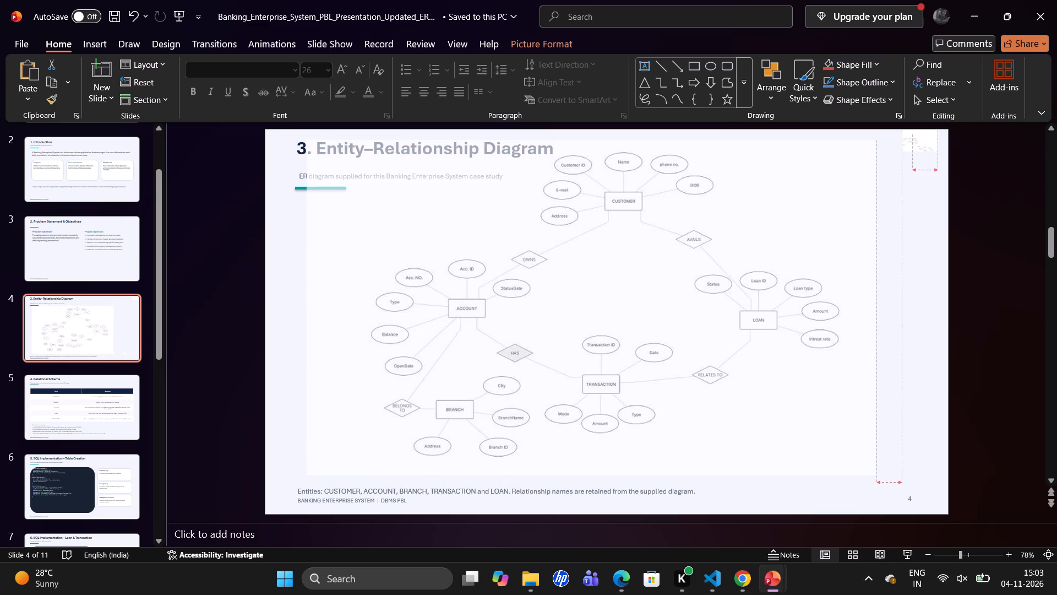
drag(878, 164, 903, 165)
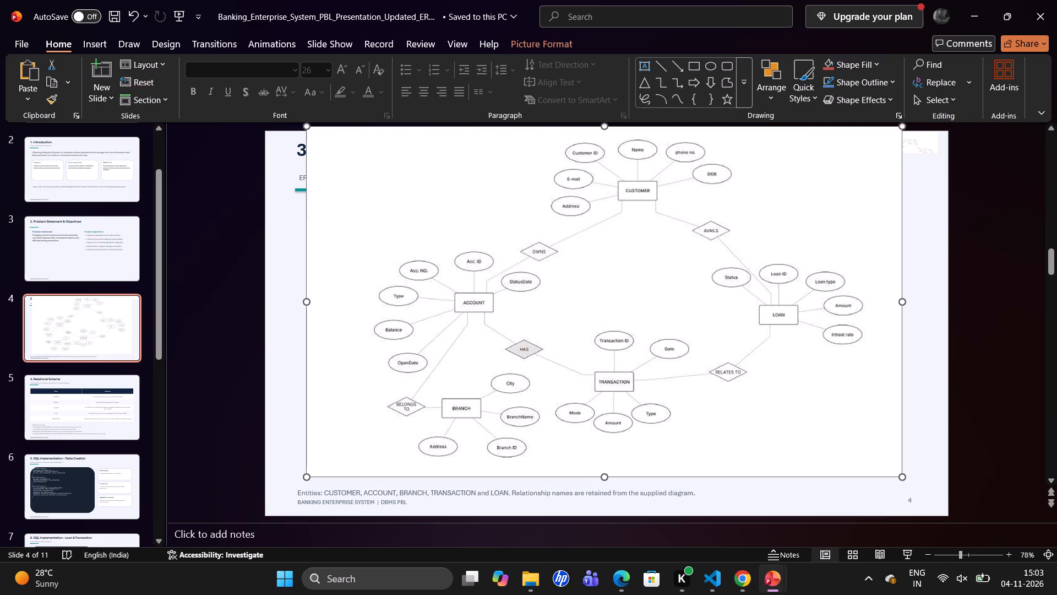
drag(304, 125, 381, 252)
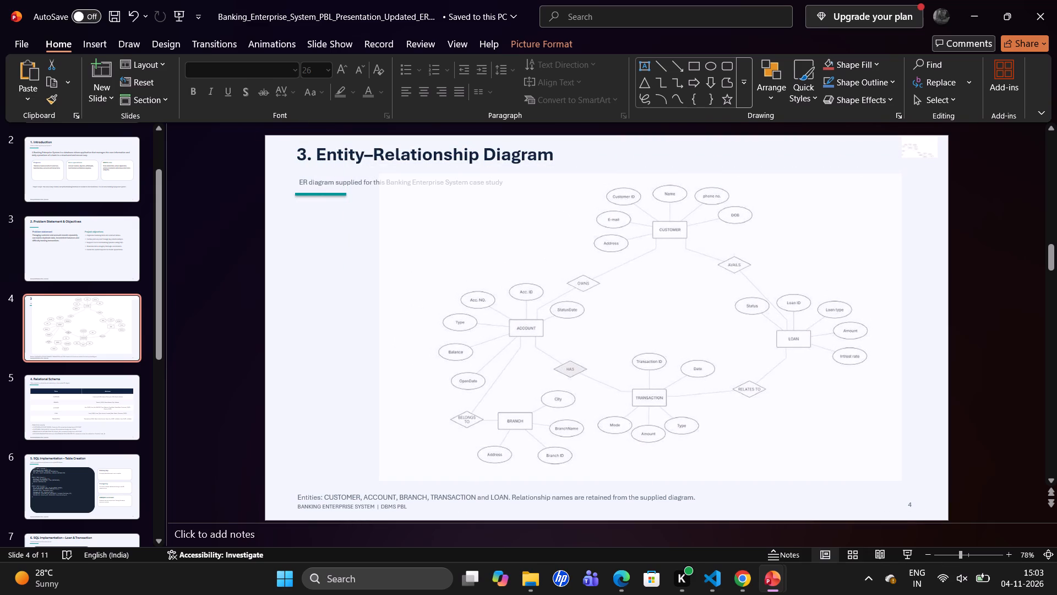
drag(381, 252, 399, 286)
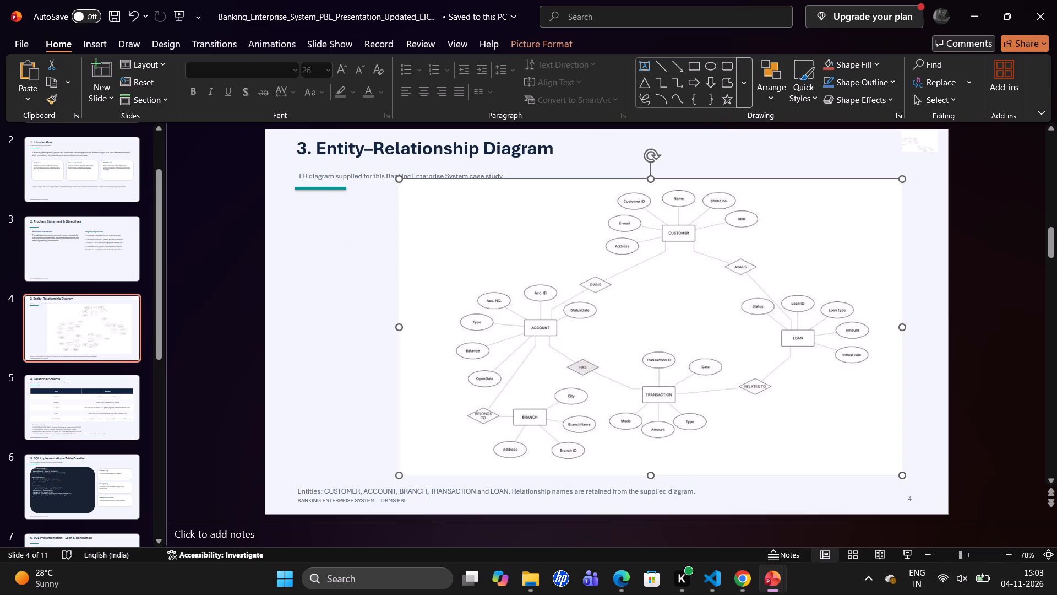
drag(540, 315, 512, 318)
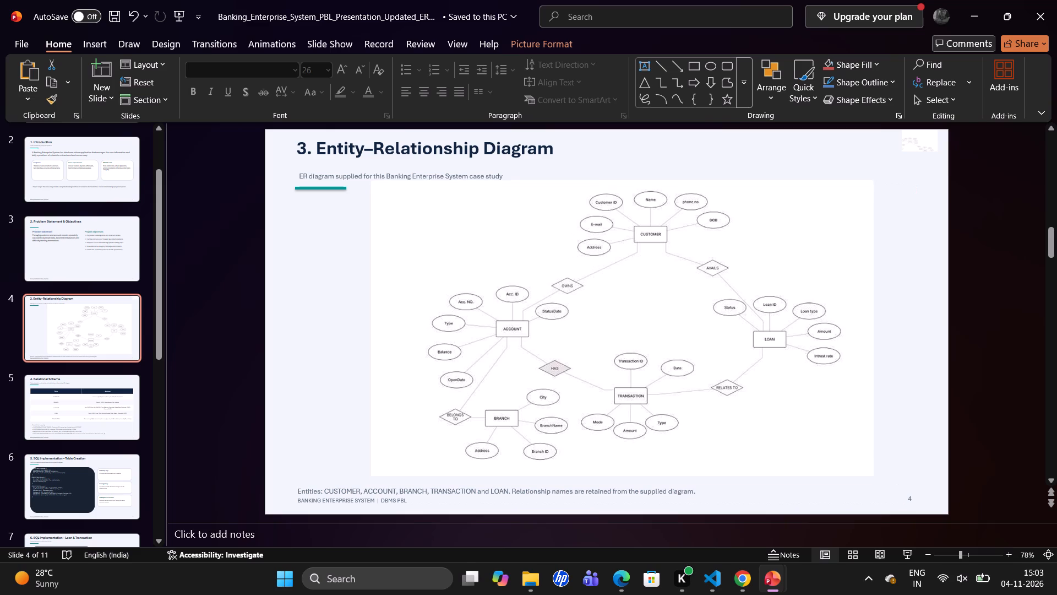
drag(512, 318, 512, 321)
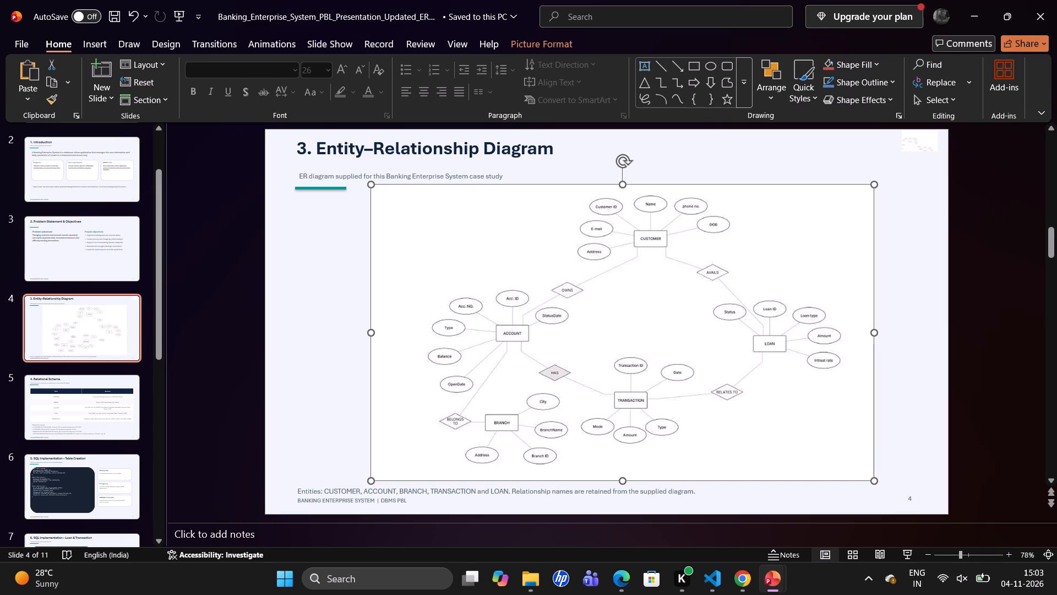
Stretch the ER diagram picture horizontally until its right side meets the slide's right edge, and deselect it.
drag(875, 332, 883, 332)
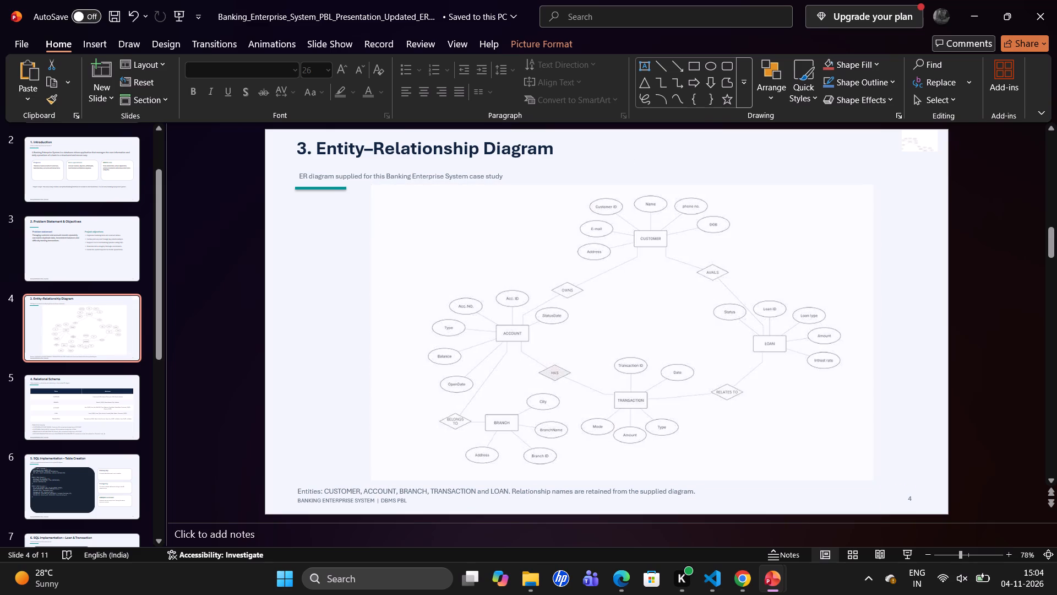
drag(883, 332, 923, 331)
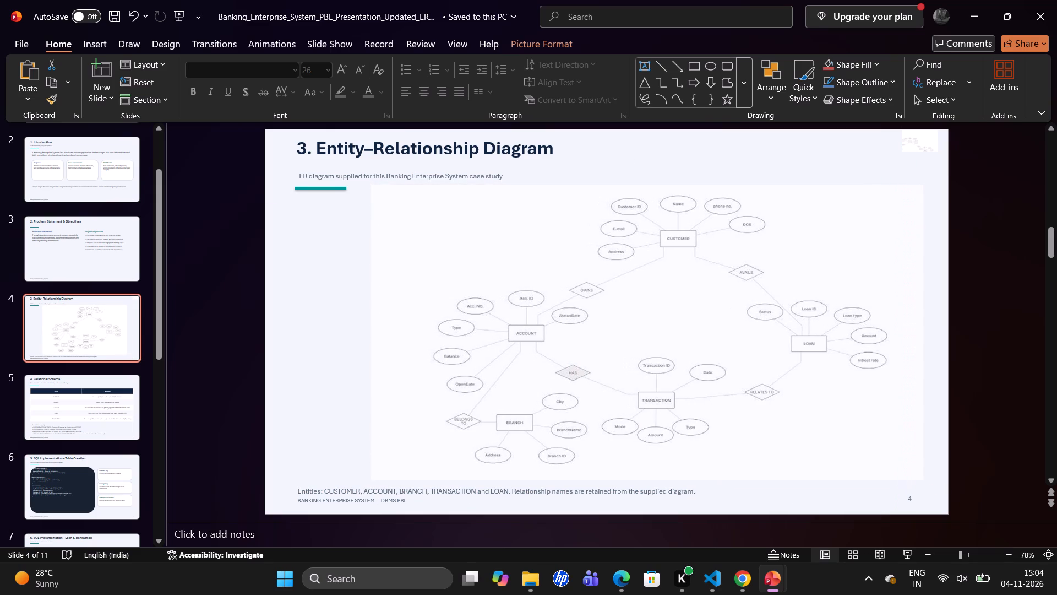
drag(923, 331, 959, 331)
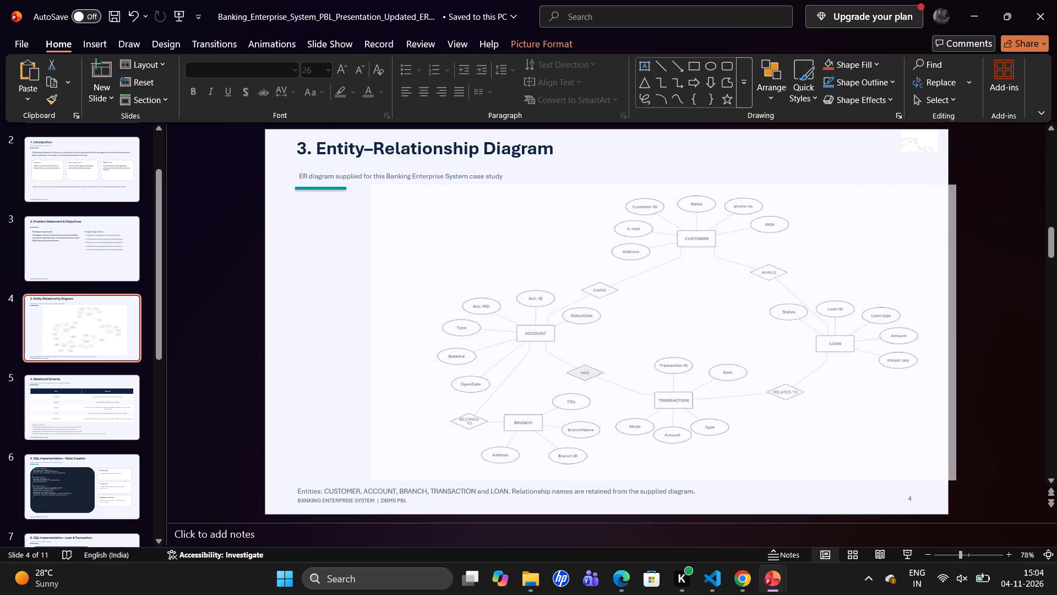
drag(959, 331, 948, 333)
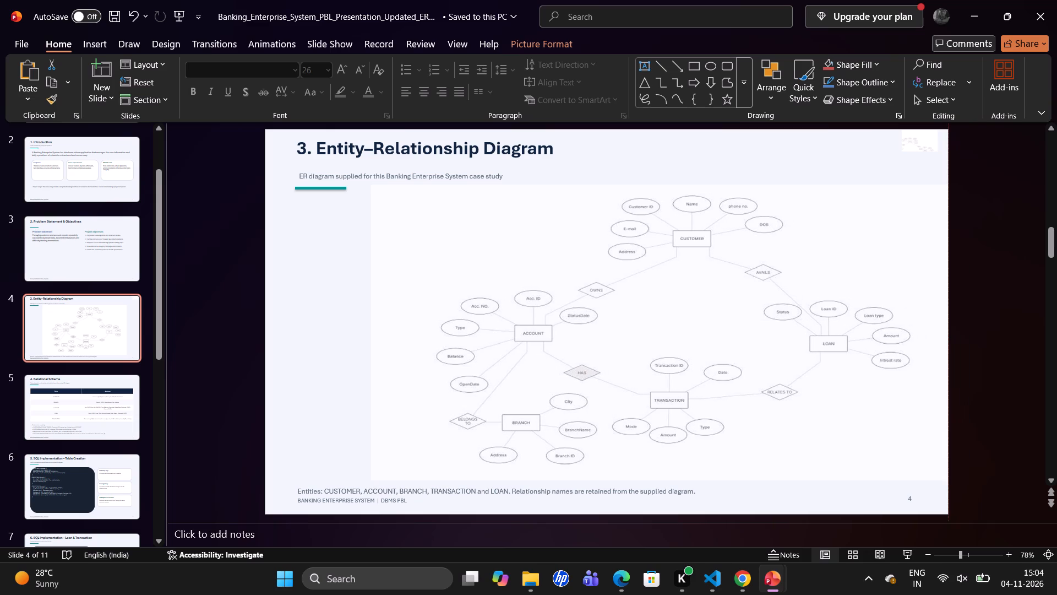
drag(948, 333, 950, 332)
click(979, 255)
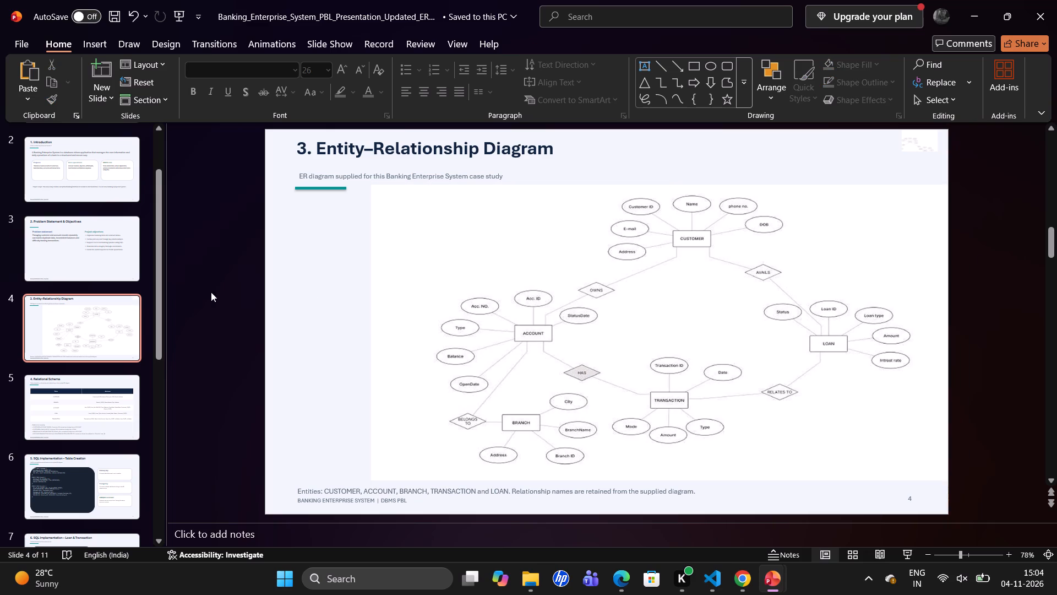
On the title slide, fill the "Presented by" blank with the presenter's name in capitals.
click(107, 315)
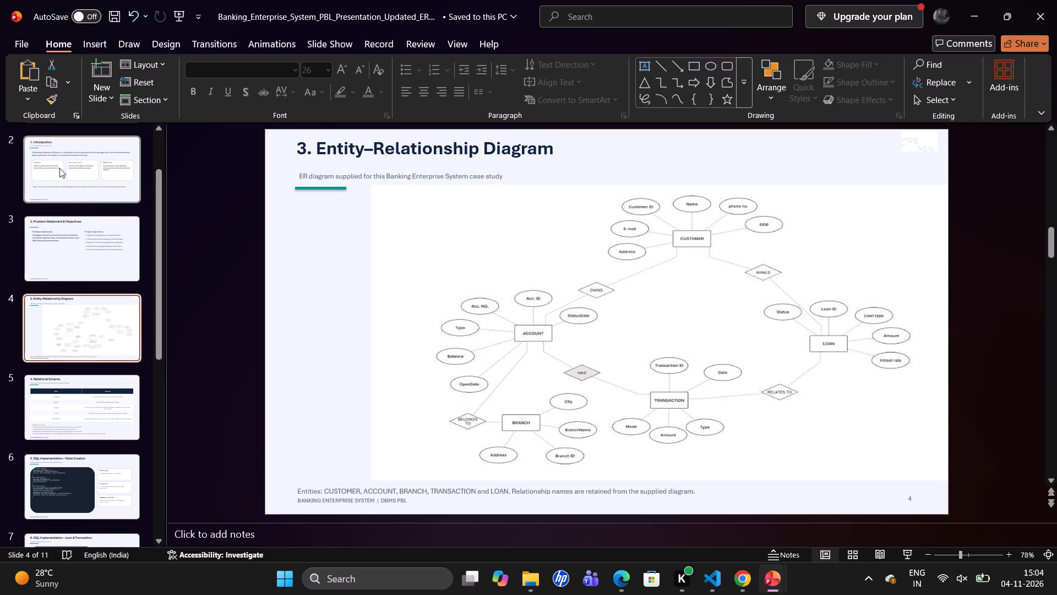
click(59, 168)
scroll(24, 208, up, 3)
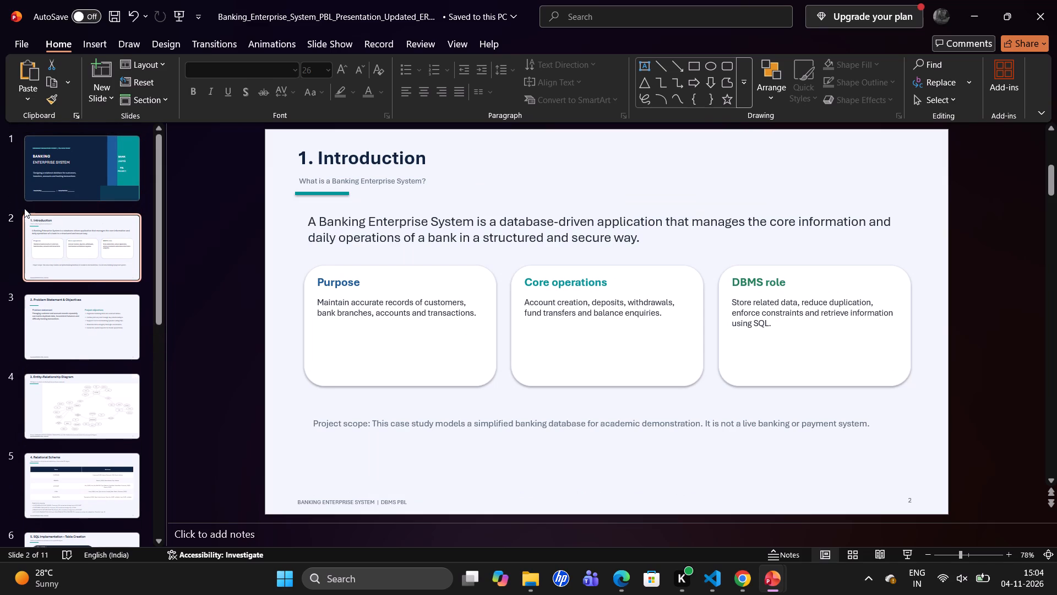
click(57, 169)
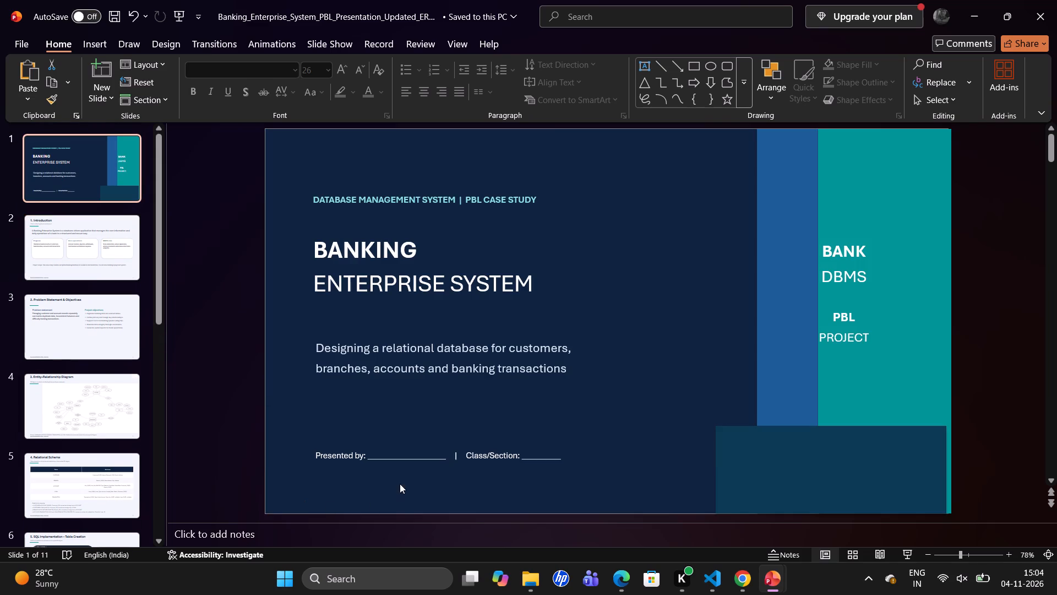
click(401, 455)
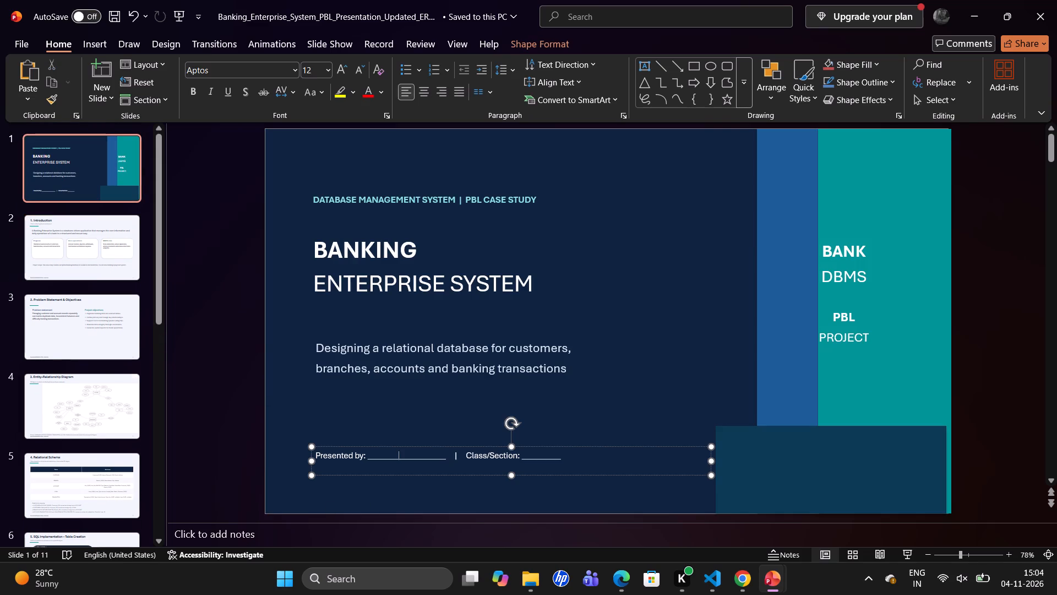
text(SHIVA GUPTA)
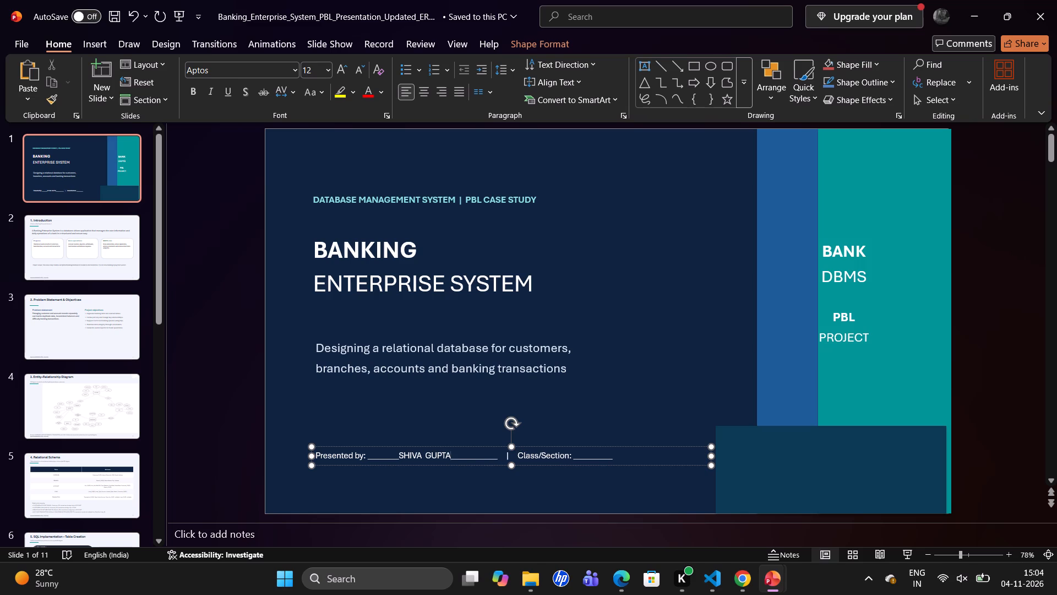
Change the "Class/Section" label on the title slide to "Branch/Section".
click(587, 448)
click(589, 456)
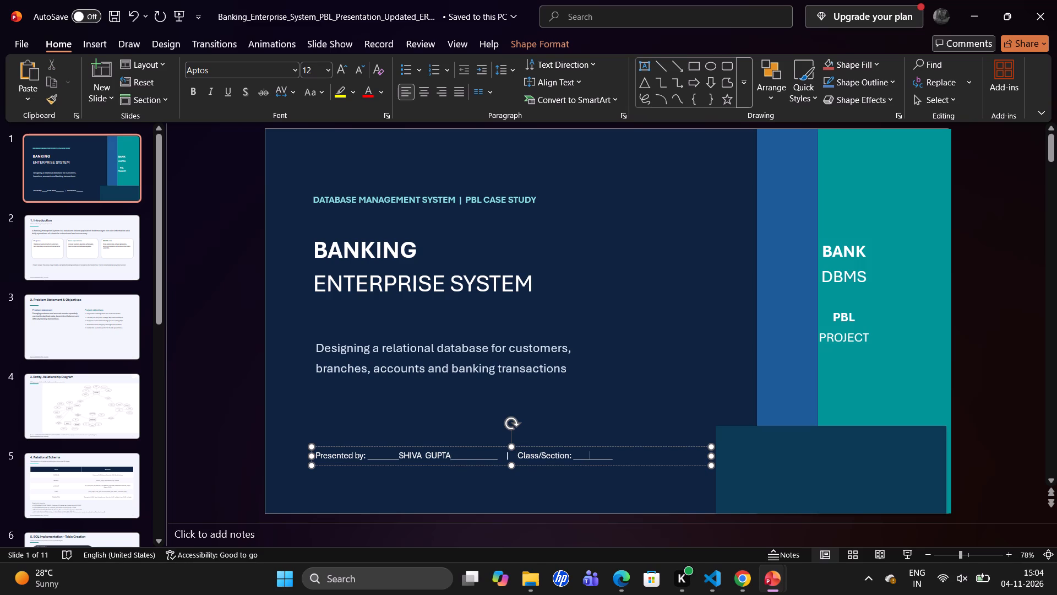
click(537, 453)
key(BackSpace)
key(BackSpace)
key(BackSpace)
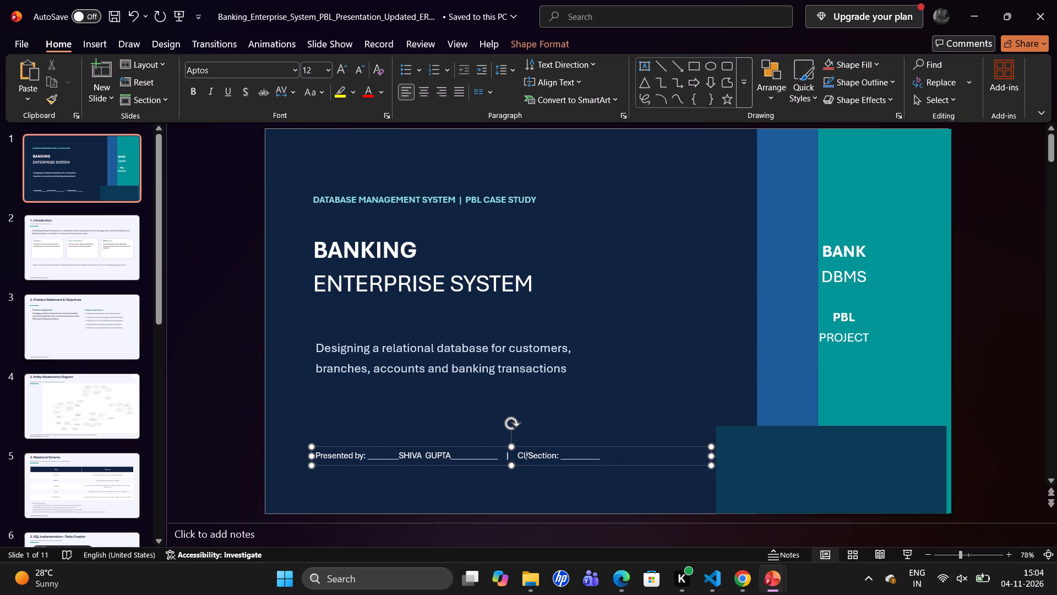
key(BackSpace)
key(BackSpace)
key(b)
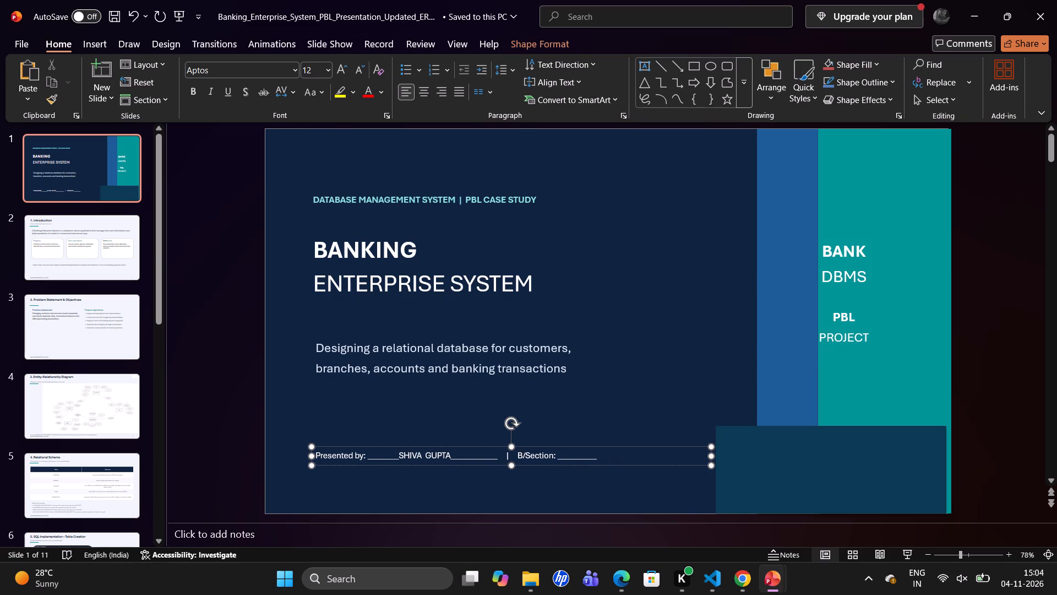
text(ranh)
key(BackSpace)
text(ch)
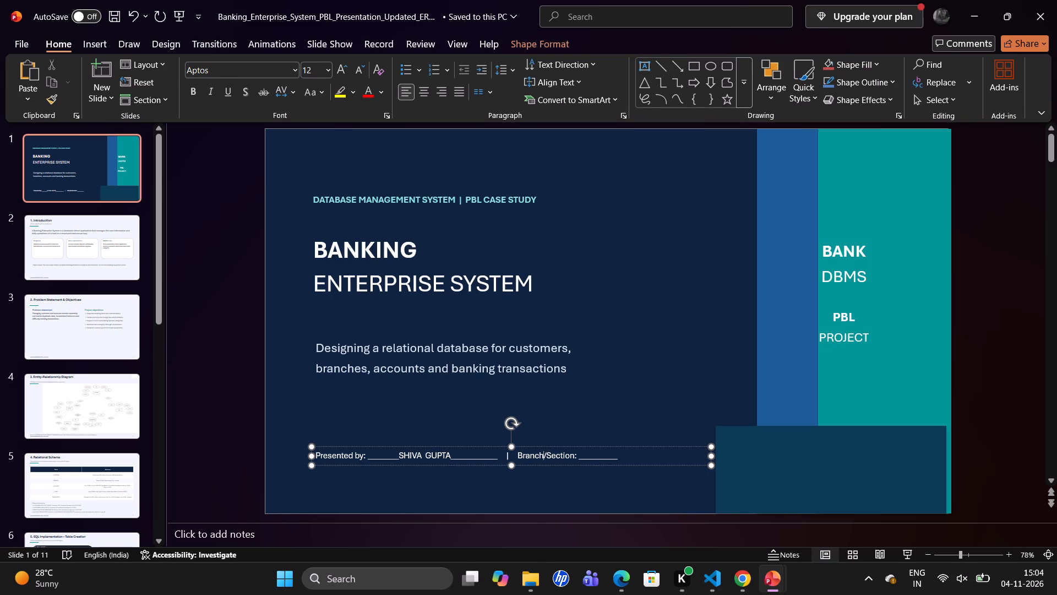
Fill the Branch/Section blank on the title slide with "IT/C".
click(592, 456)
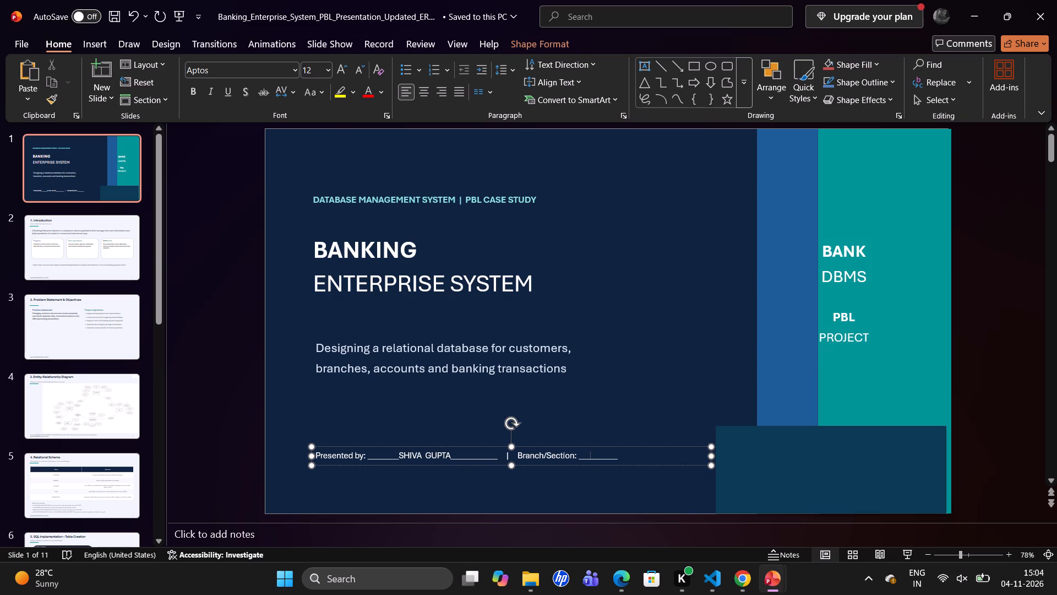
text(IT)
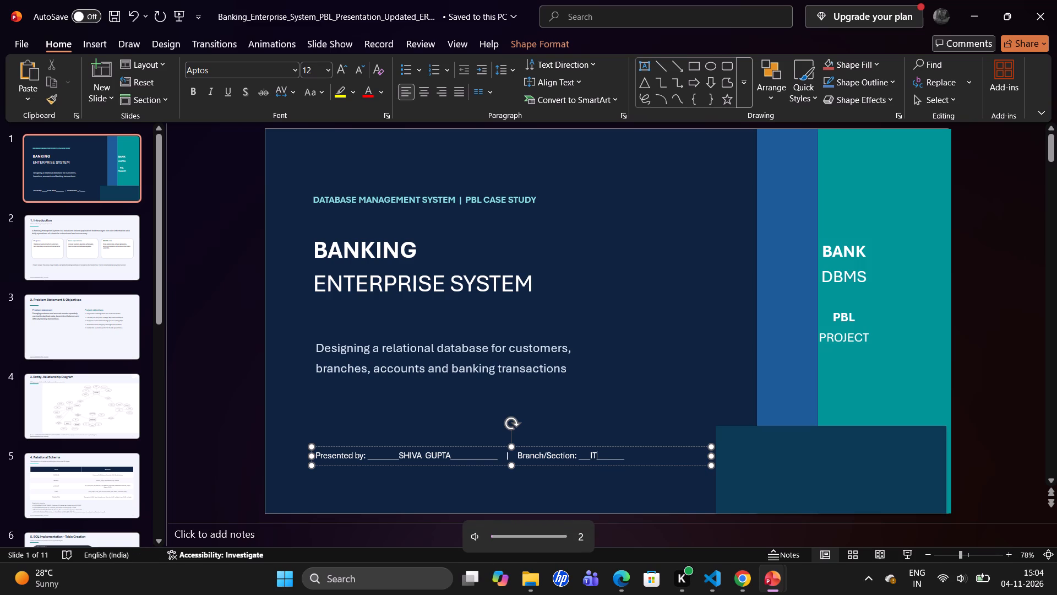
key(slash)
key(c)
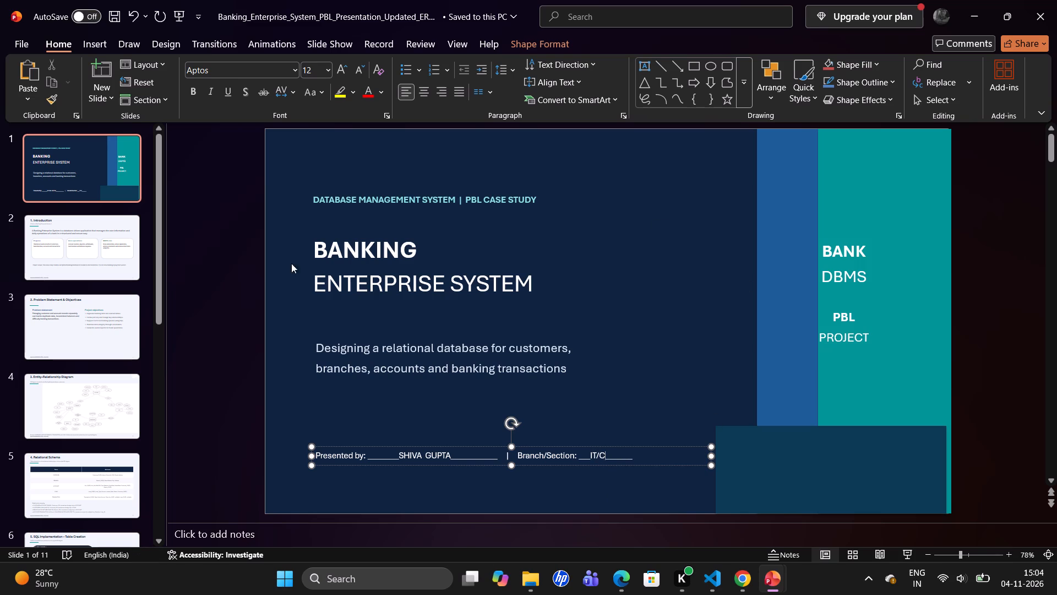
Review the remaining slides from Problem Statement & Objectives through to the loan query on slide 11.
click(121, 342)
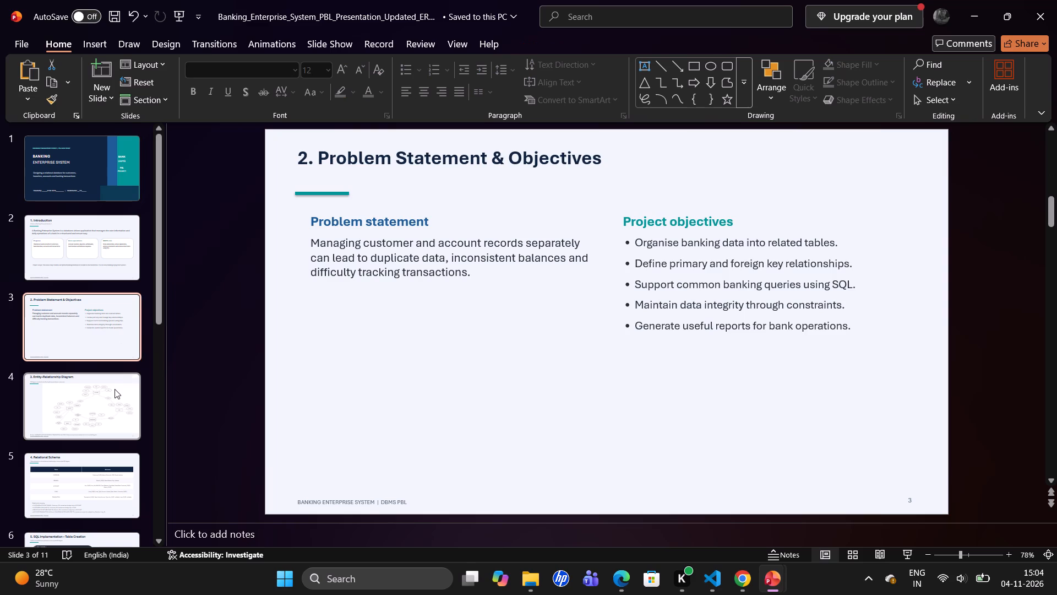
click(115, 389)
click(106, 477)
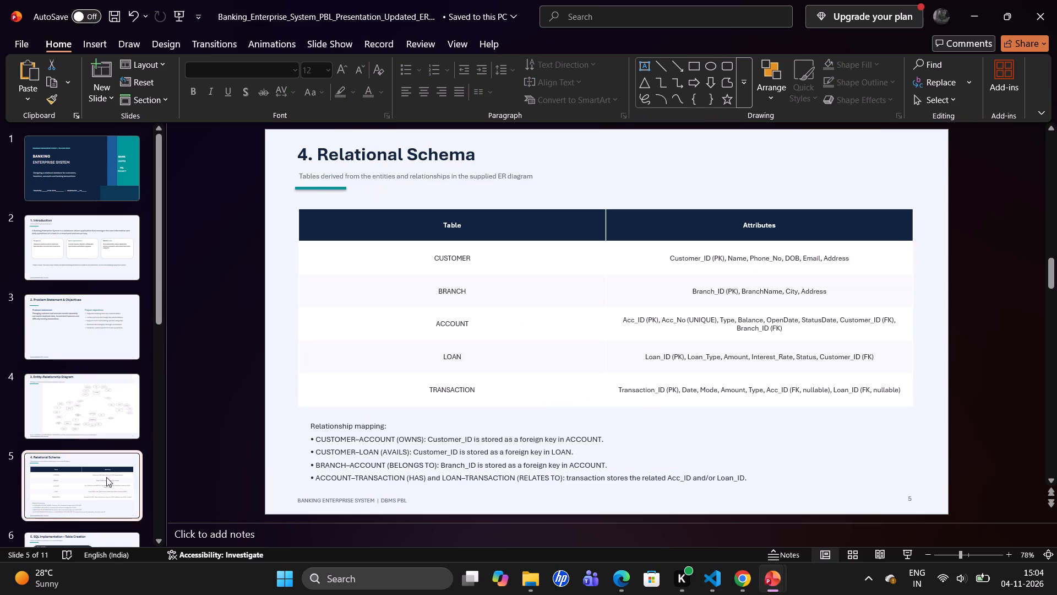
scroll(106, 477, down, 2)
click(106, 477)
scroll(106, 477, down, 7)
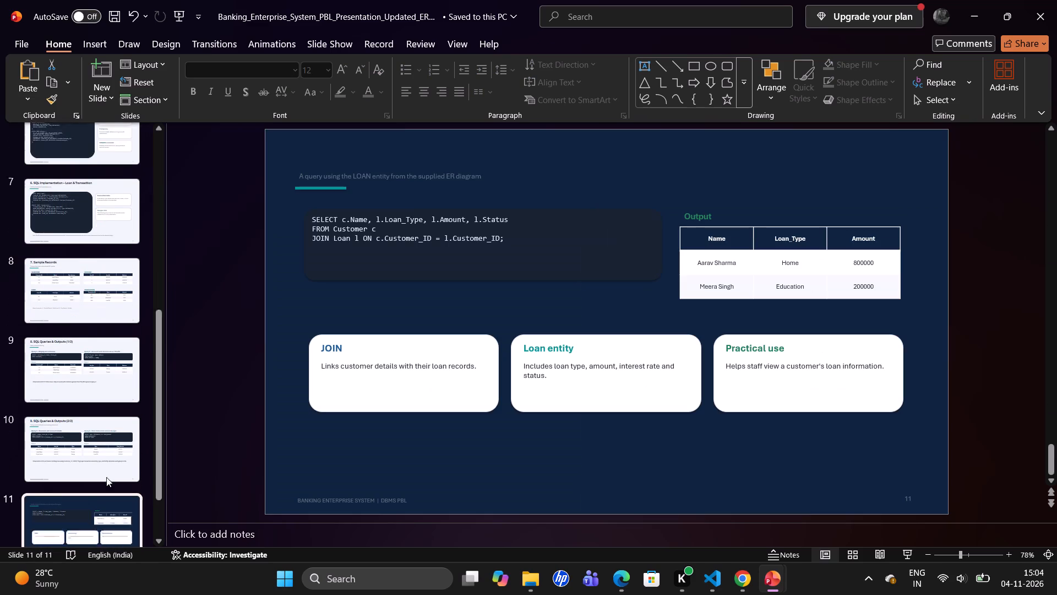
scroll(106, 477, down, 2)
click(104, 478)
scroll(104, 478, down, 6)
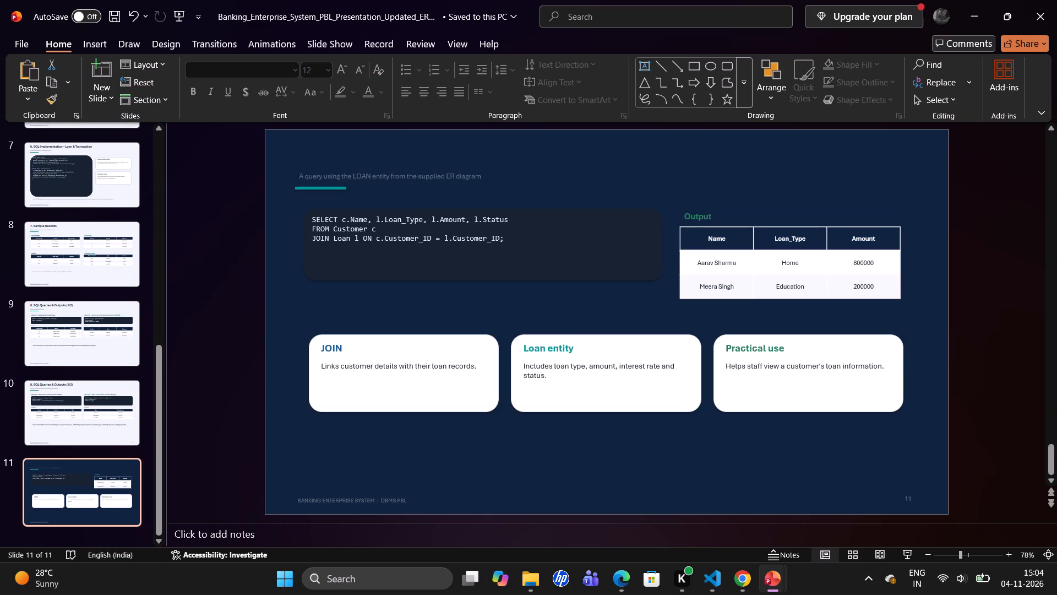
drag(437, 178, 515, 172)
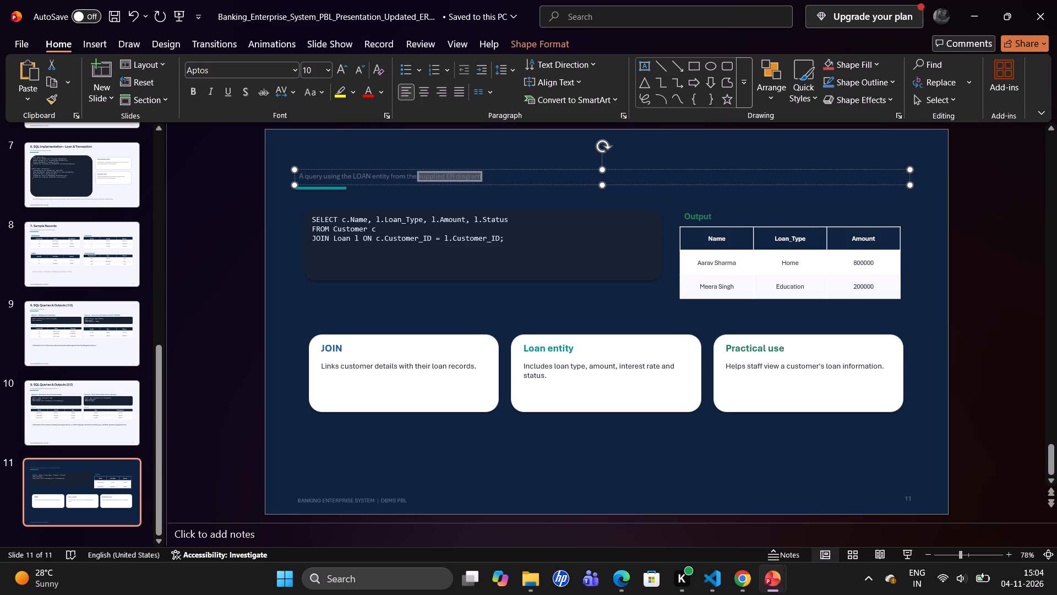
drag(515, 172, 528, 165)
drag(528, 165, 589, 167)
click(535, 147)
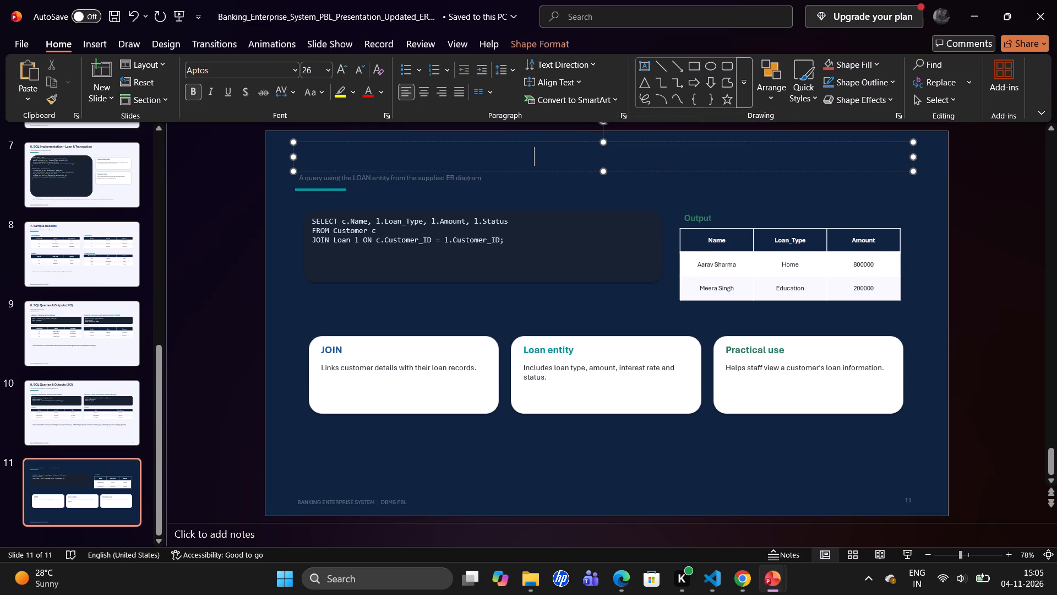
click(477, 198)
Move the loan query's SQL text box on slide 11 slightly right and down inside its dark code panel.
drag(477, 229, 566, 271)
click(566, 271)
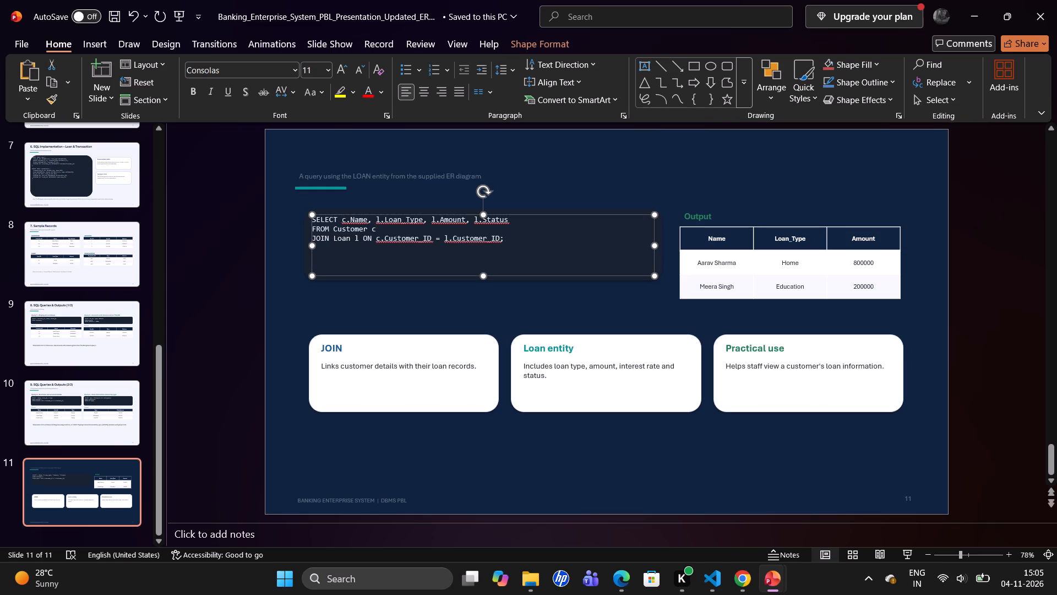
drag(566, 271, 581, 260)
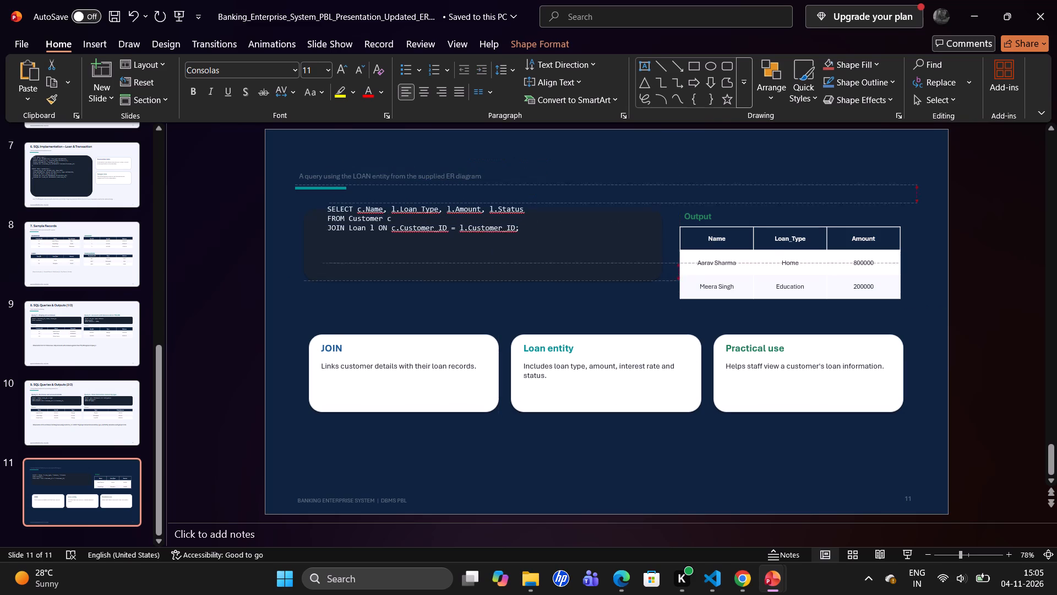
drag(581, 260, 612, 283)
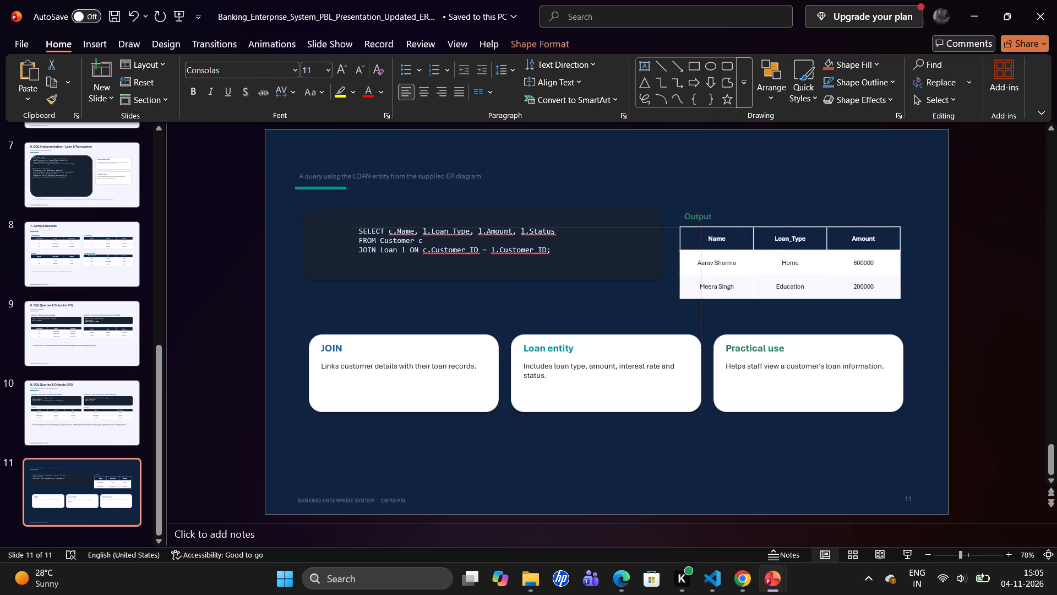
drag(612, 283, 611, 281)
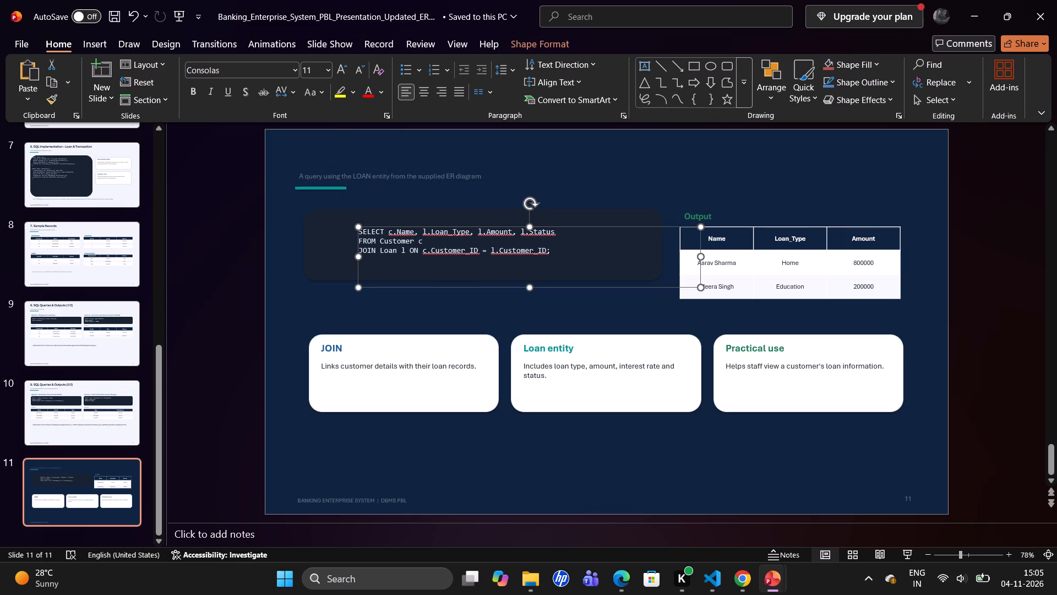
click(678, 174)
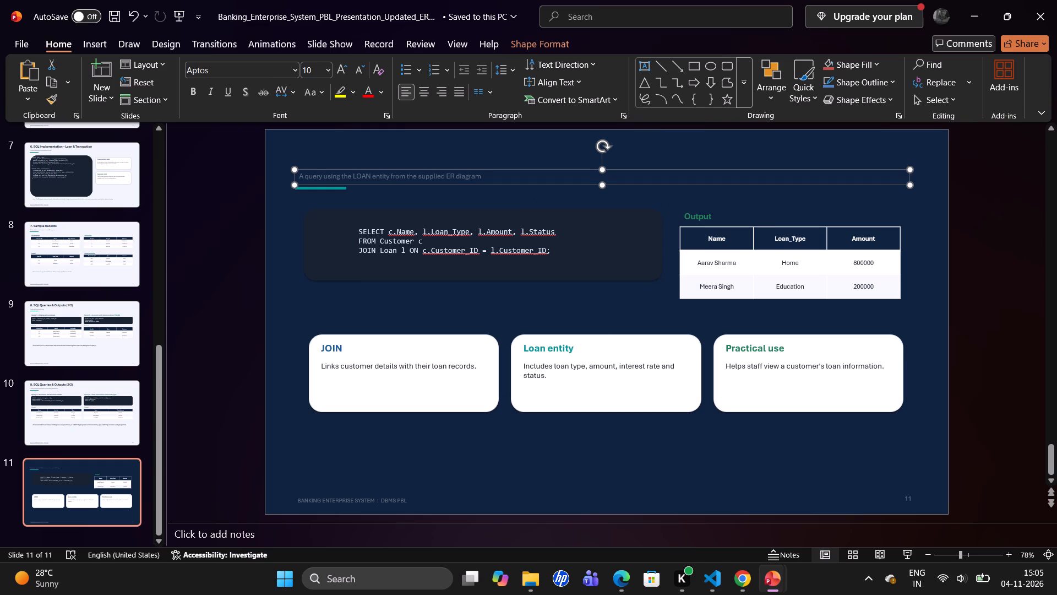
click(195, 338)
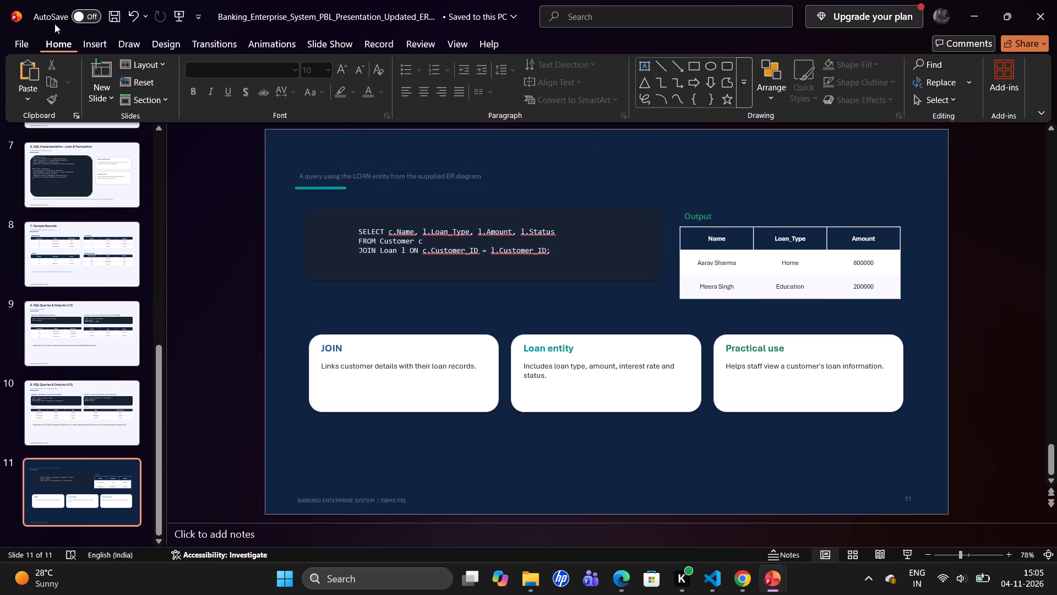
Save a copy of the presentation in the Downloads folder as a PDF optimized for minimum size (publishing online).
click(19, 36)
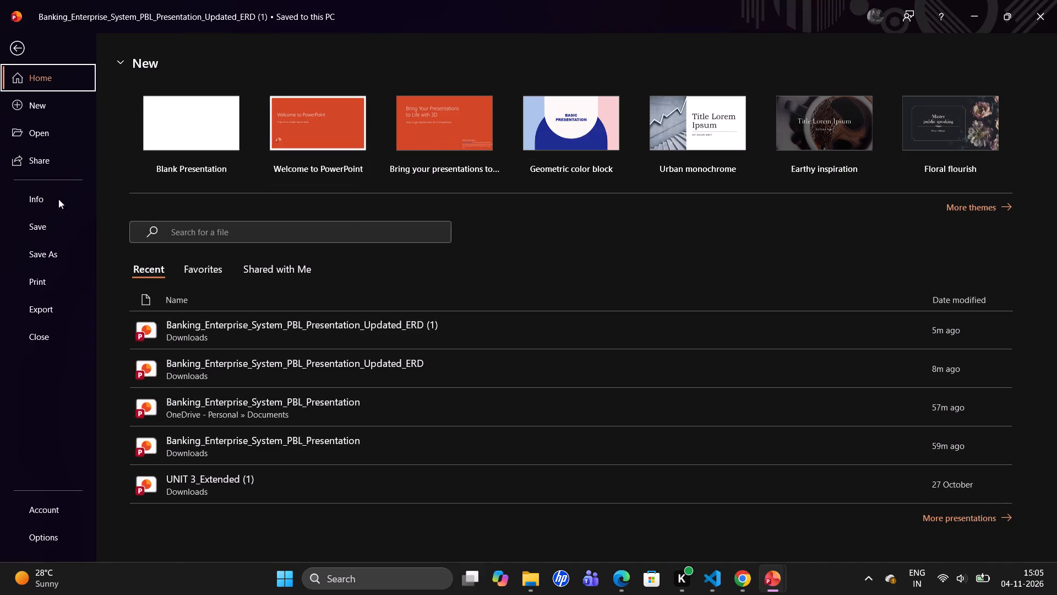
click(48, 244)
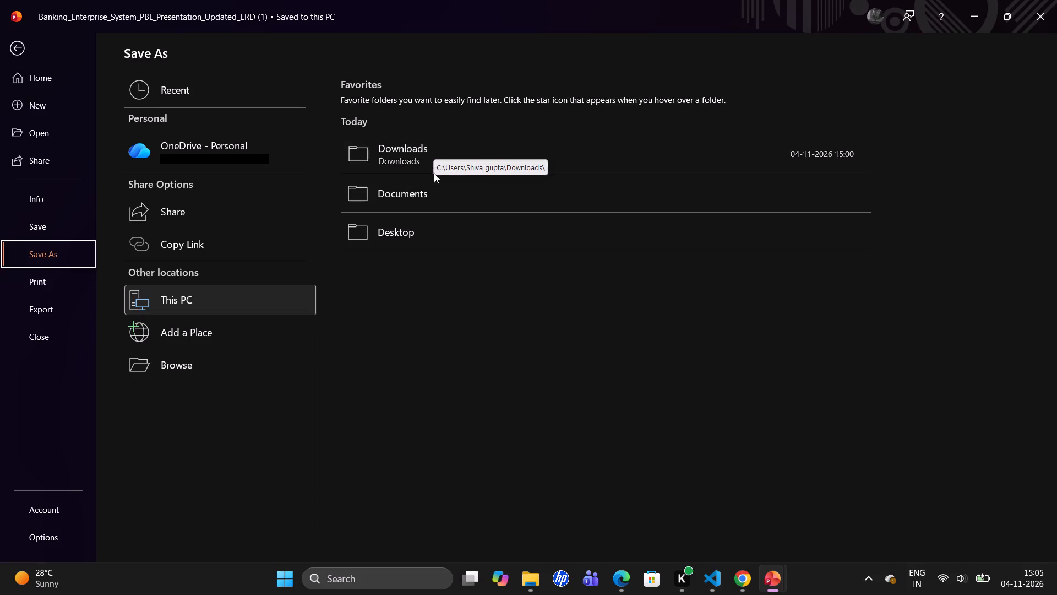
click(430, 158)
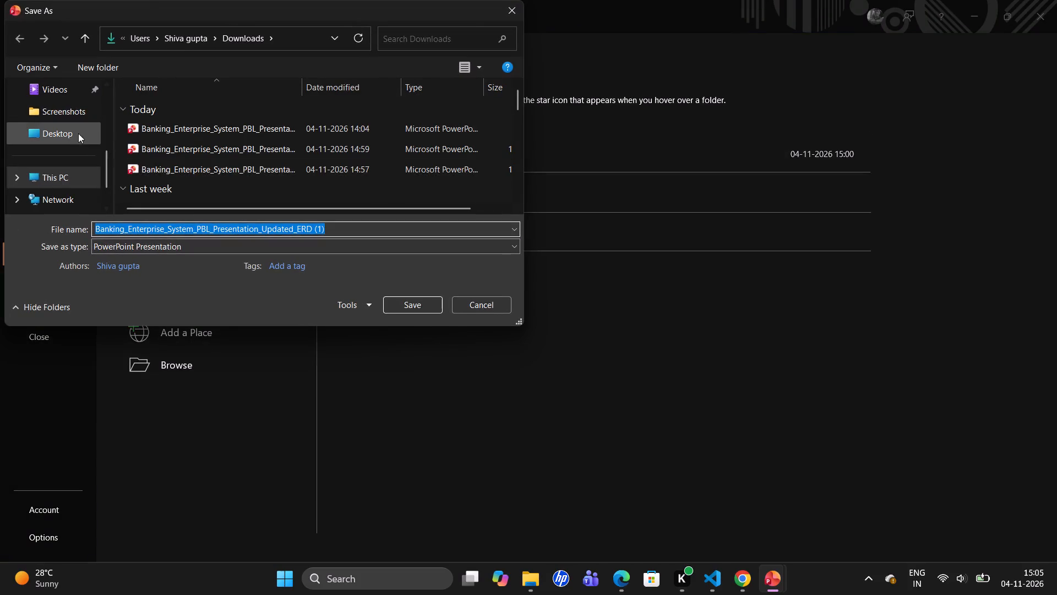
scroll(55, 190, down, 1)
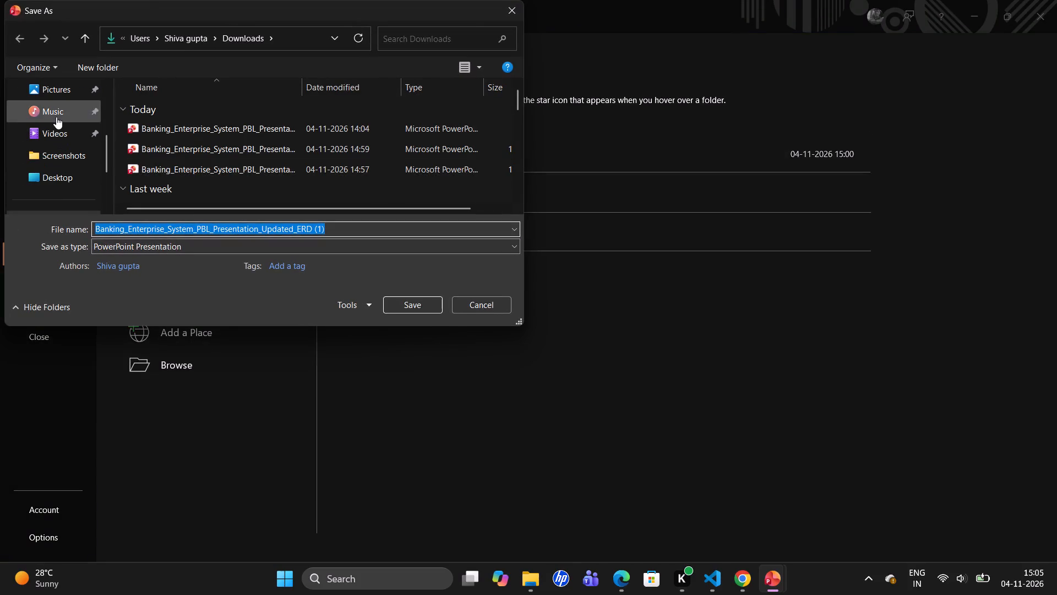
scroll(56, 117, up, 1)
click(68, 182)
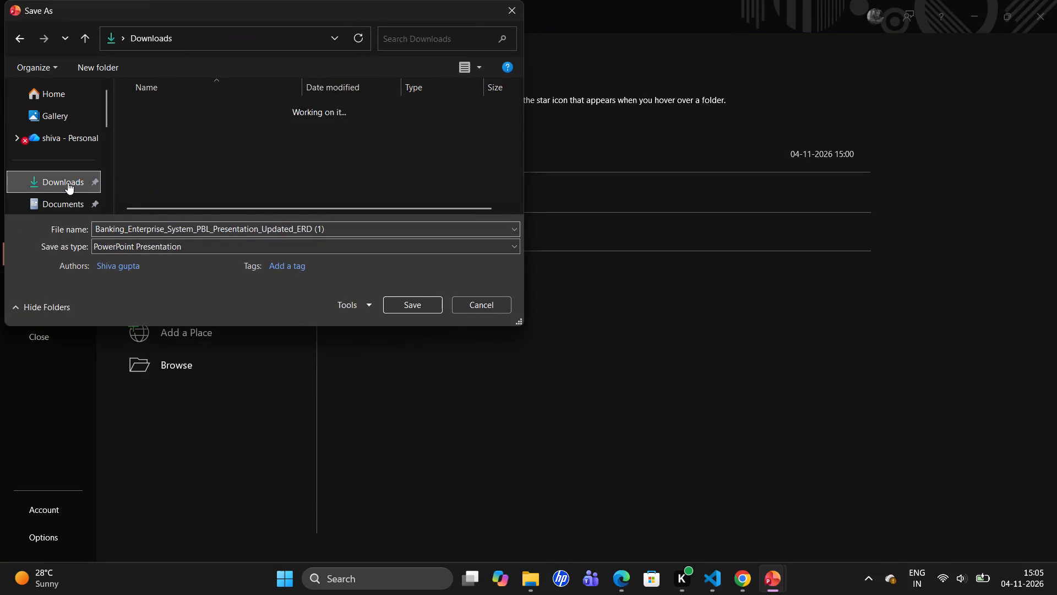
click(514, 245)
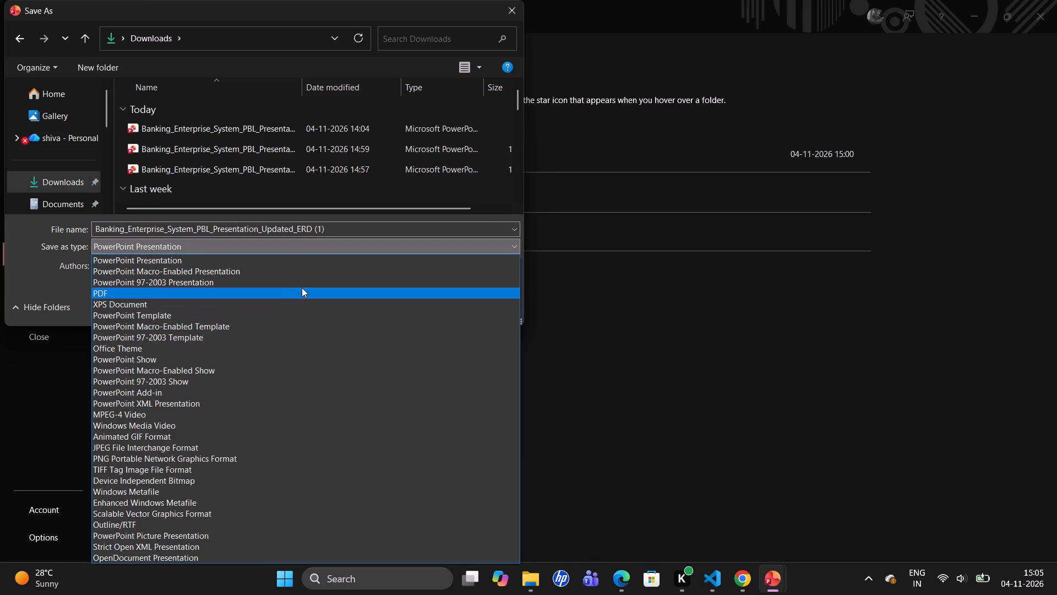
click(302, 288)
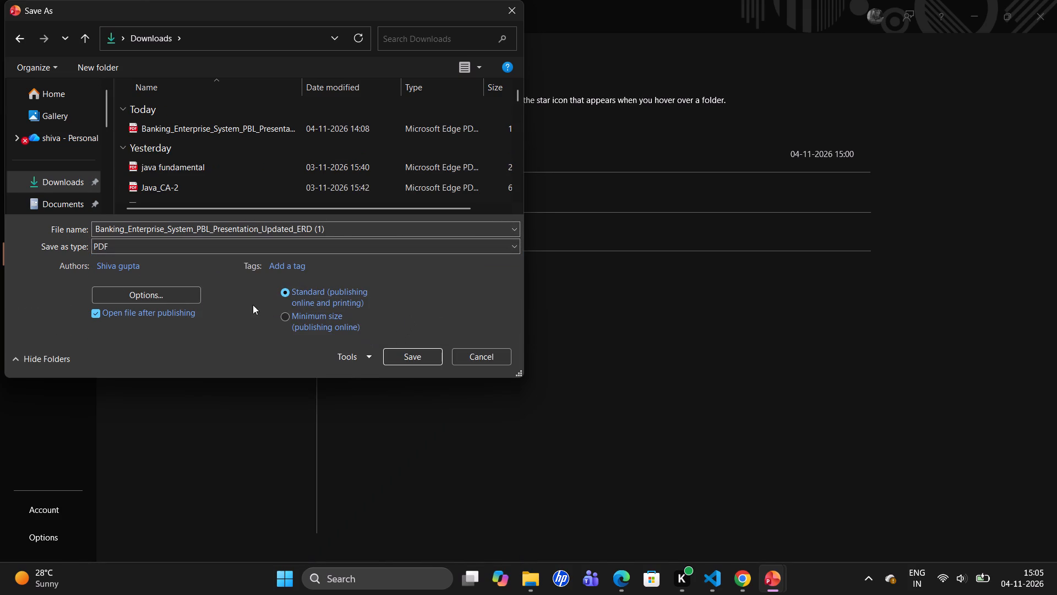
click(286, 317)
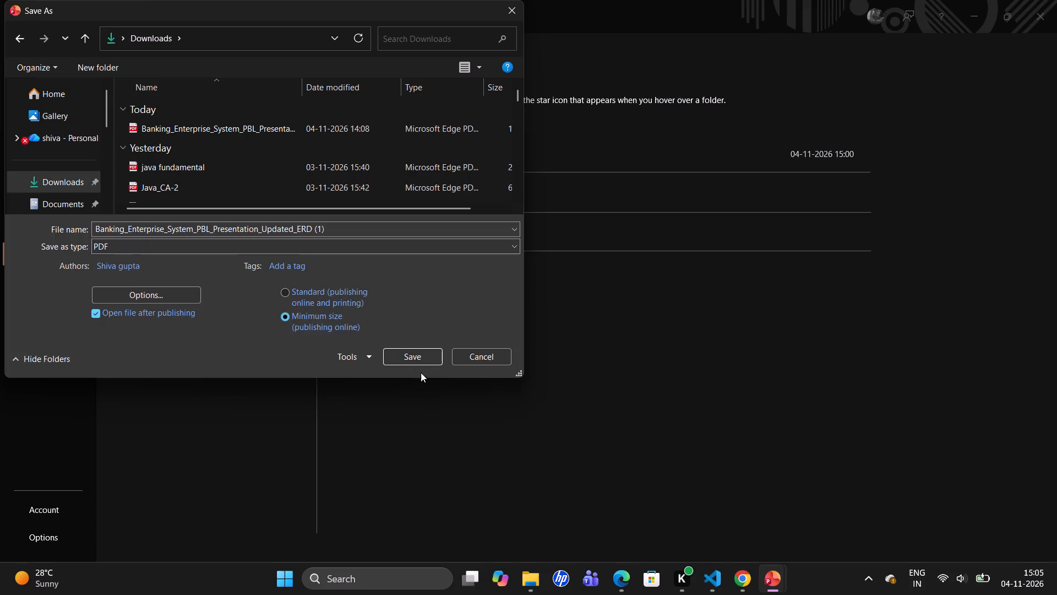
Publish the minimum-size PDF to Downloads as "Banking_Enterprise_System_PBL_Presentation_Updated_ERD (1)", opening the file after publishing.
click(417, 355)
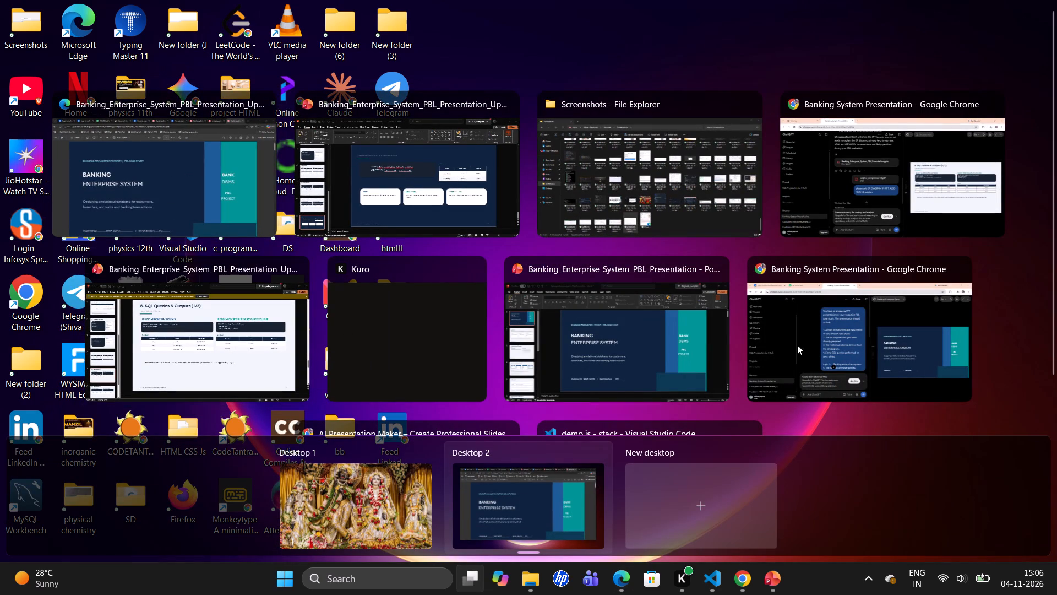
Switch to the Chrome window with the Banking System Presentation chat and search Google for "watsap" in a new tab.
click(922, 146)
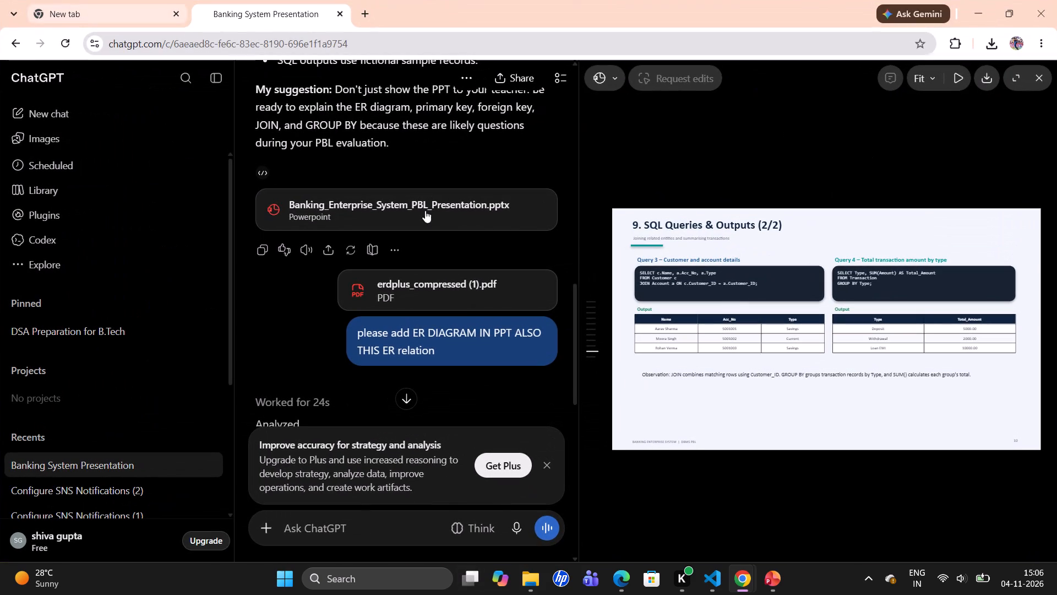
click(370, 14)
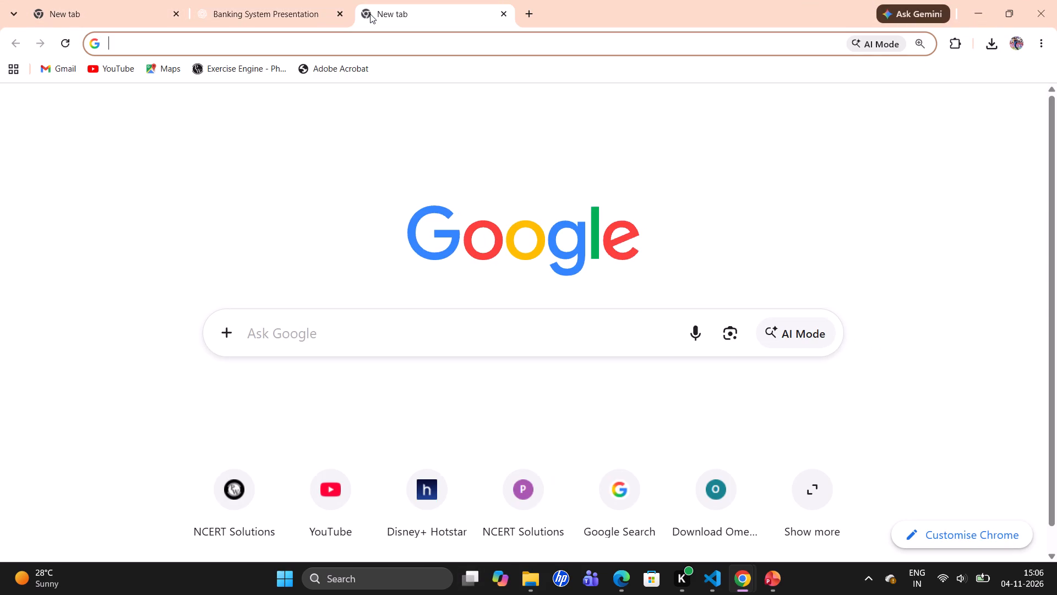
click(309, 346)
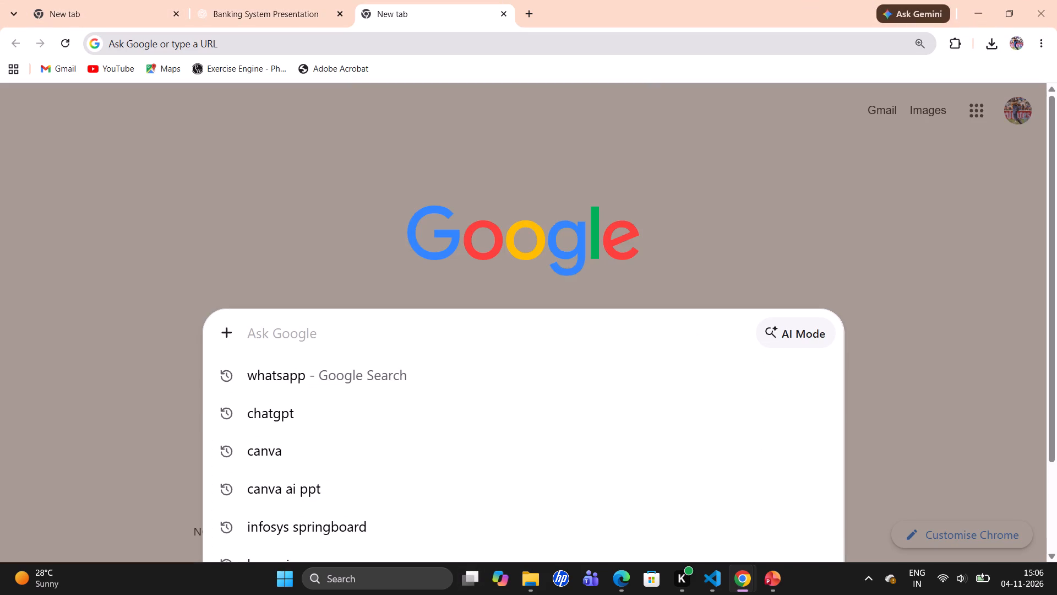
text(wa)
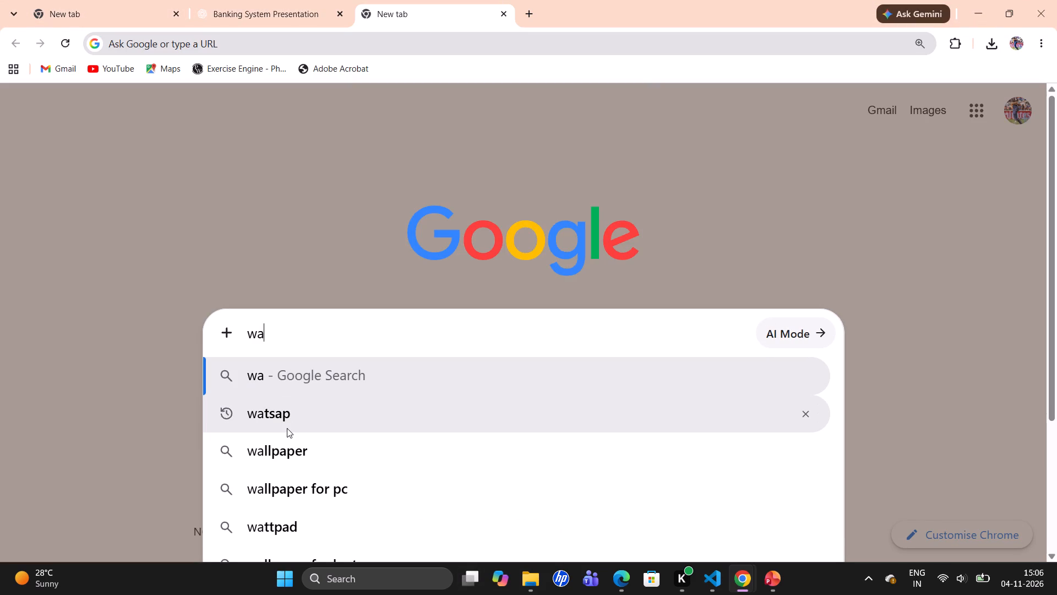
click(287, 428)
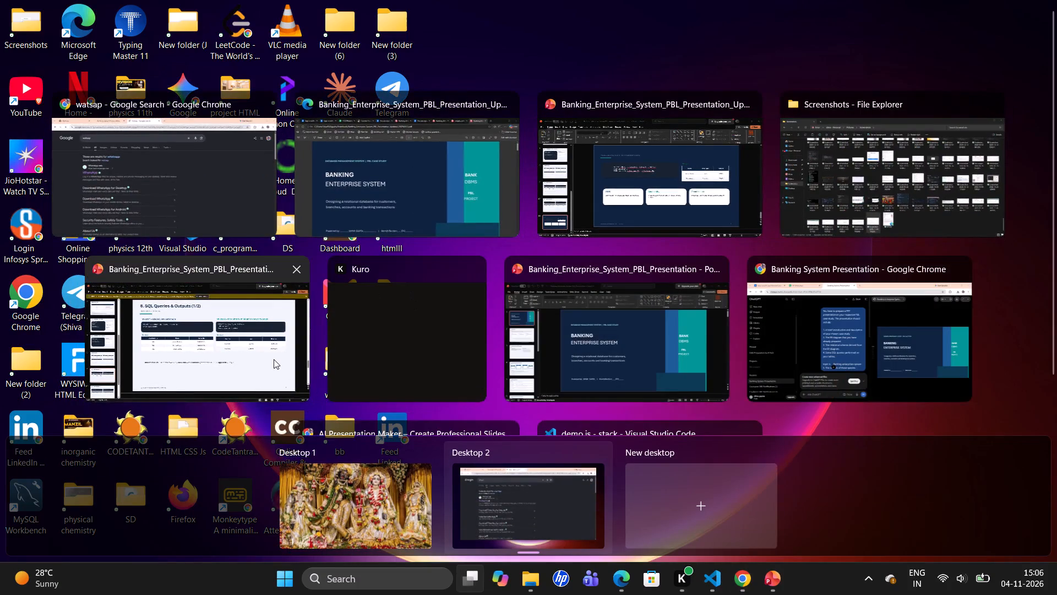
Switch to the PowerPoint window showing the "SQL Queries & Outputs (1/2)" slide.
click(274, 359)
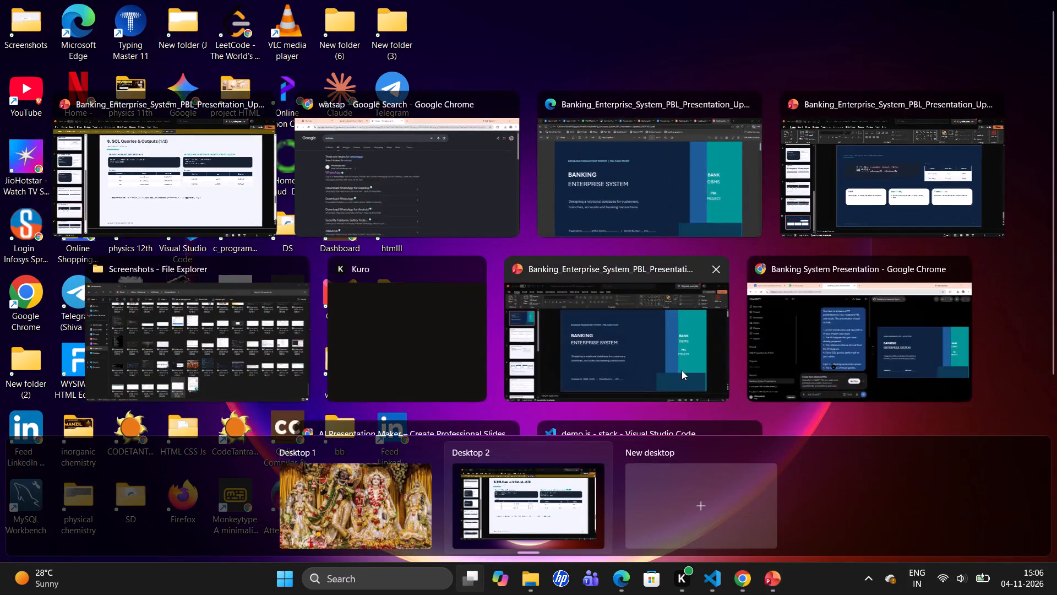
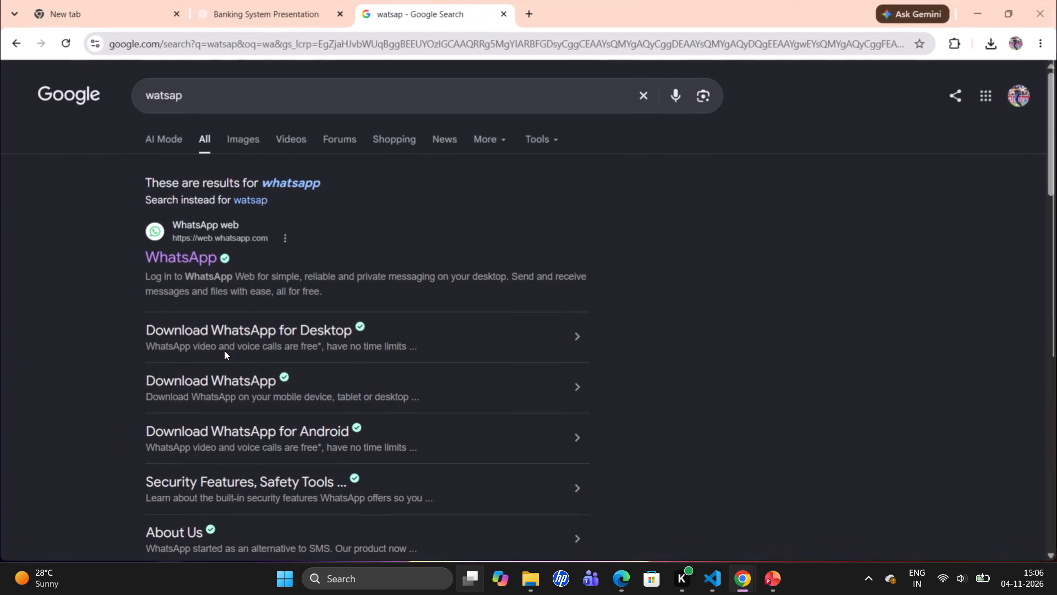
Switch to the desktop and open the KIET Moodle site from the KIET-LMS (Abcd) shortcut.
click(277, 0)
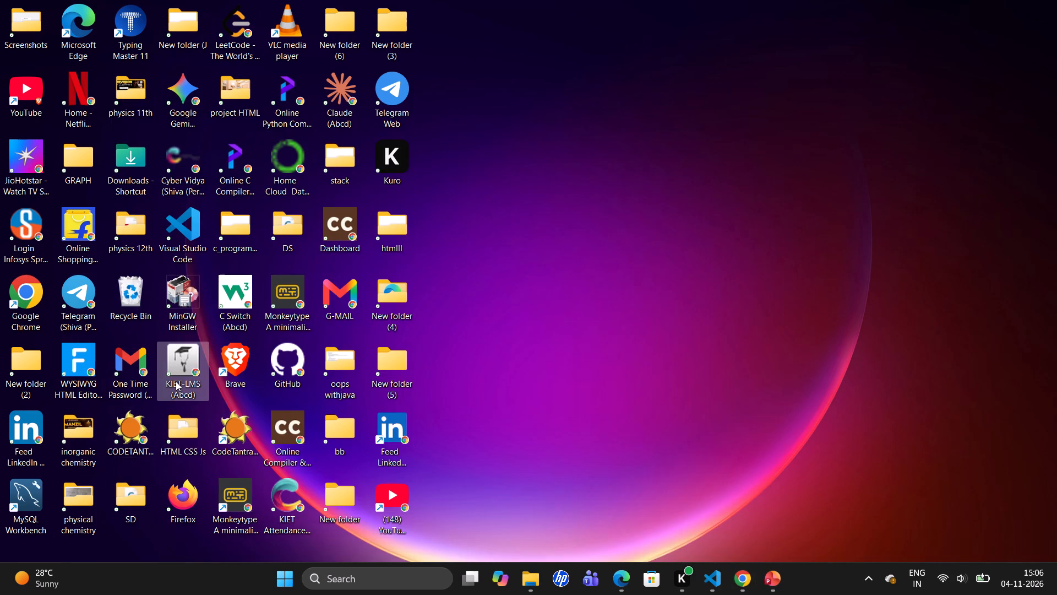
double_click(176, 381)
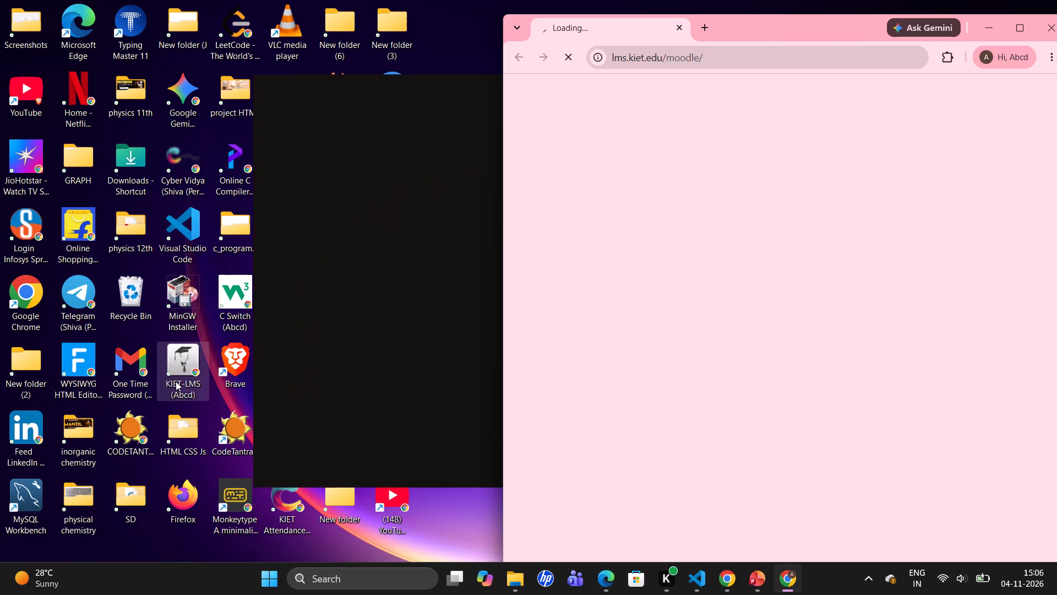
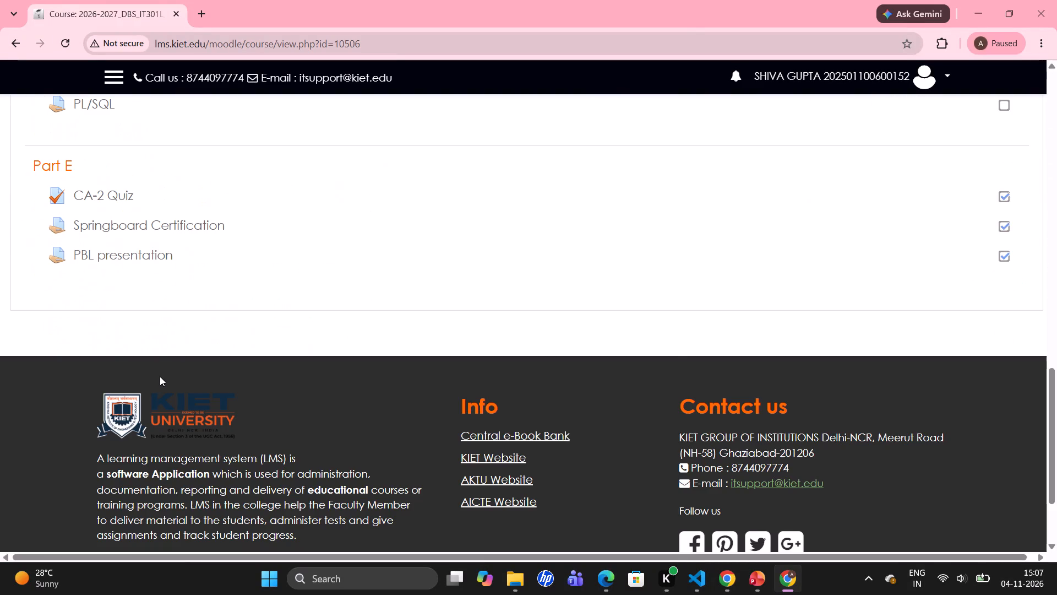
Open the PBL presentation assignment in Part E of the DBS course and review its submission status.
scroll(167, 103, up, 1)
scroll(167, 103, right, 4)
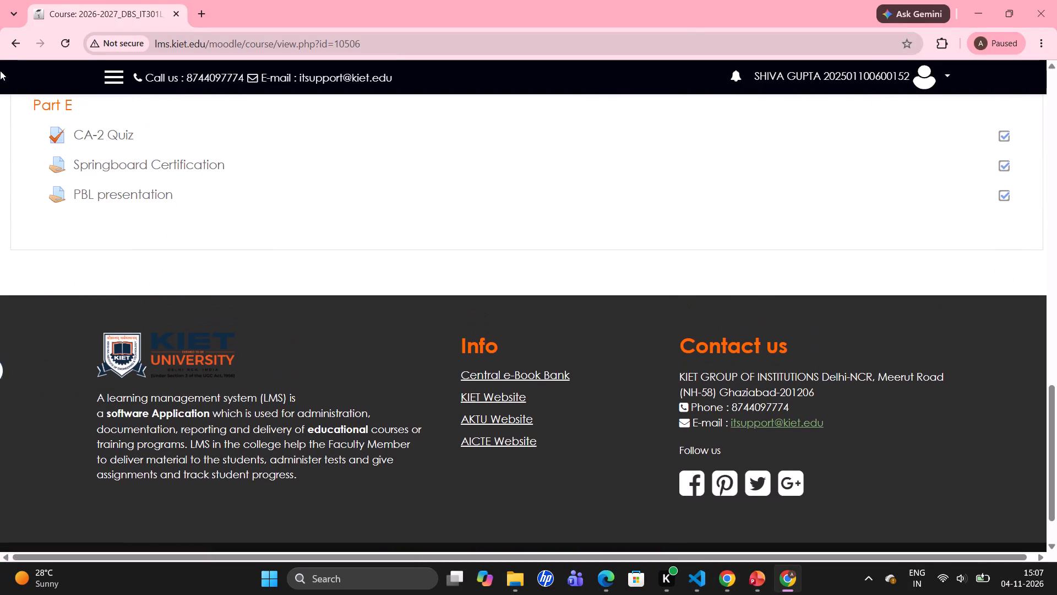
click(137, 198)
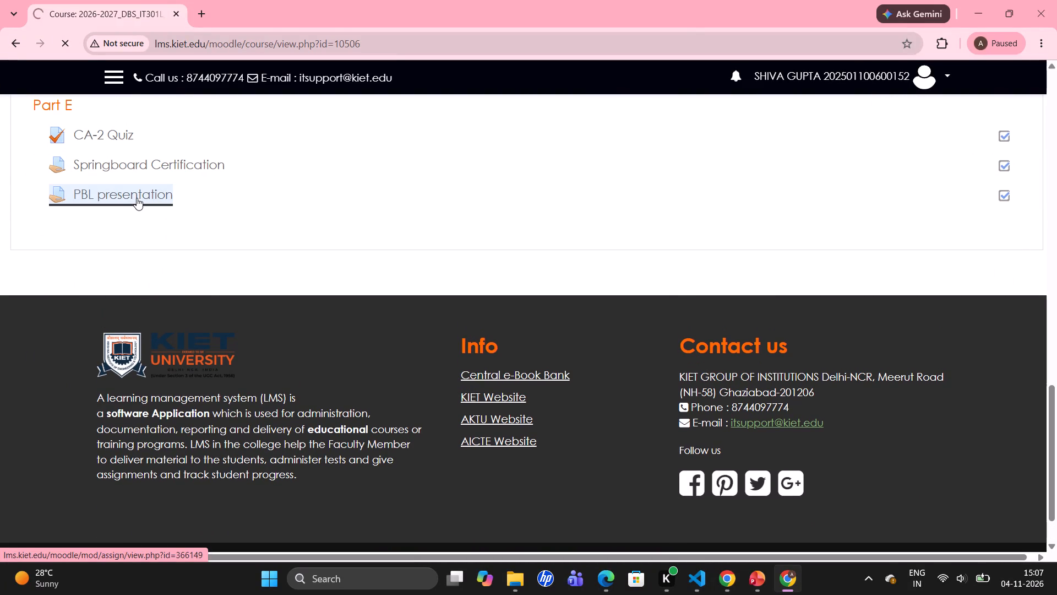
scroll(325, 344, down, 1)
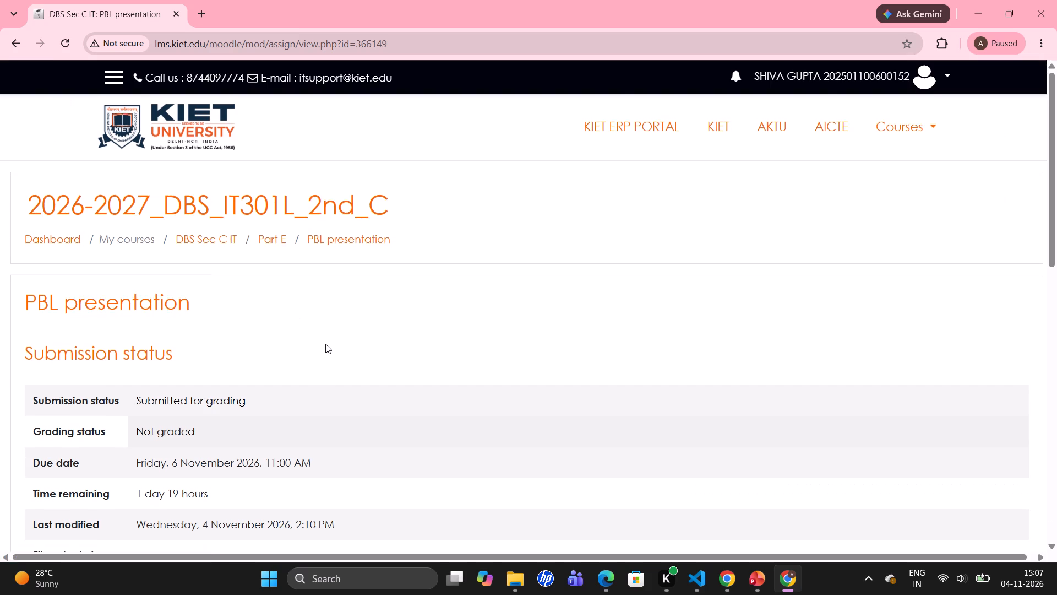
scroll(325, 344, down, 1)
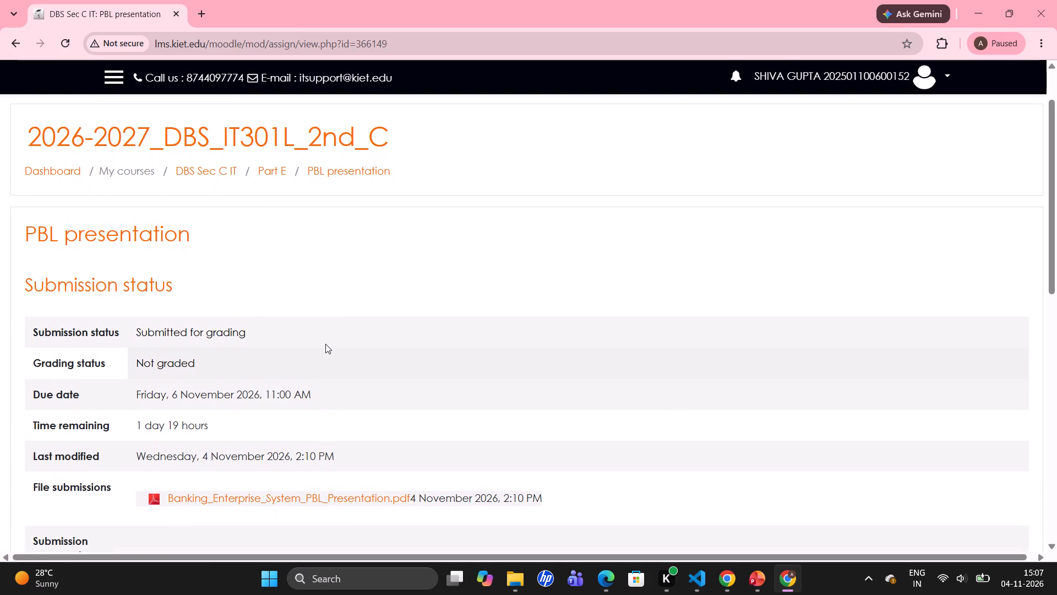
scroll(245, 466, down, 1)
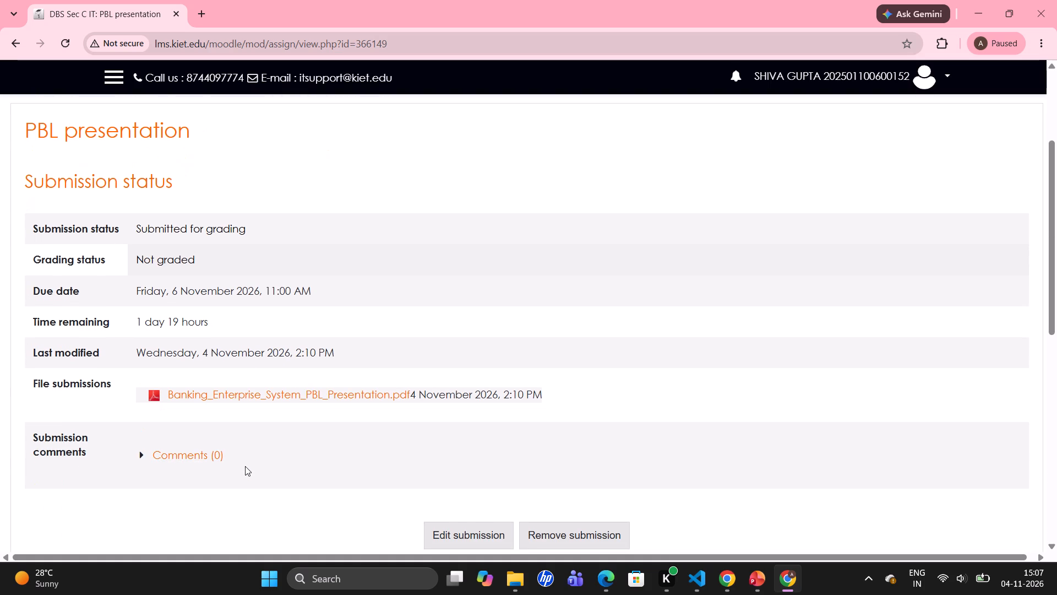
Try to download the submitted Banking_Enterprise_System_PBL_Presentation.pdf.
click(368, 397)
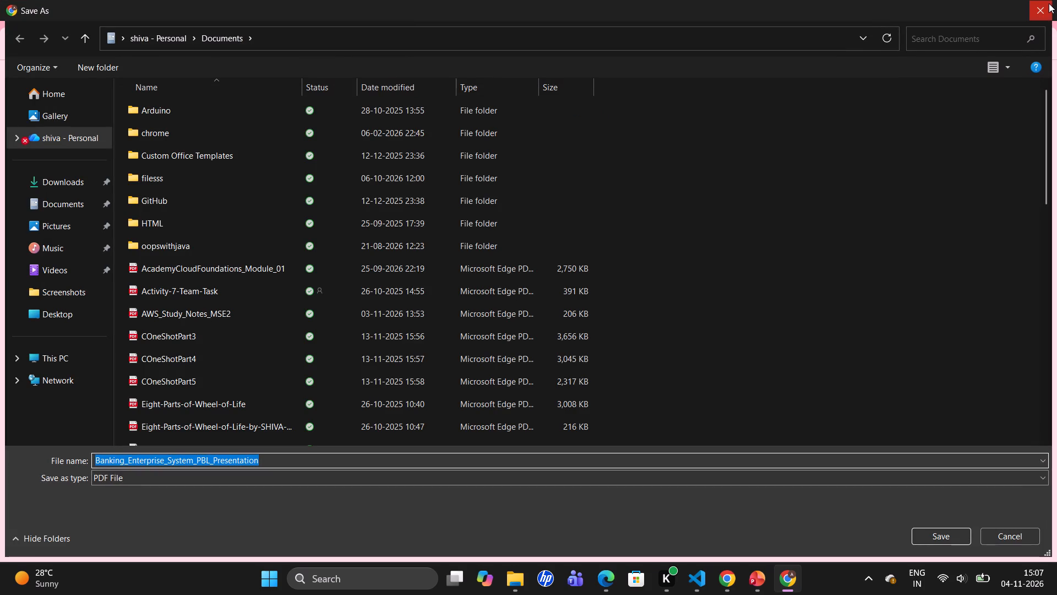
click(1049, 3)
Edit the PBL presentation submission and delete the existing Banking_Enterprise_System_PBL_Presentation.pdf from its files.
scroll(647, 261, down, 1)
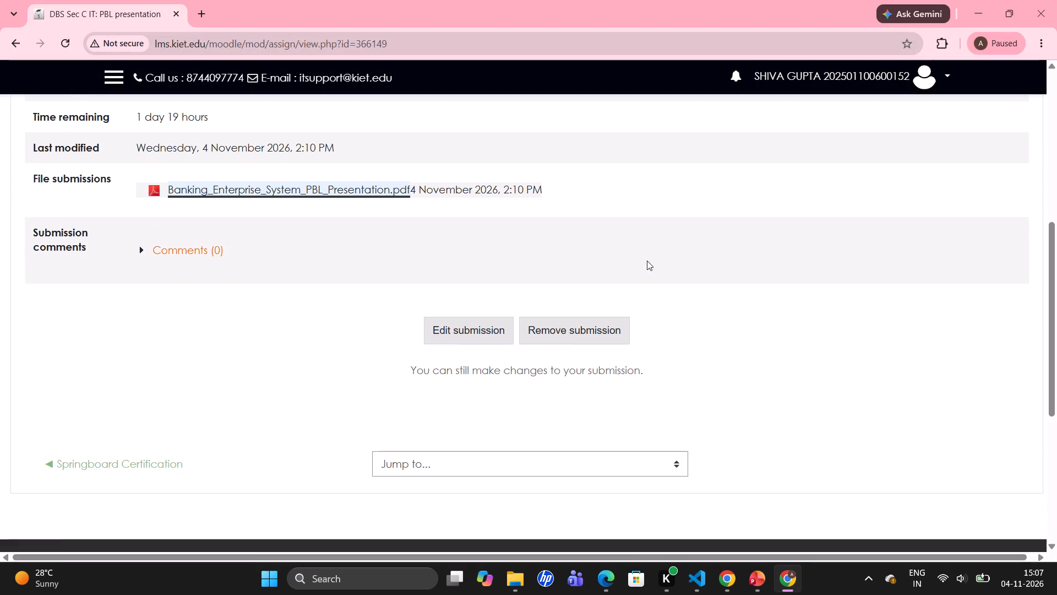
scroll(647, 261, down, 1)
click(482, 333)
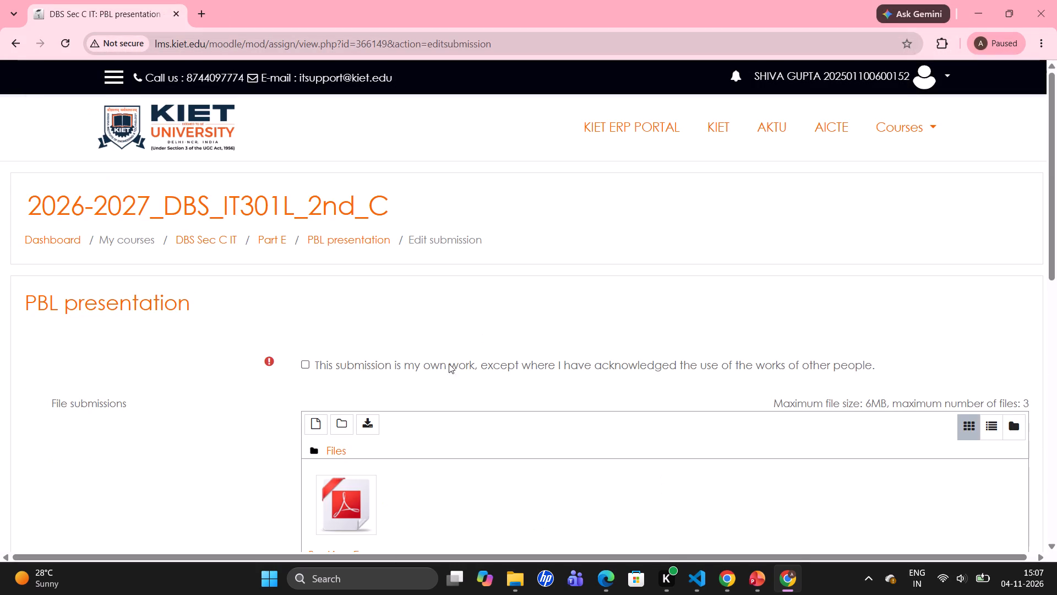
scroll(434, 389, down, 2)
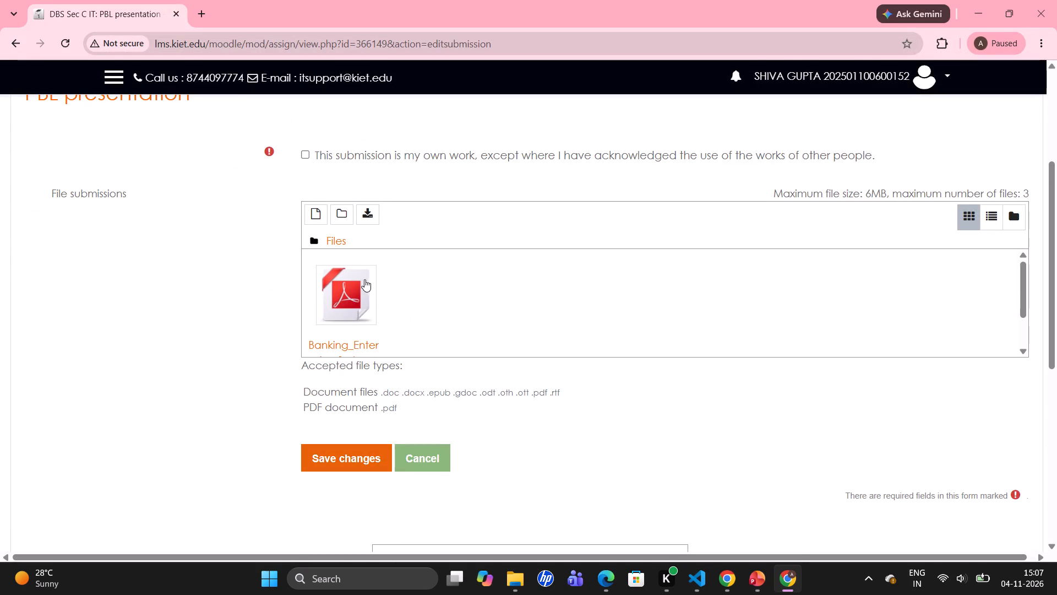
click(330, 447)
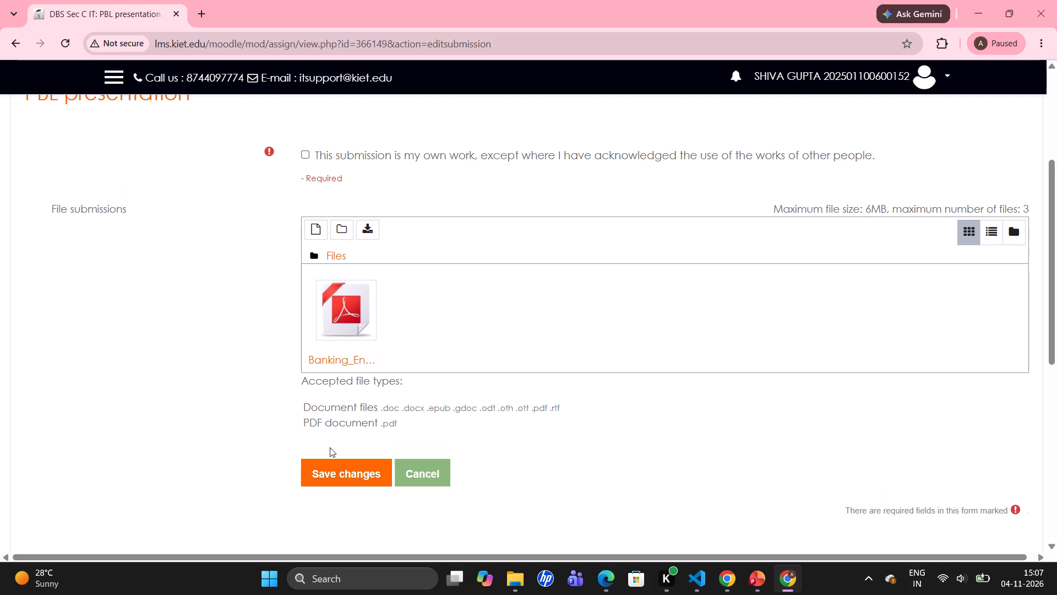
click(361, 317)
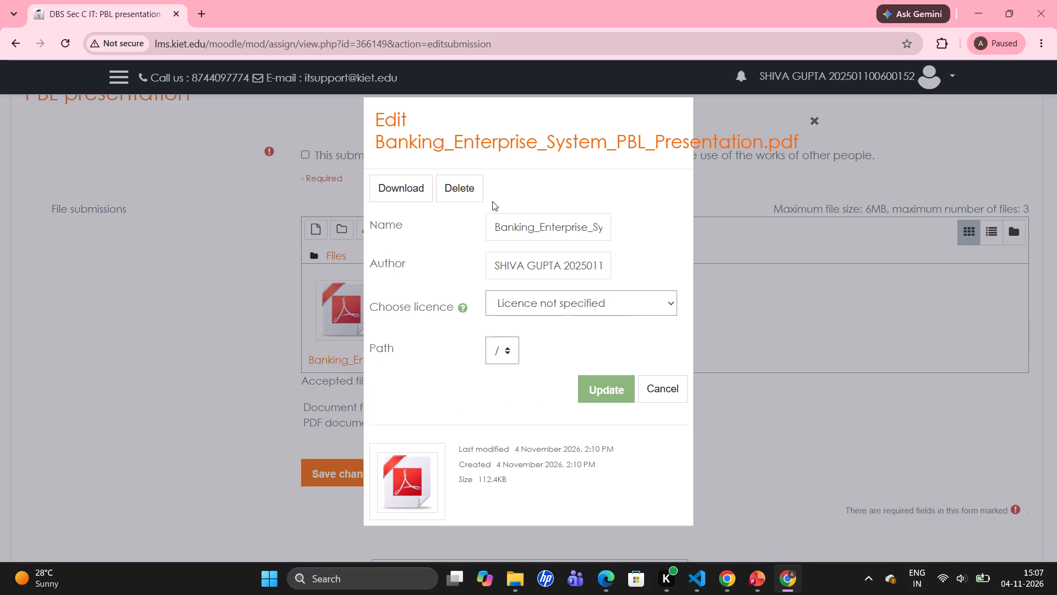
click(467, 189)
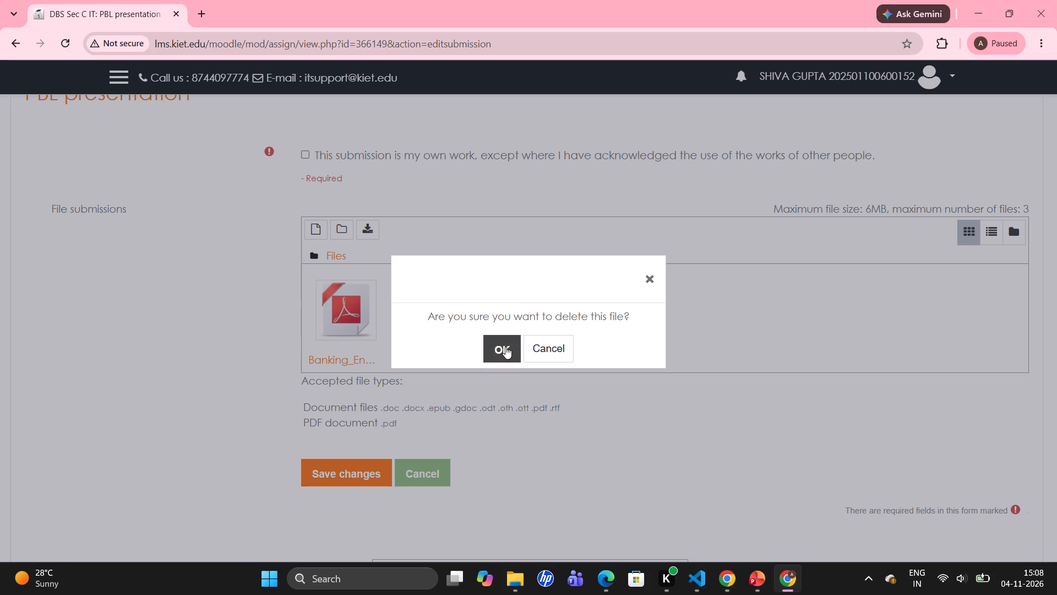
click(505, 347)
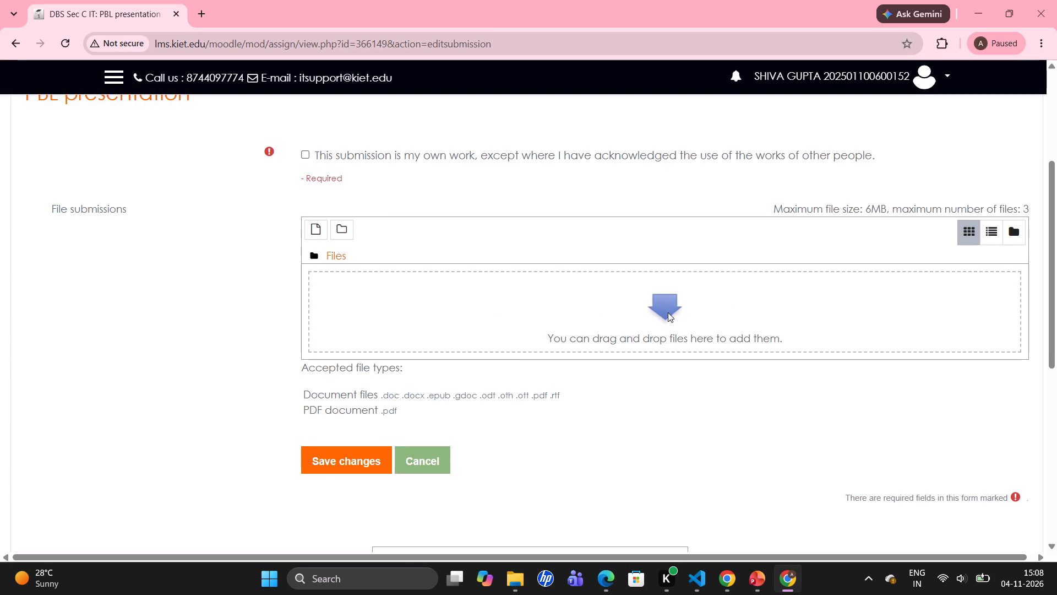
Upload Banking_Enterprise_System_PBL_Presentation_Updated_ERD (1).pdf from the Downloads folder to the submission files.
click(668, 312)
click(333, 240)
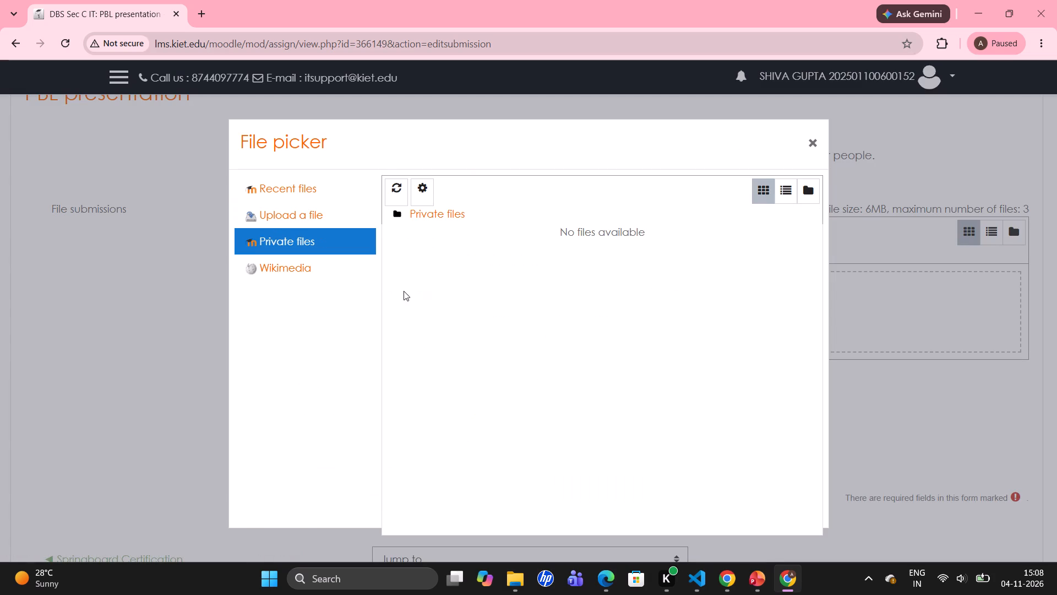
click(301, 216)
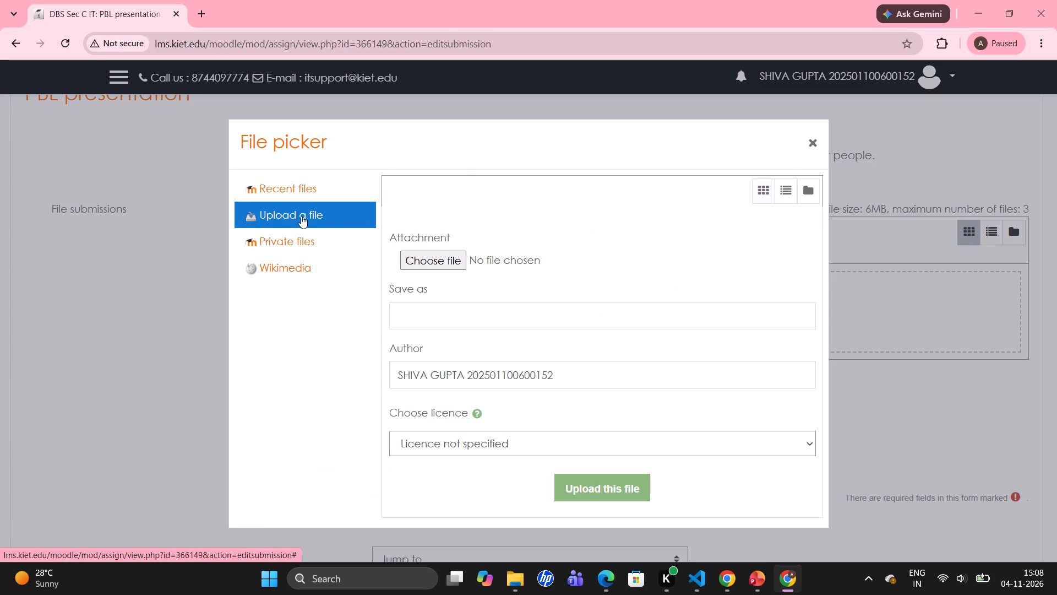
click(417, 257)
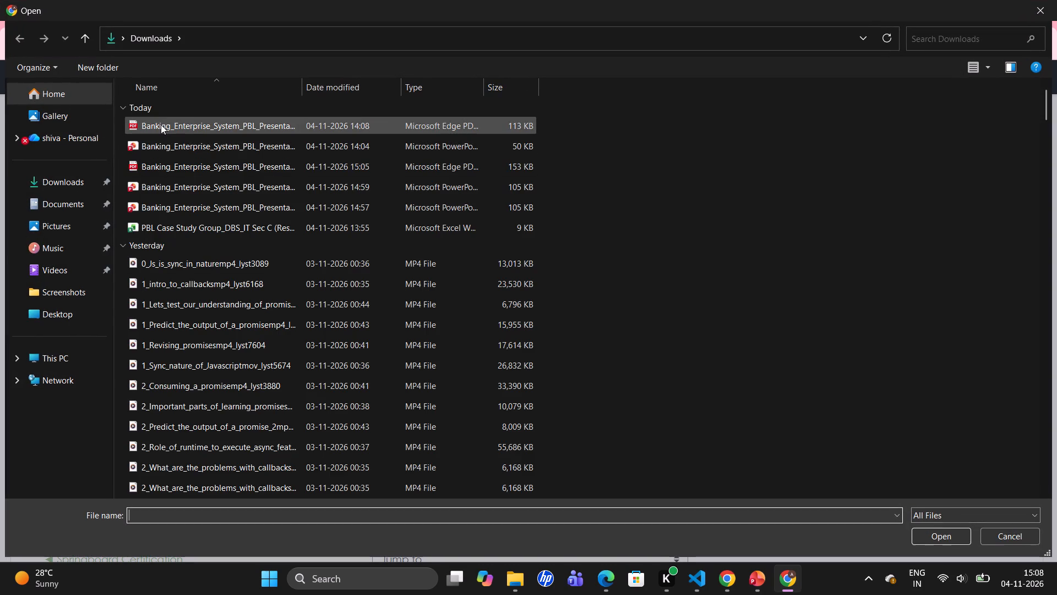
click(161, 125)
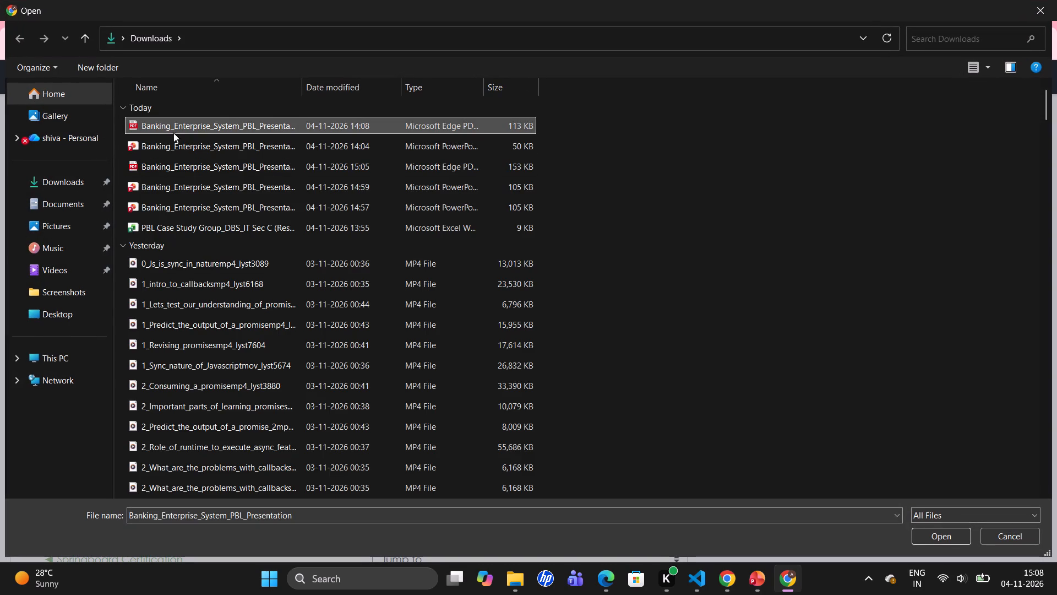
click(291, 166)
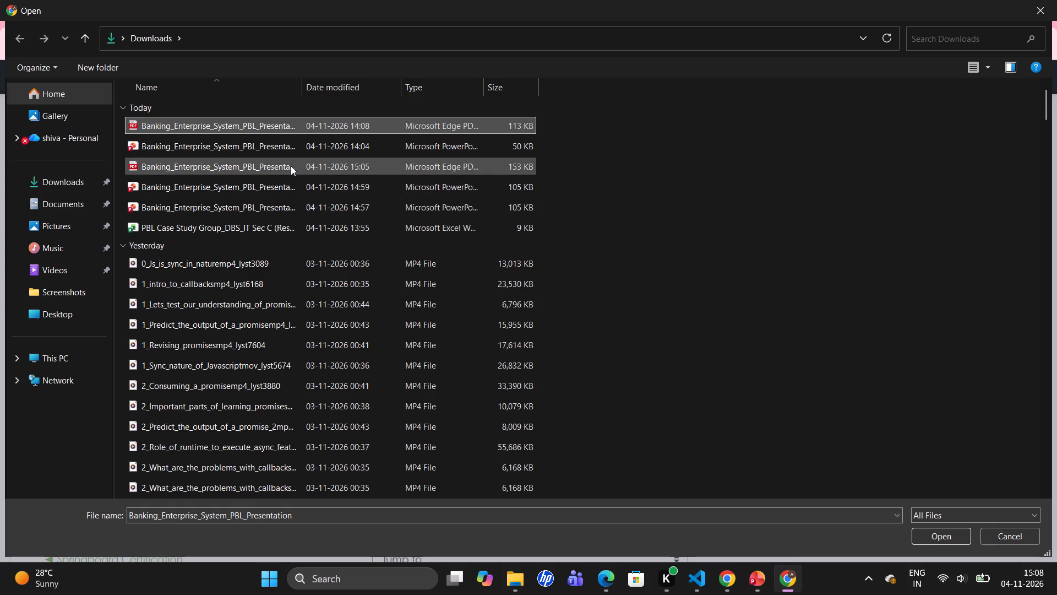
click(956, 535)
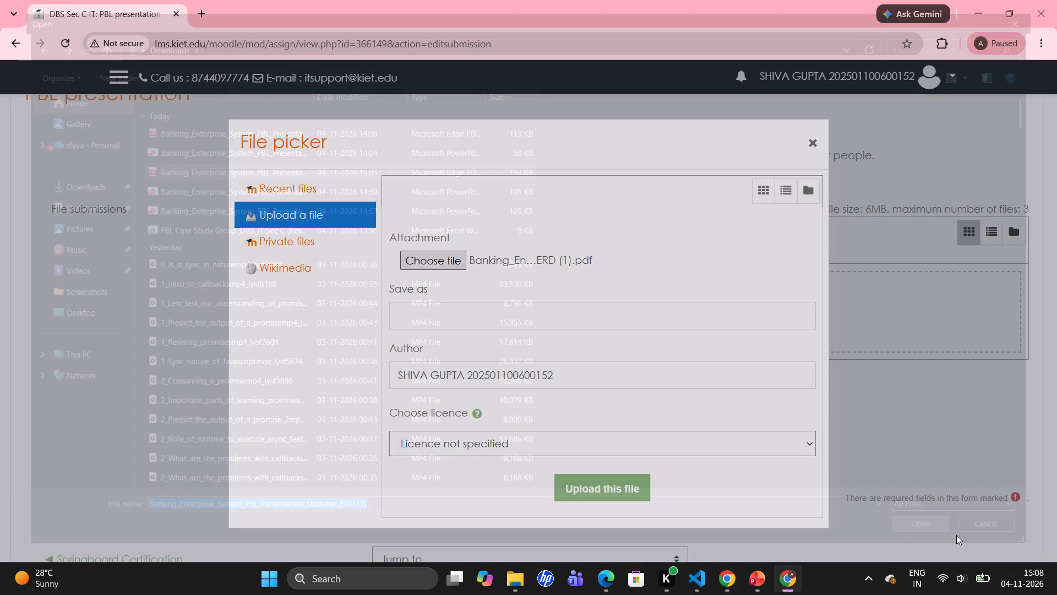
click(606, 489)
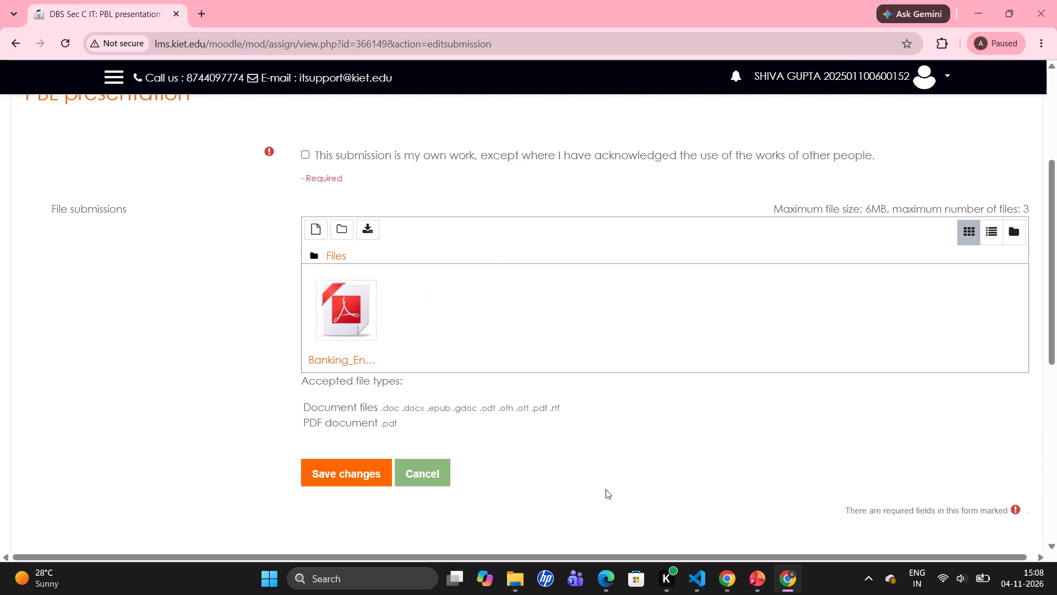
Accept the own-work declaration, save the submission changes and check the resulting submission page.
click(309, 158)
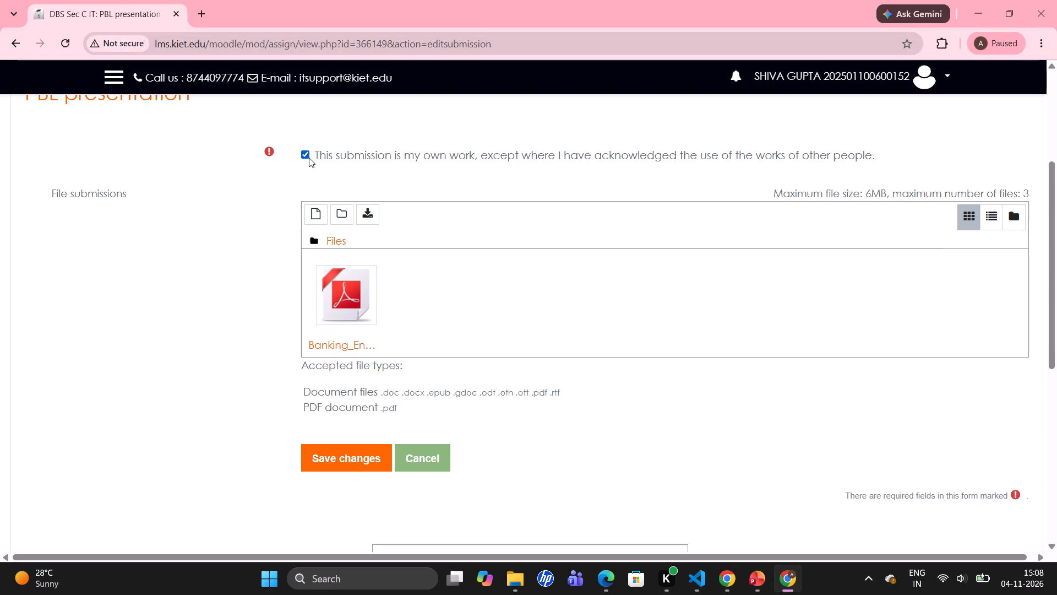
click(339, 467)
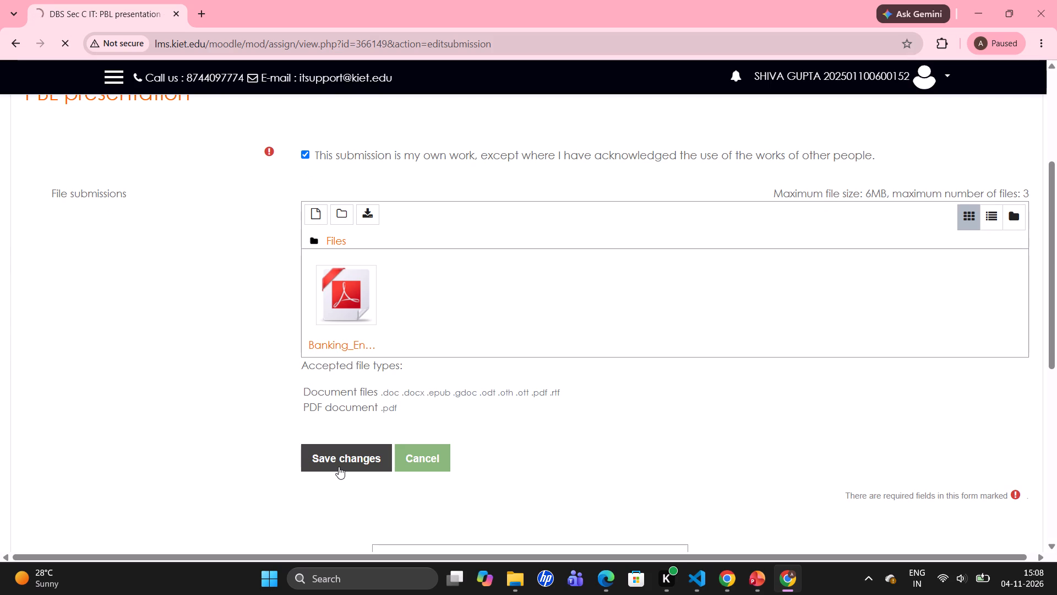
scroll(280, 466, down, 4)
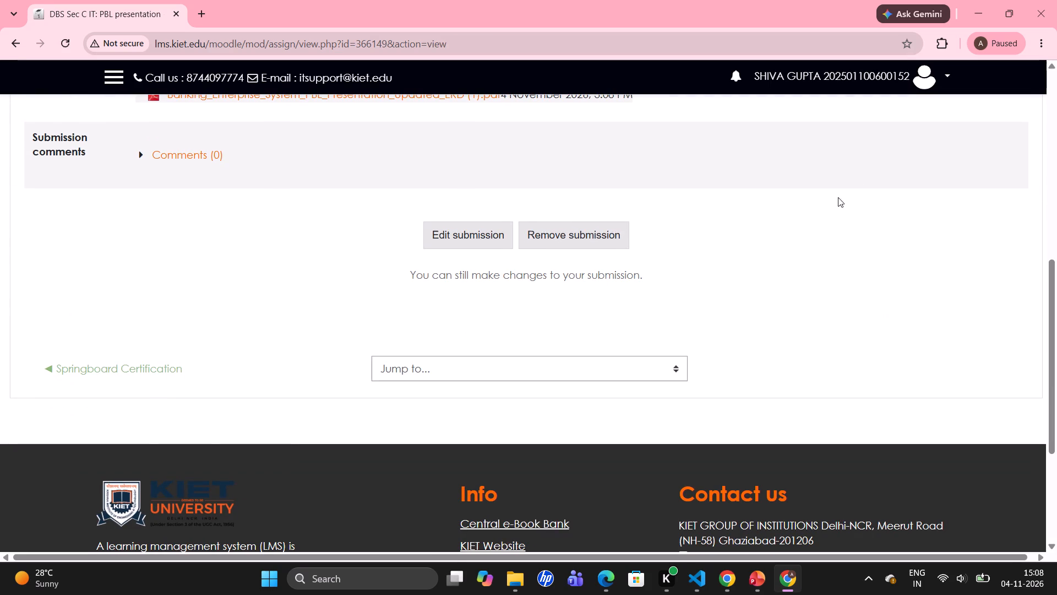
View the Moodle account's profile page and visit the KIET website from its header link.
click(918, 82)
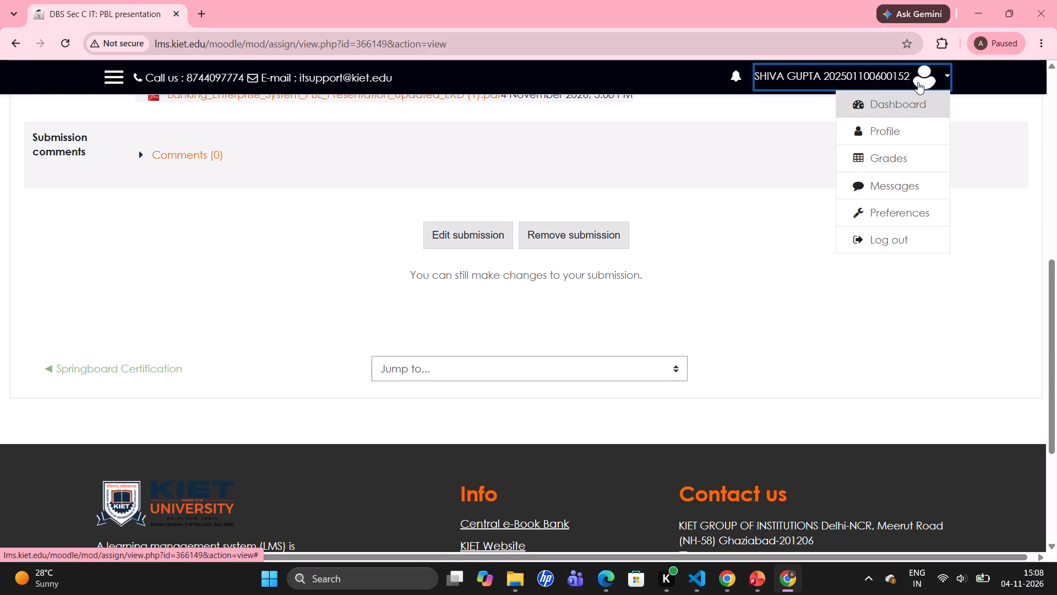
click(858, 126)
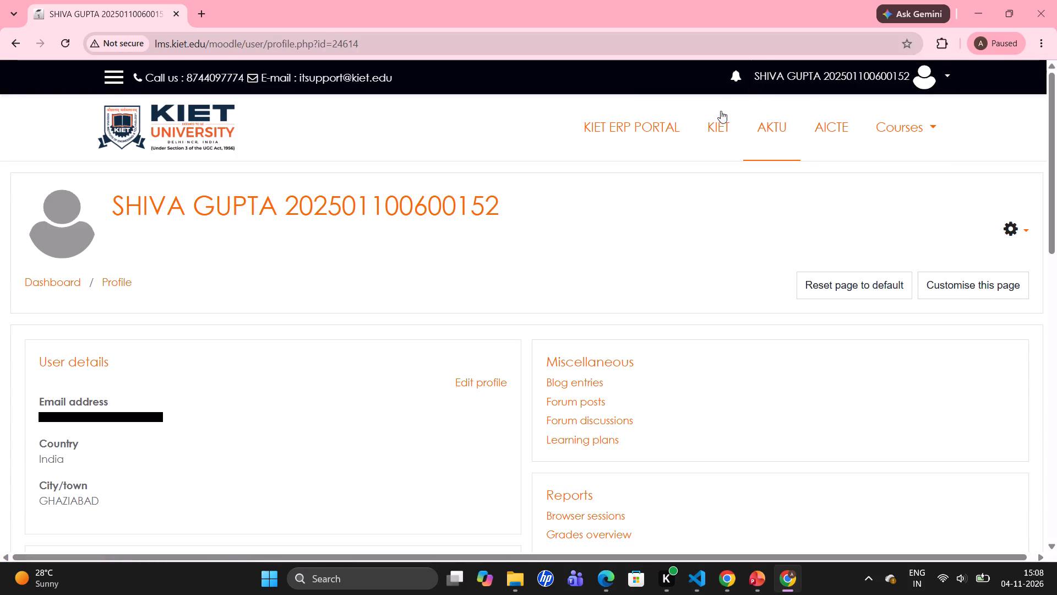
click(729, 125)
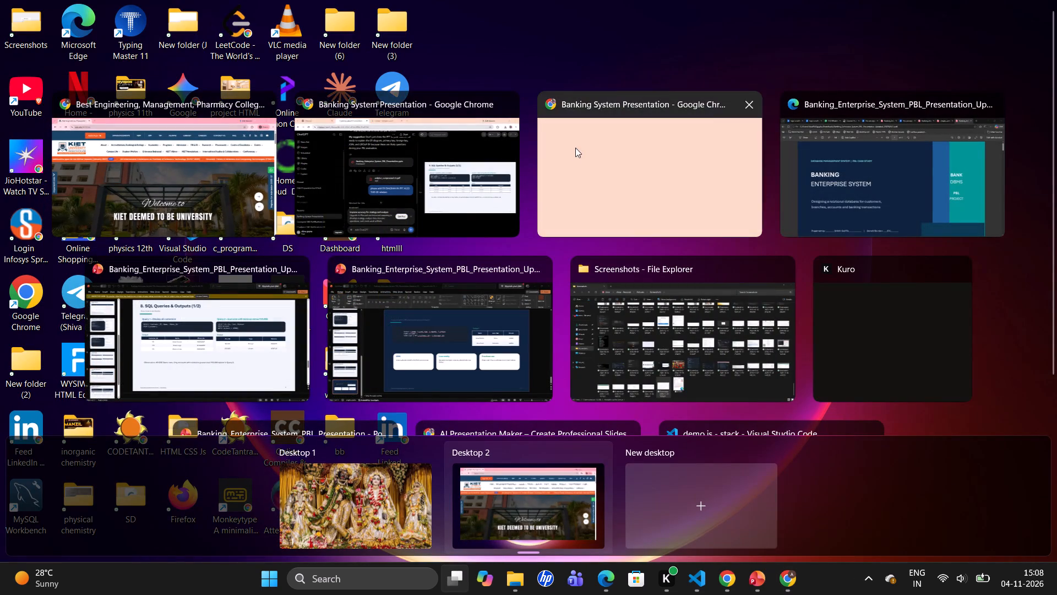
In the PowerPoint deck, replace the presenter's name on the title slide's "Presented by" line with the other student's full name.
click(433, 311)
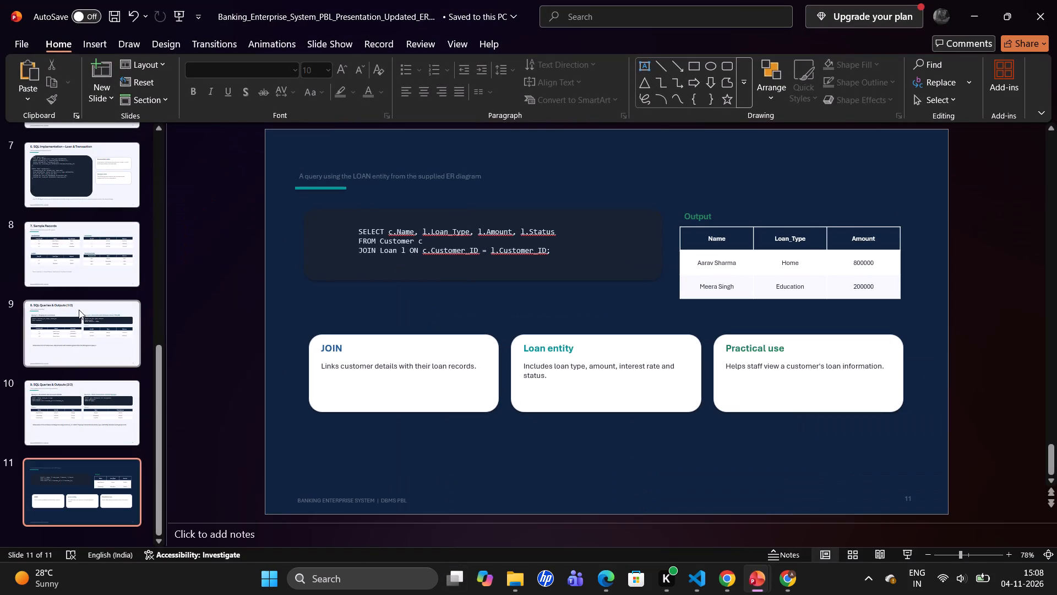
scroll(45, 272, up, 15)
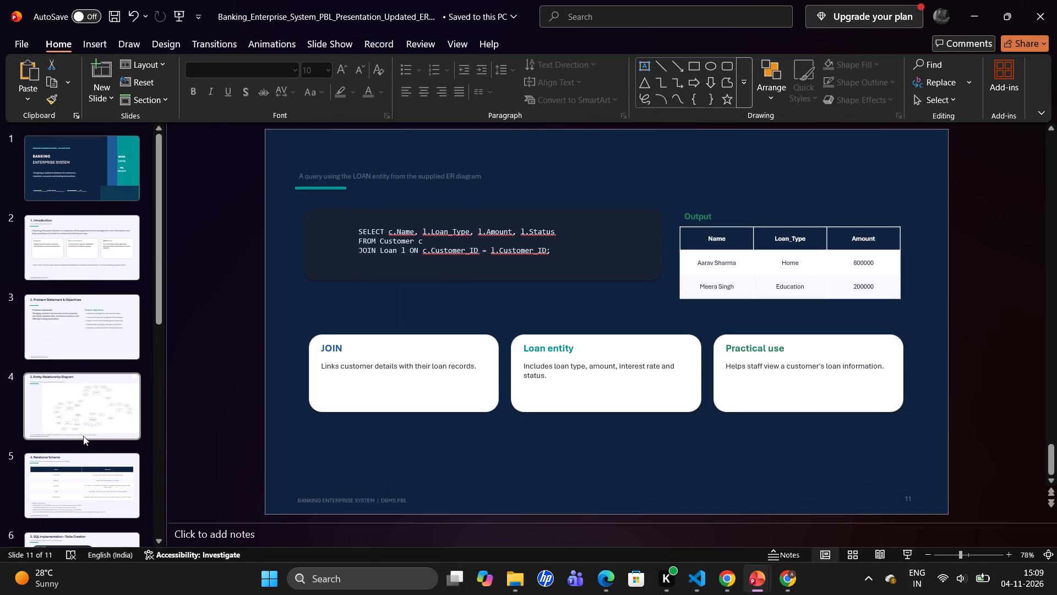
click(83, 436)
click(88, 182)
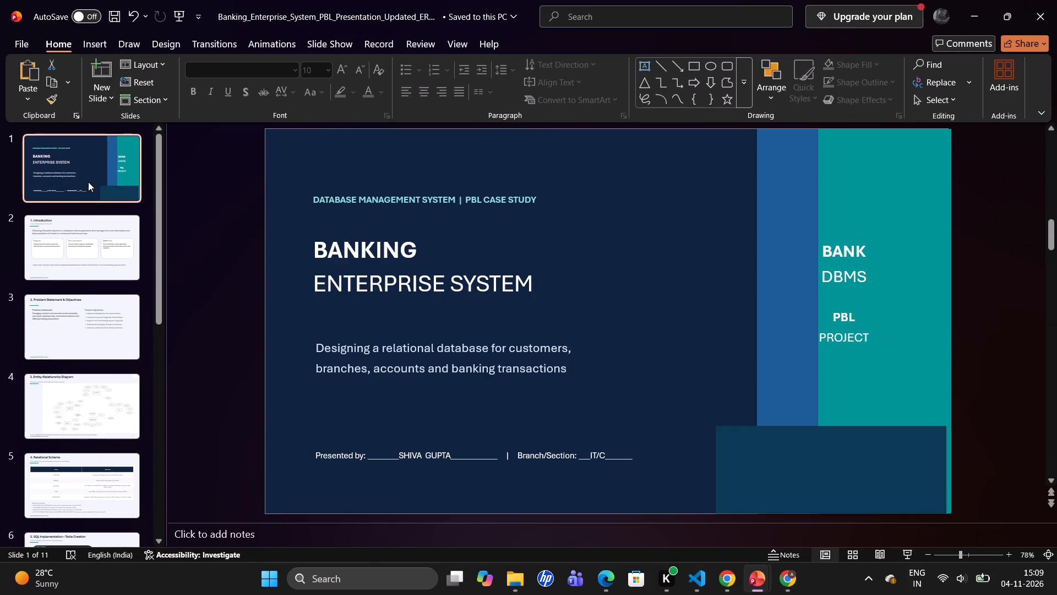
click(452, 453)
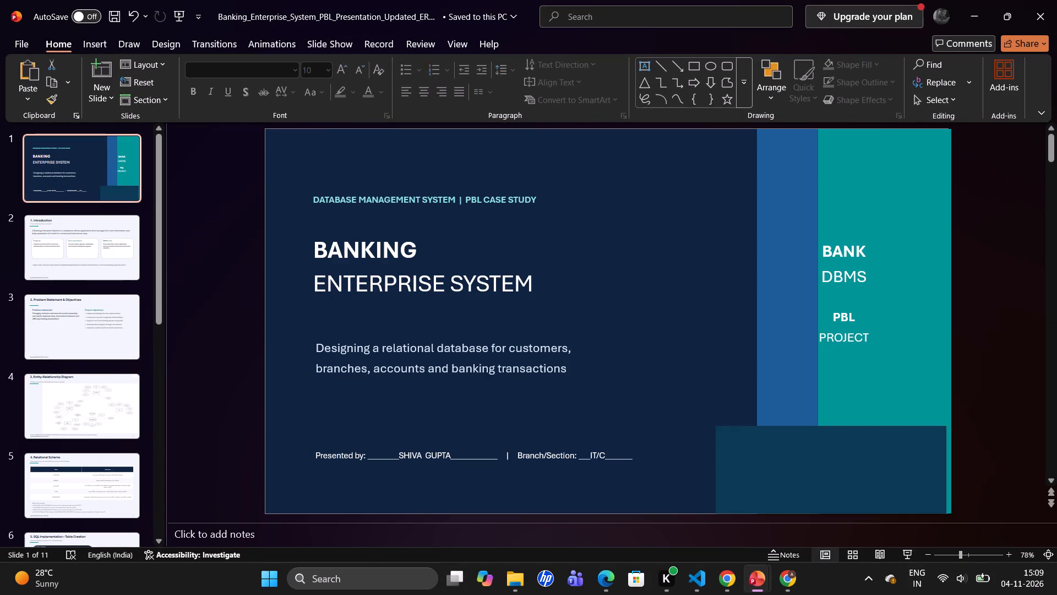
key(BackSpace)
key(BackSpace)
key(BackSpace)
key(BackSpace)
key(BackSpace)
key(BackSpace)
key(BackSpace)
key(BackSpace)
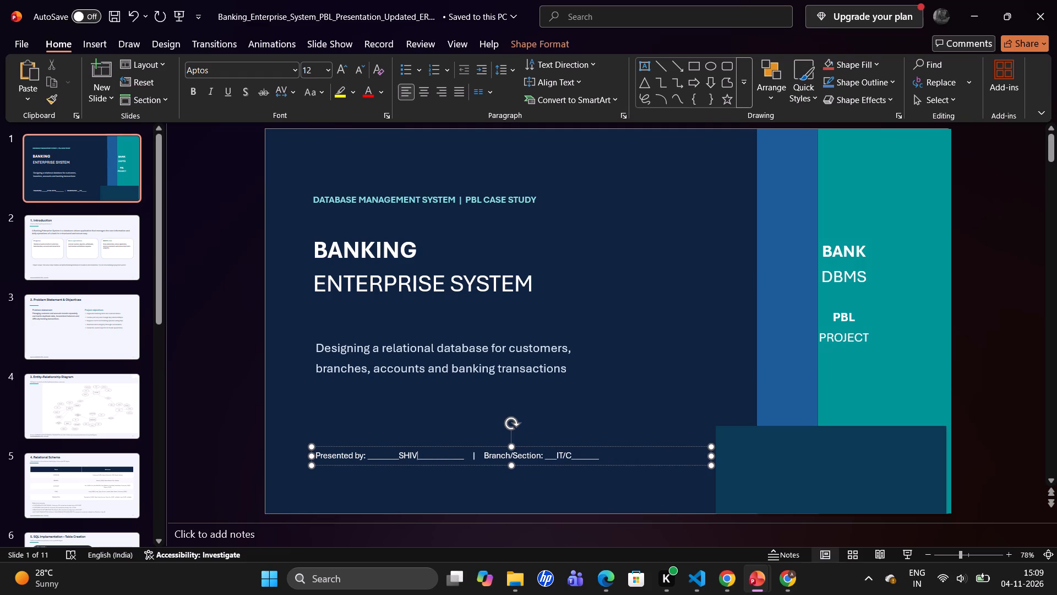
key(BackSpace)
key(BackSpace)
key(BackSpace)
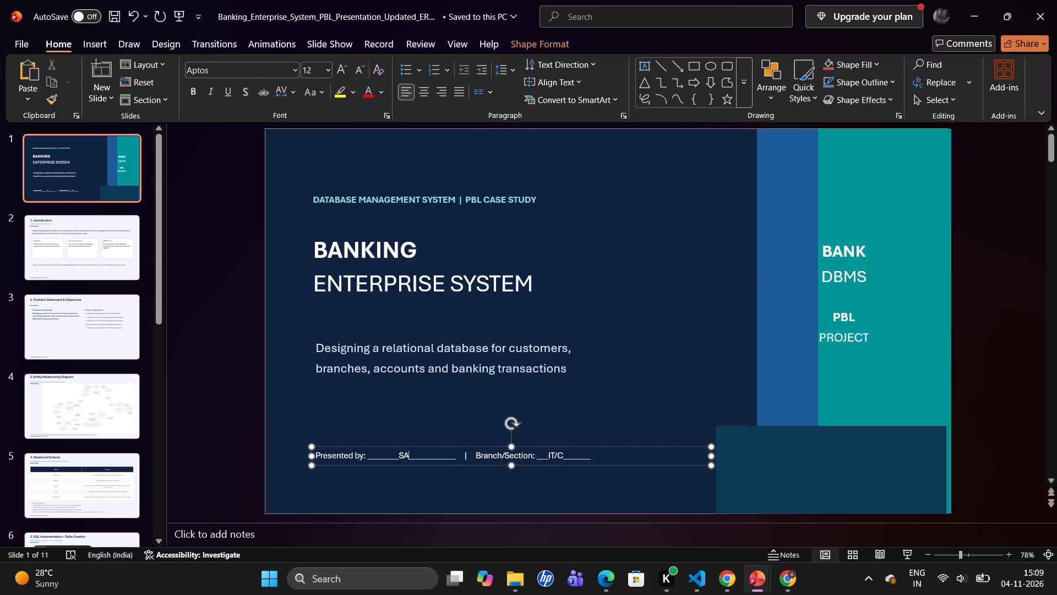
key(BackSpace)
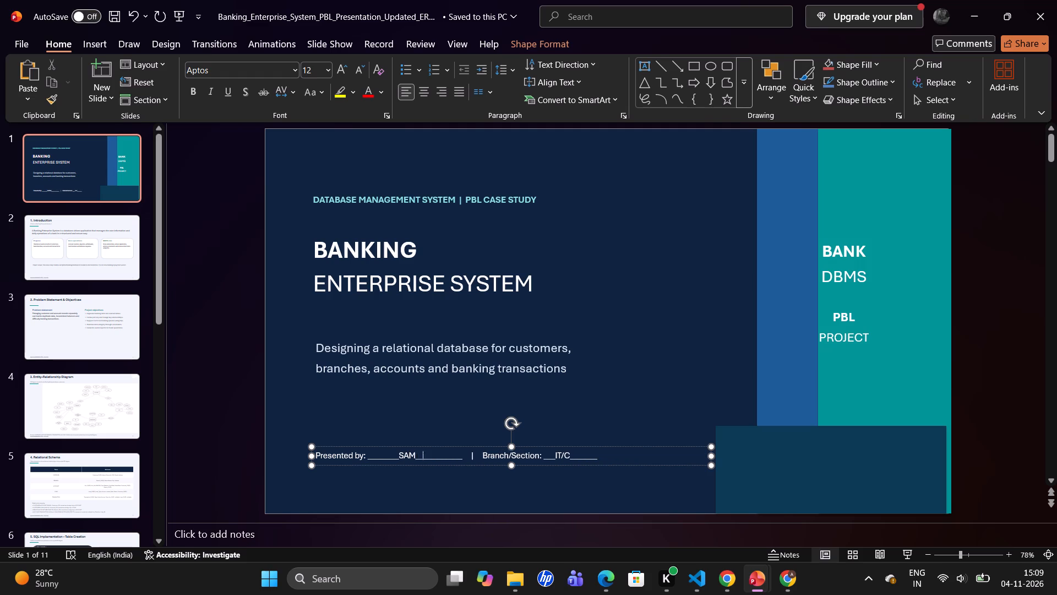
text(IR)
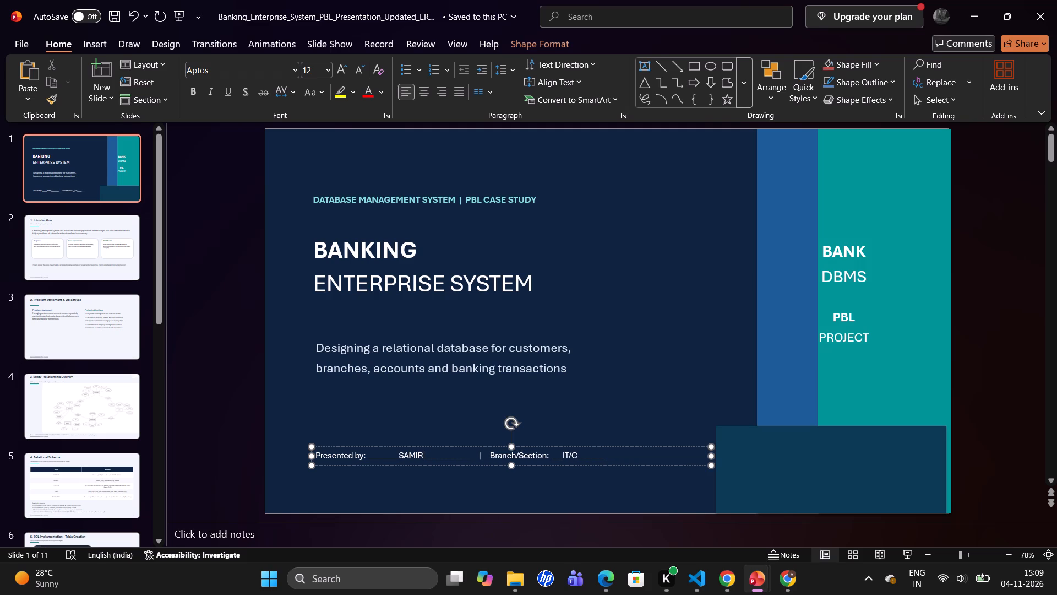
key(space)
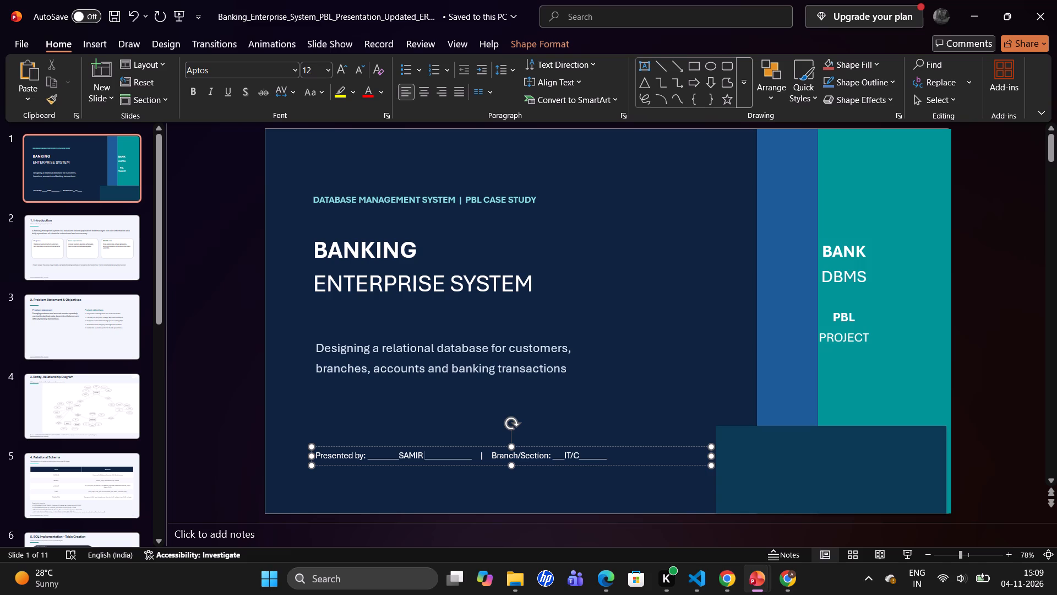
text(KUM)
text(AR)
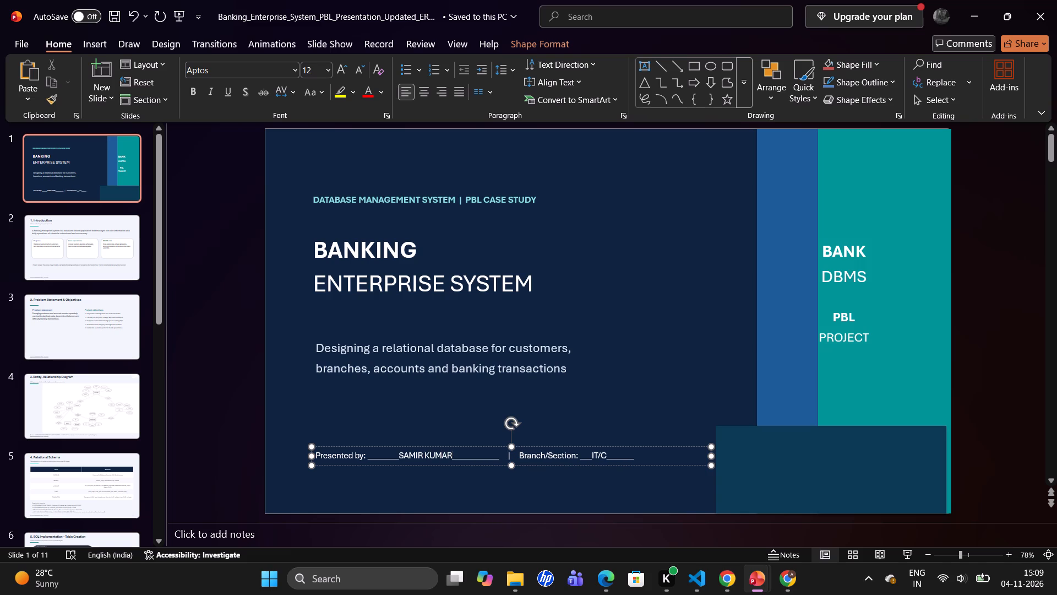
Save the deck as a minimum-size PDF in Downloads, replacing the existing Banking_Enterprise_System_PBL_Presentation_Updated_ERD (1).pdf.
click(17, 36)
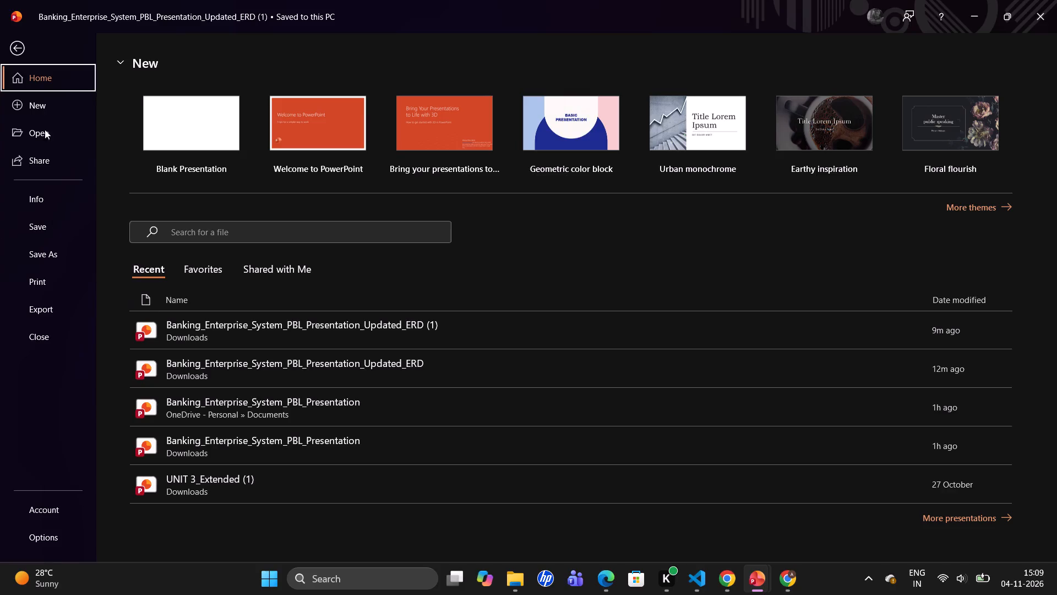
click(54, 252)
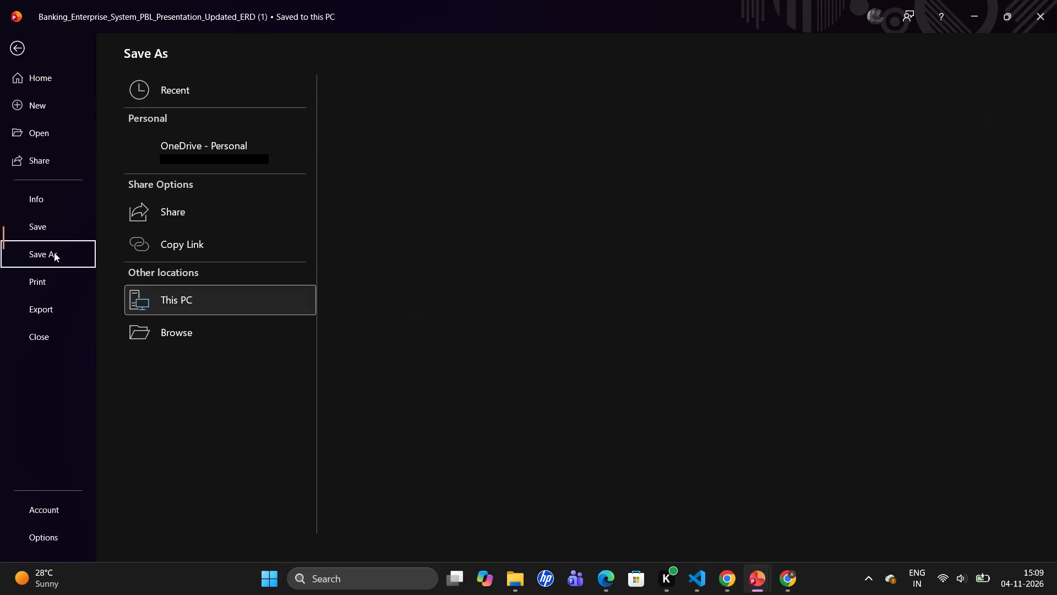
click(478, 164)
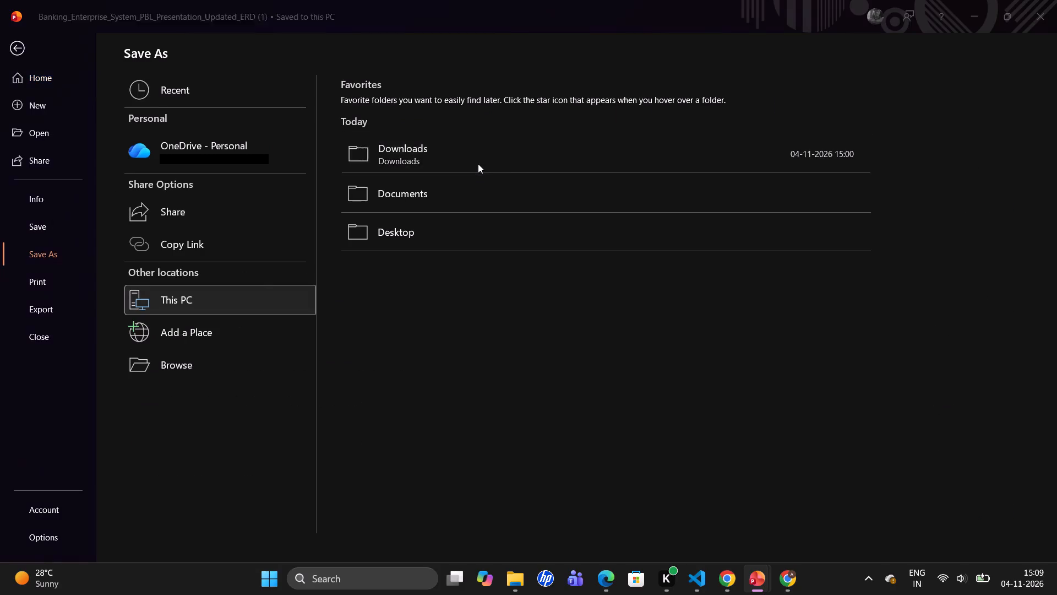
scroll(29, 180, down, 1)
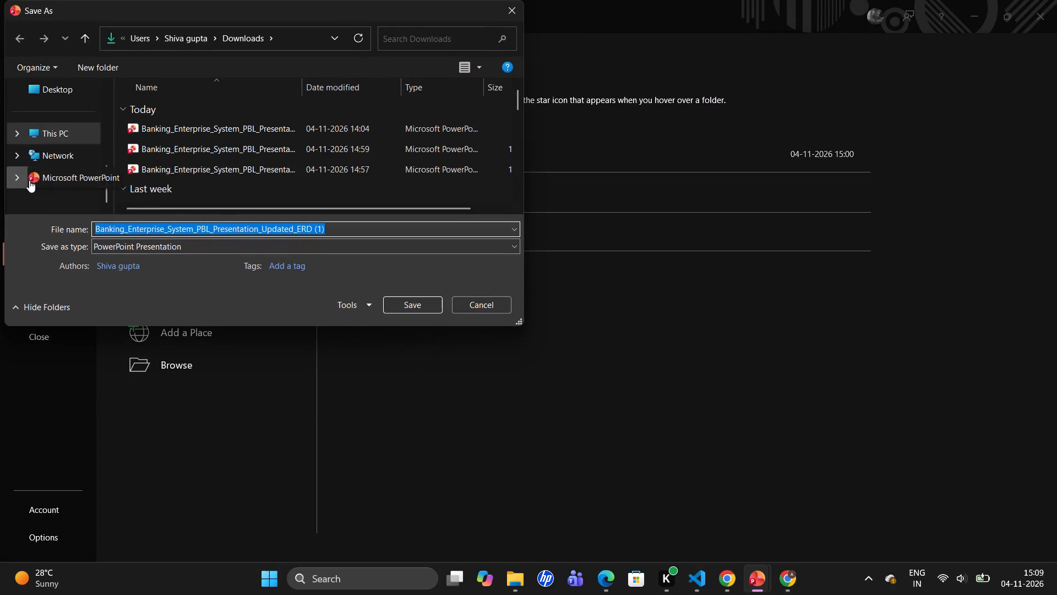
scroll(33, 133, up, 2)
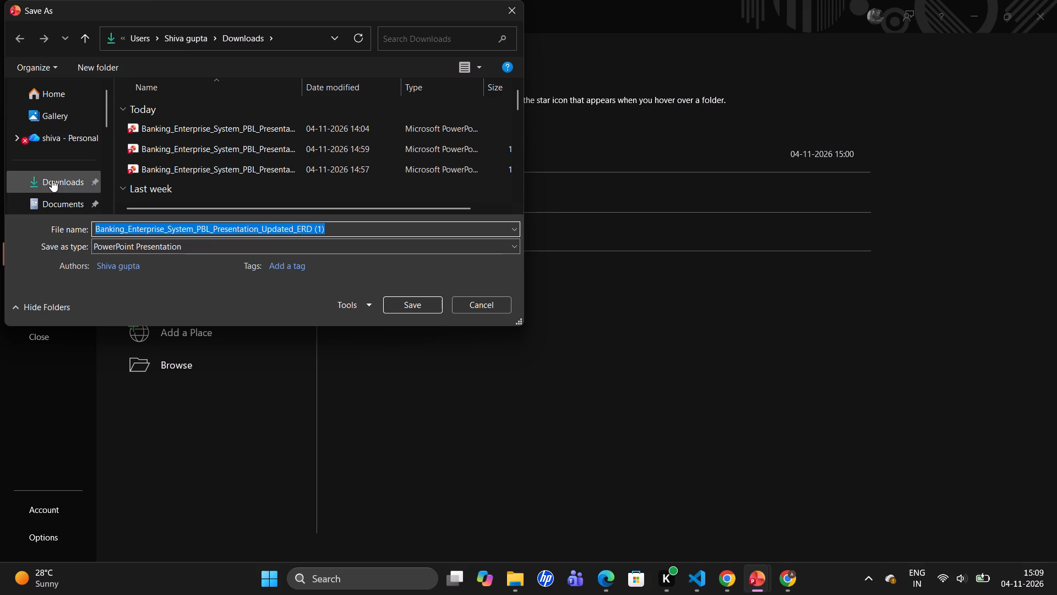
click(52, 180)
click(518, 251)
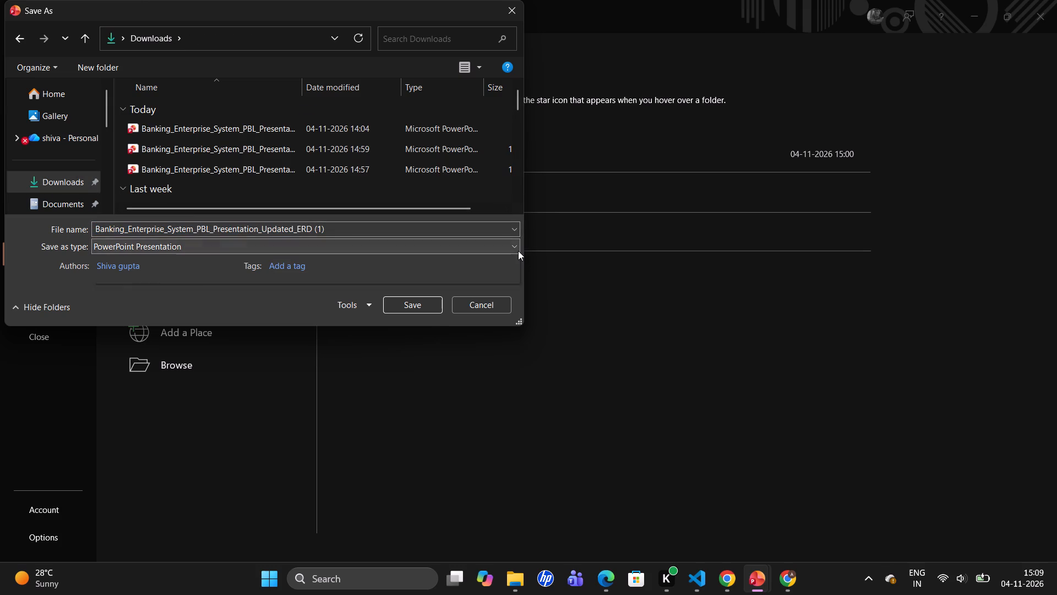
click(231, 291)
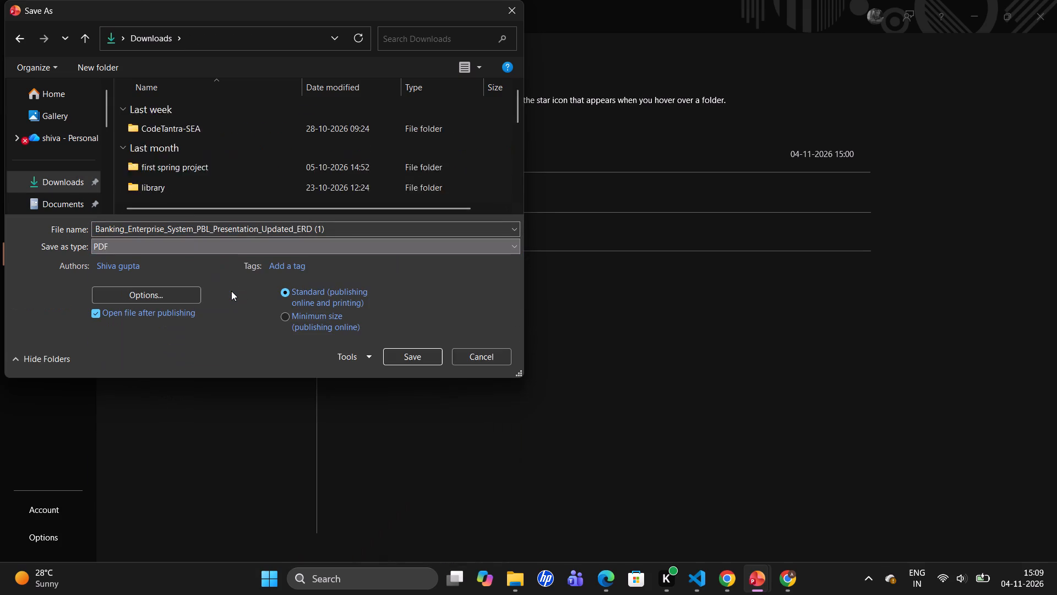
click(282, 317)
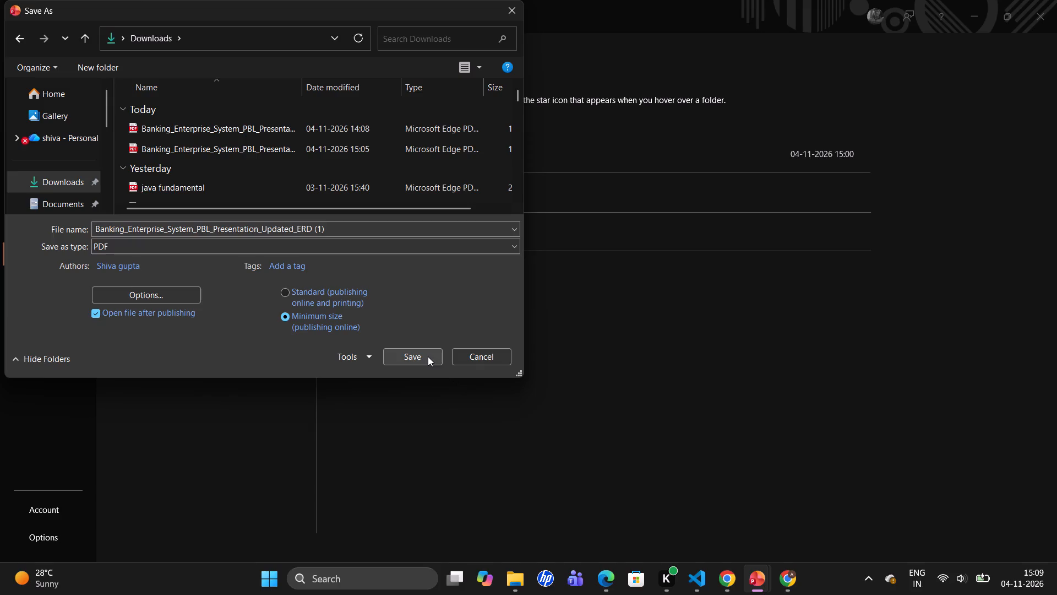
click(428, 356)
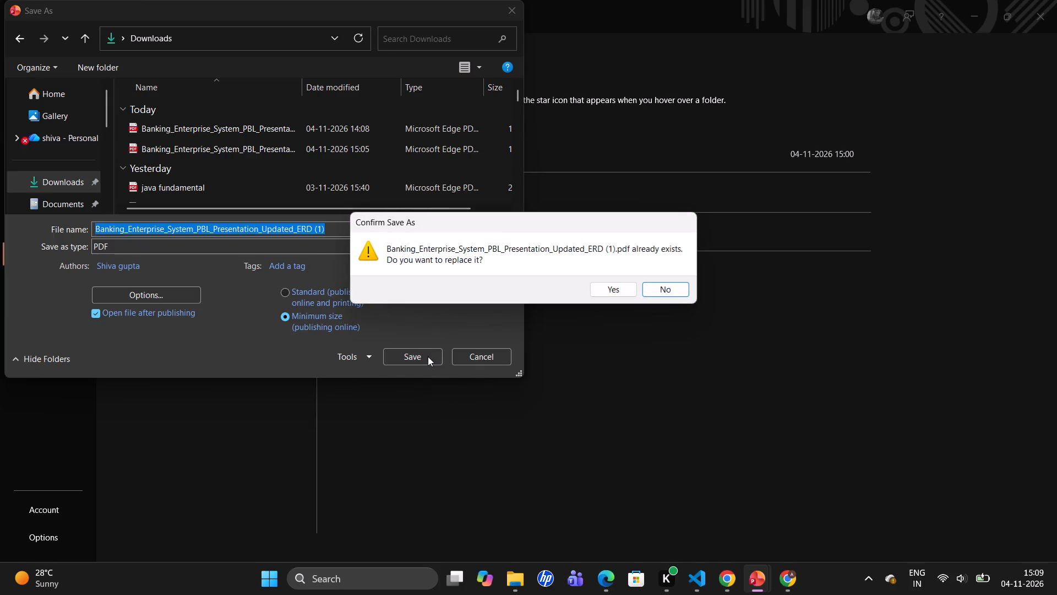
click(628, 293)
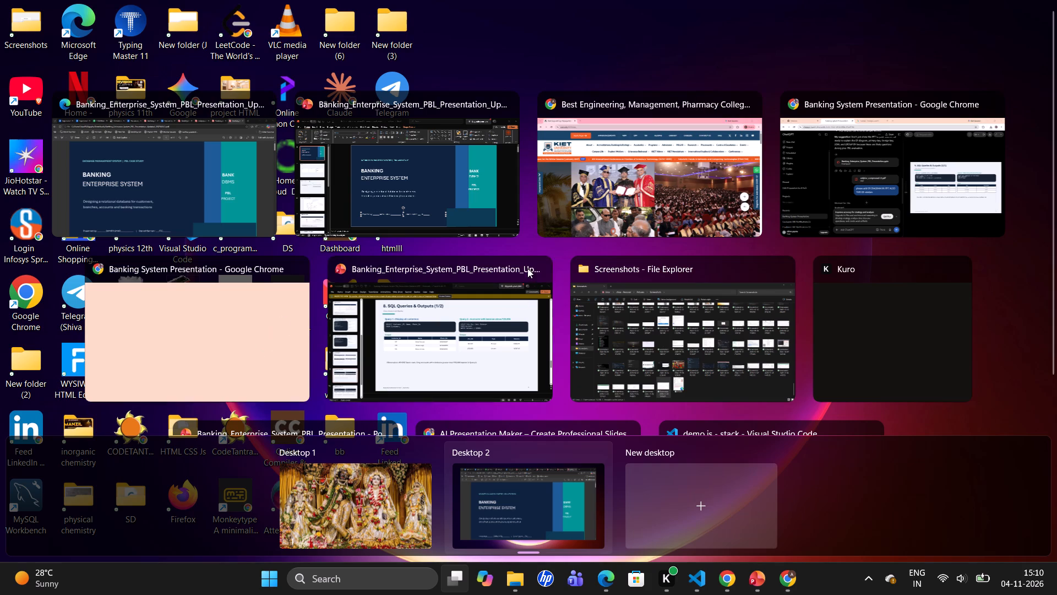
Switch to Chrome, return from the KIET website to the Moodle profile page and begin logging out of the account.
click(551, 203)
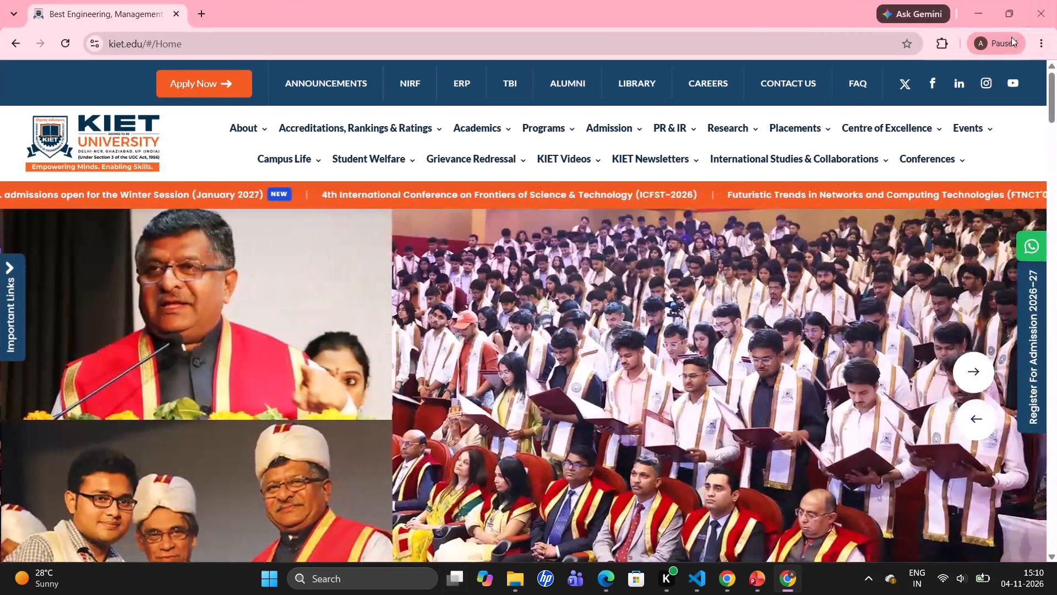
click(5, 46)
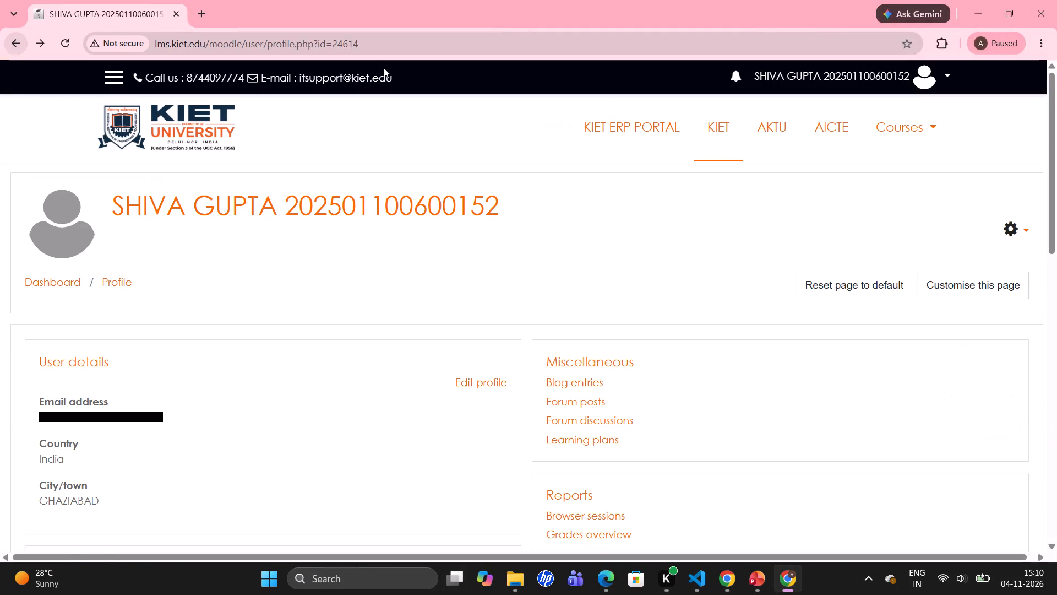
click(935, 72)
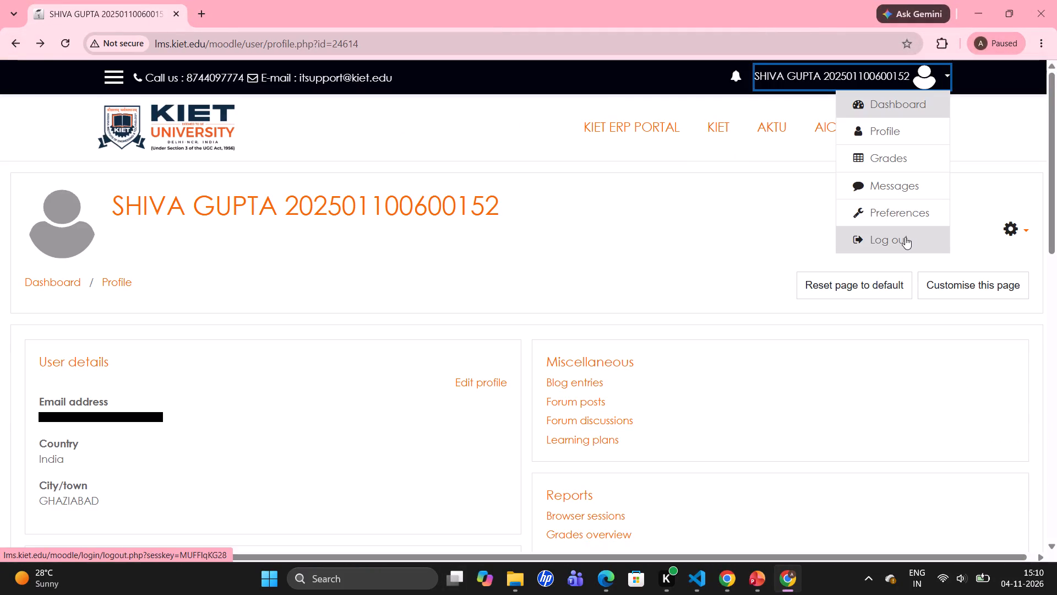
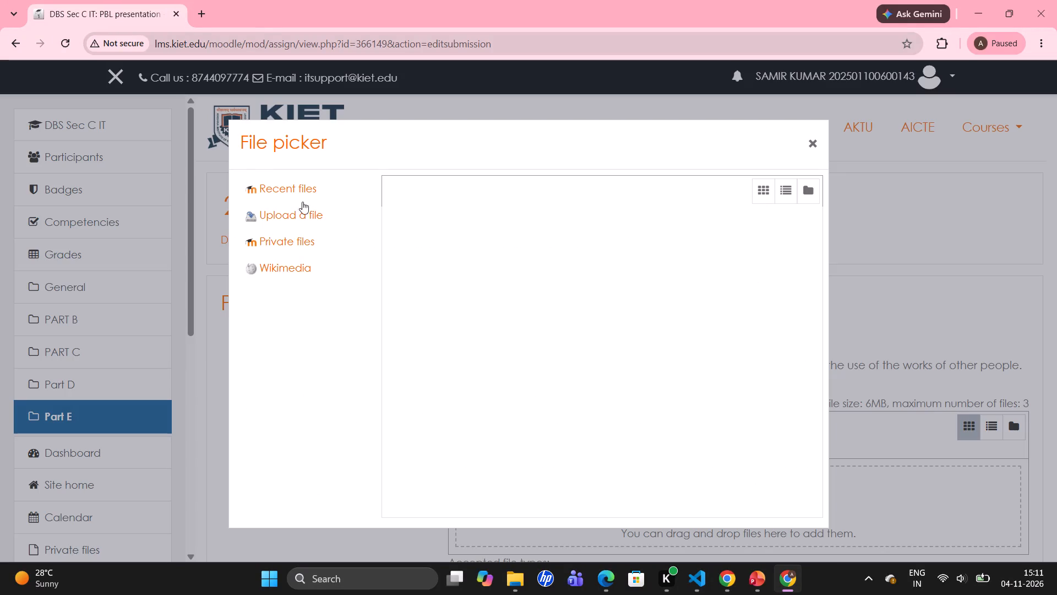
Upload Banking_Enterprise_System_PBL_Presentation_Updated_ERD (1).pdf from Downloads to the PBL presentation file submission.
click(419, 263)
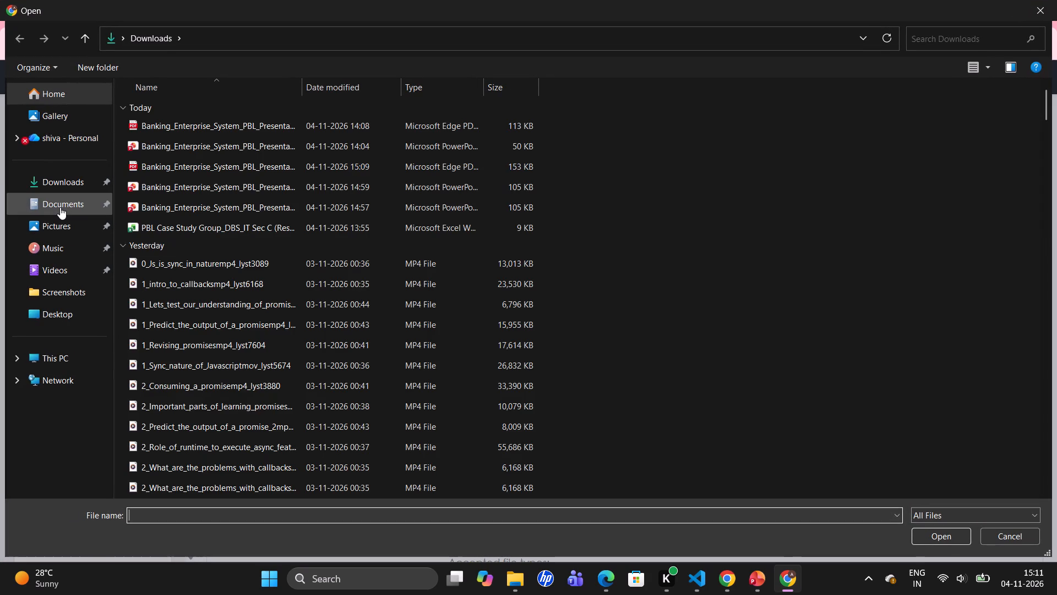
click(60, 190)
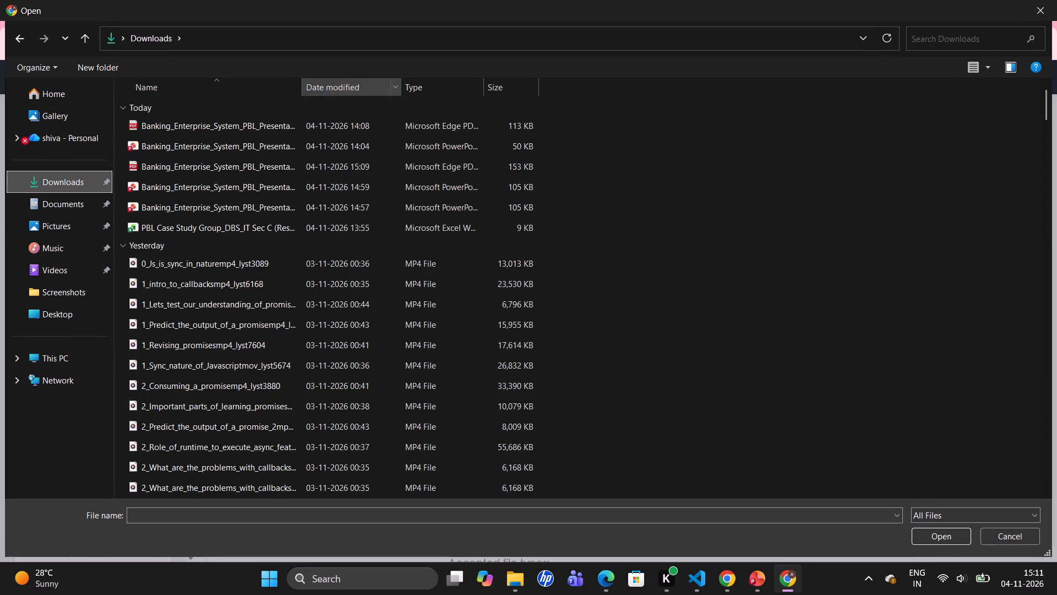
click(331, 167)
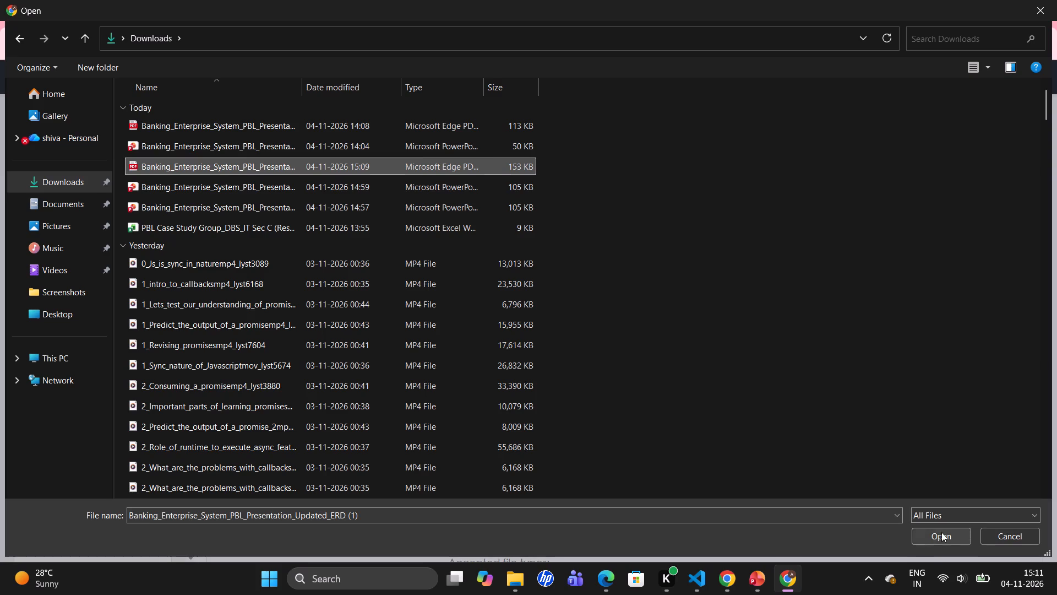
click(941, 532)
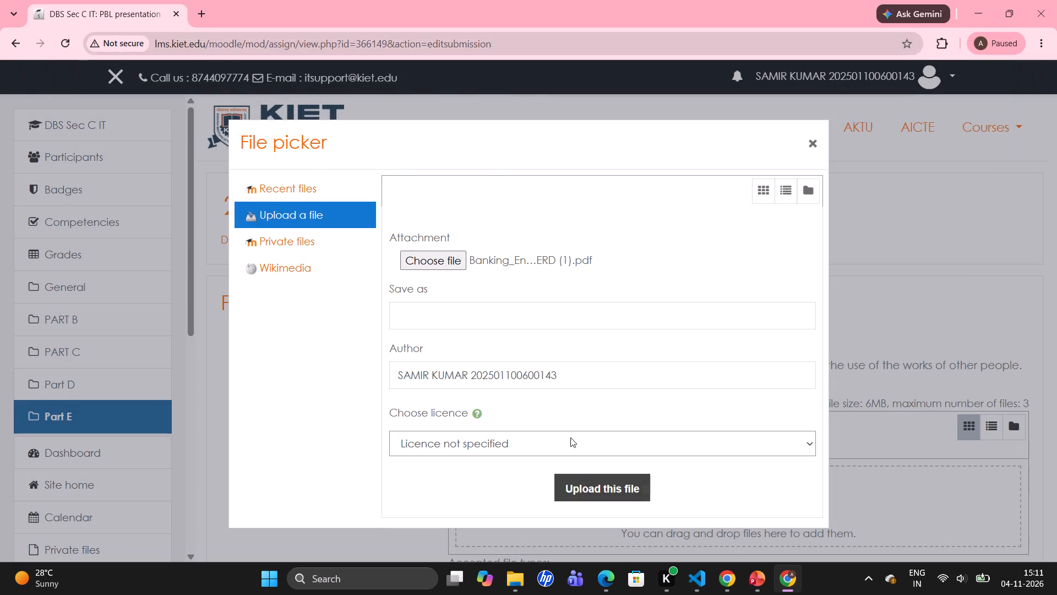
scroll(564, 386, down, 3)
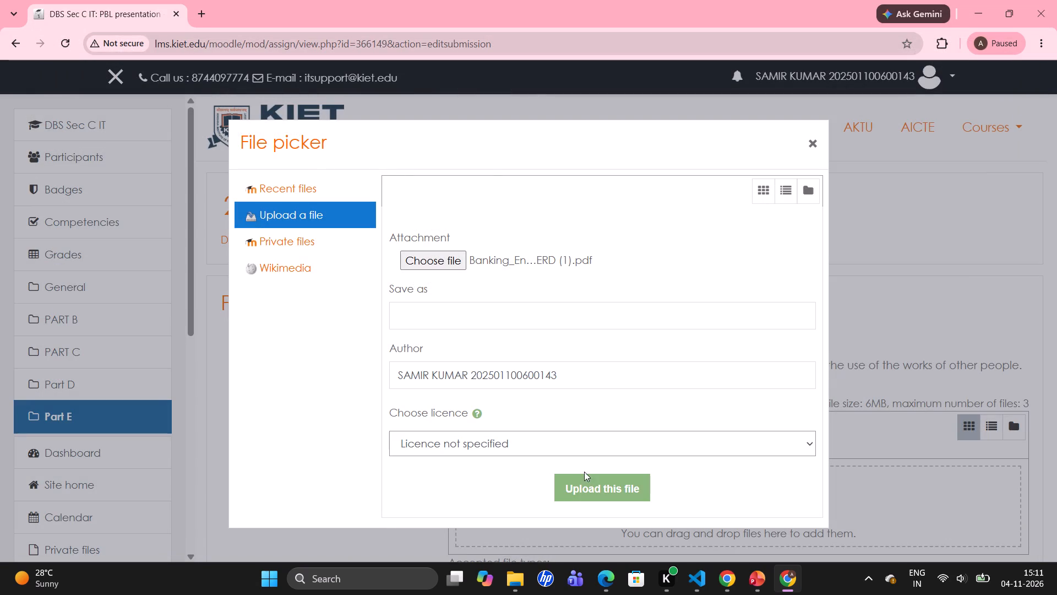
click(584, 475)
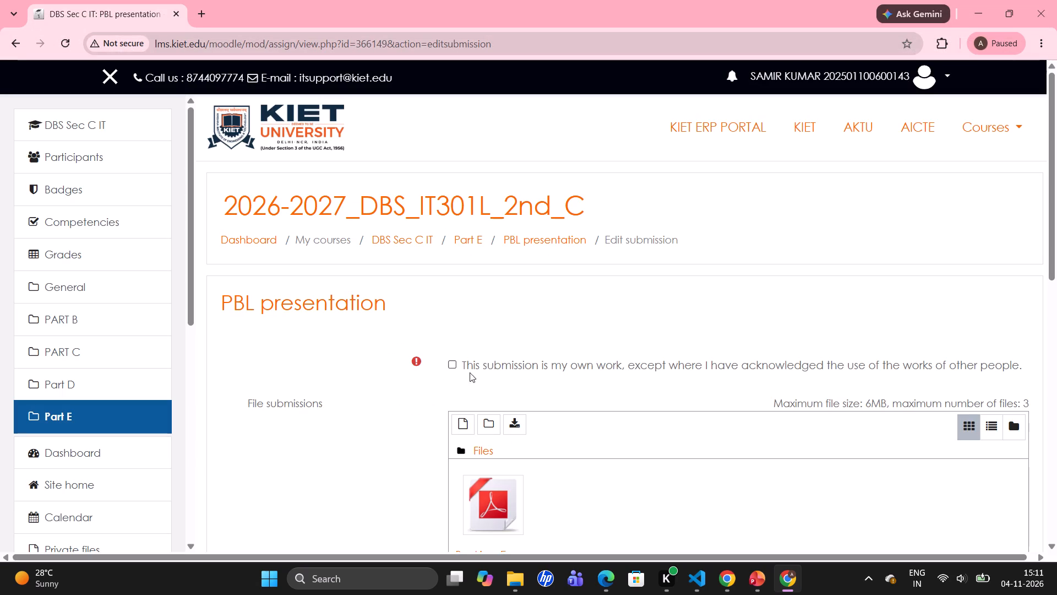
Accept the own-work declaration for the PBL presentation and save the submission.
double_click(451, 366)
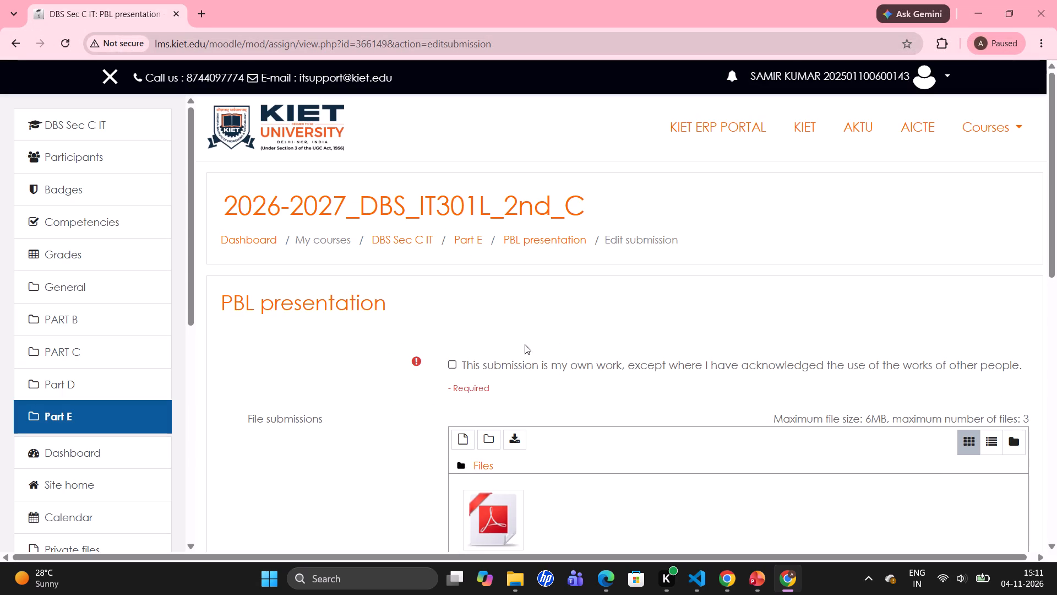
click(454, 364)
scroll(788, 369, down, 1)
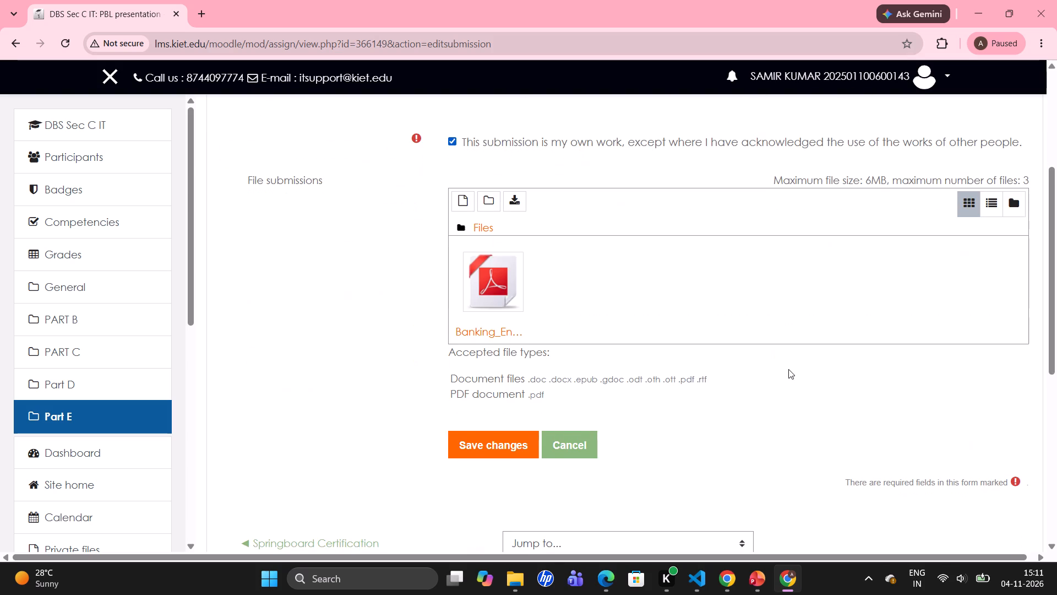
scroll(788, 369, down, 1)
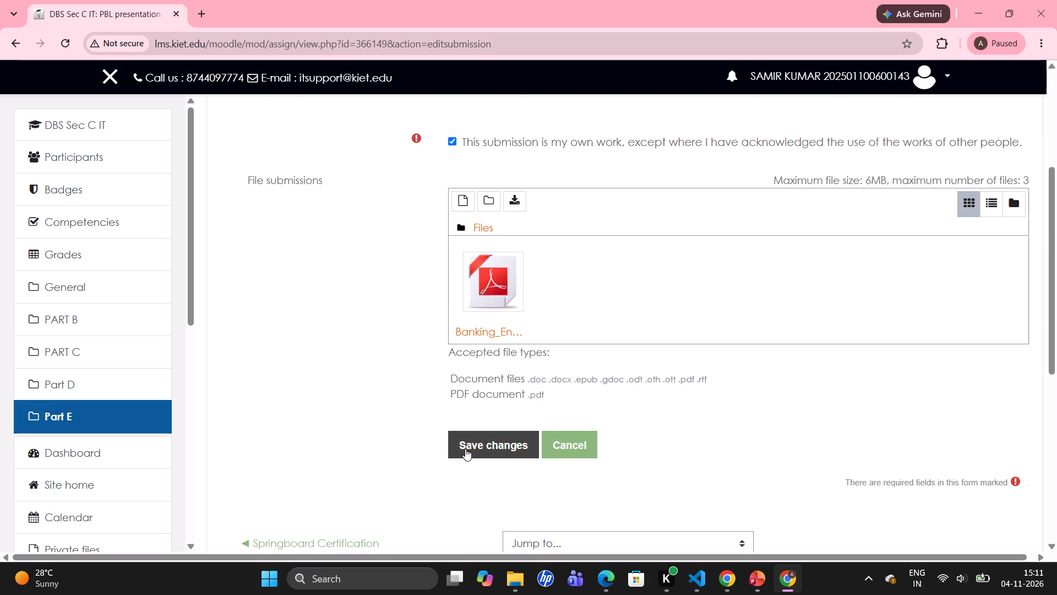
click(465, 448)
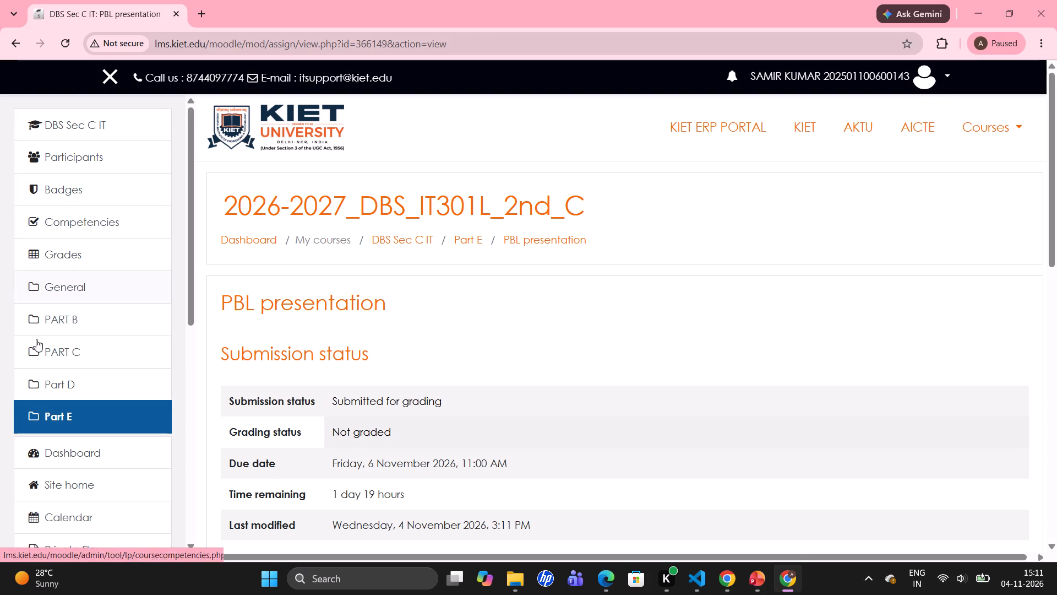
Go to the Moodle dashboard and open the recently accessed 2026-2027_DBS_IT301L_2nd_C course.
scroll(68, 232, up, 5)
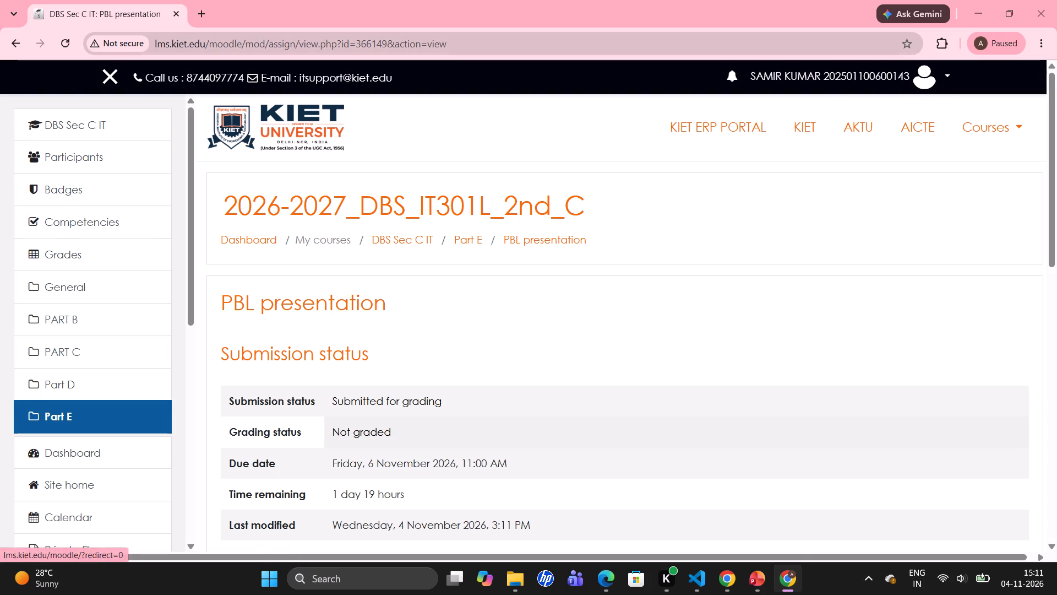
click(919, 87)
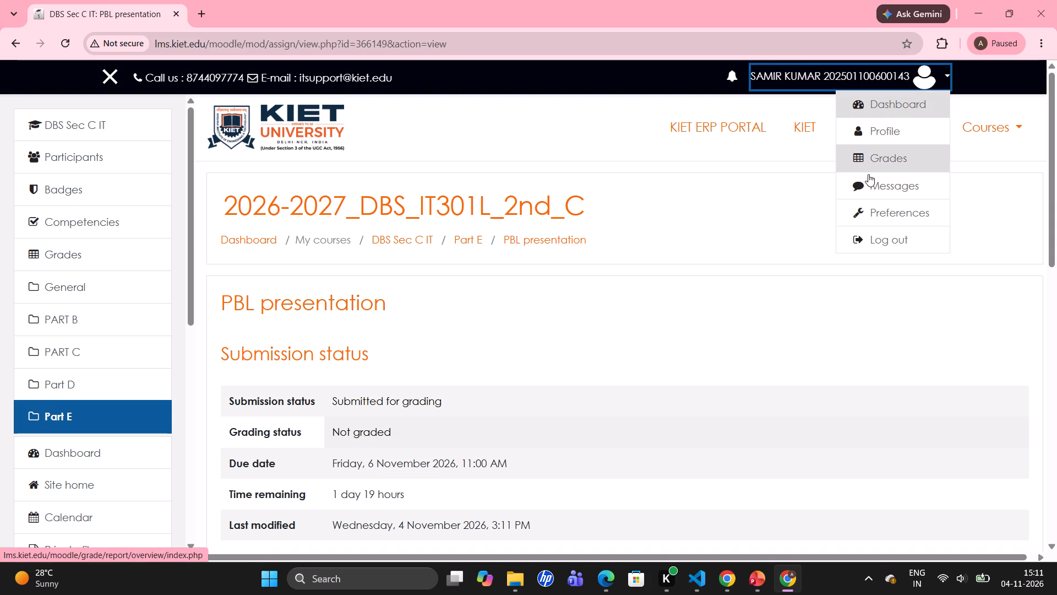
click(864, 107)
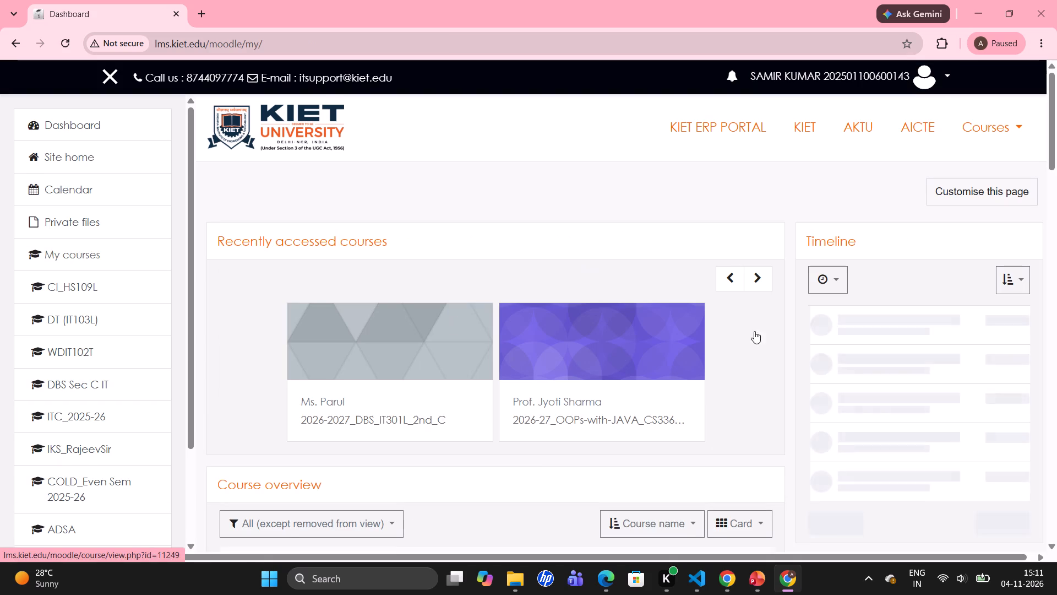
scroll(544, 380, down, 2)
click(424, 130)
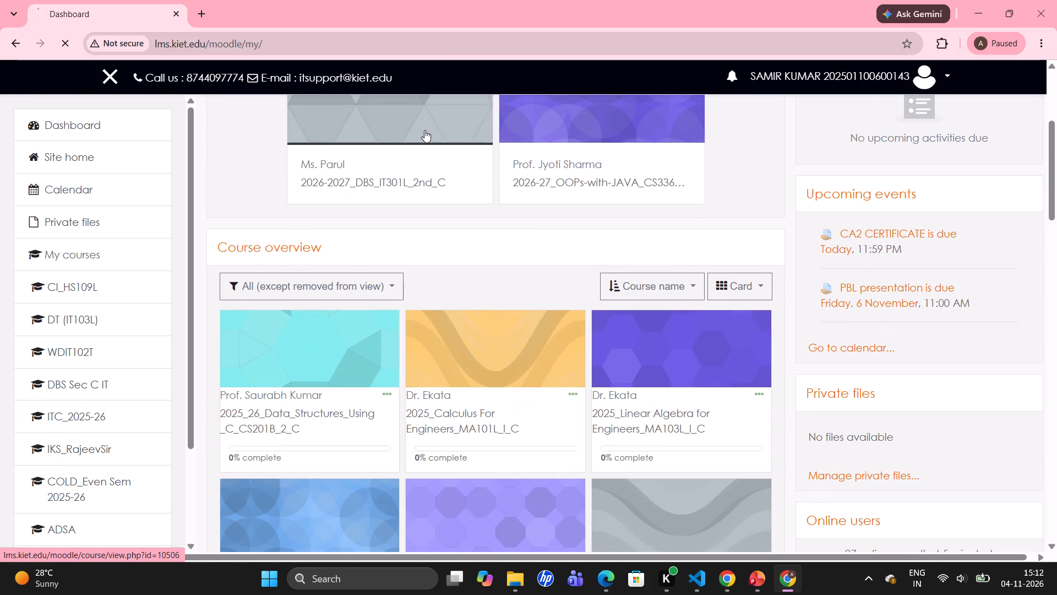
Look through the DBS course page's sections and the completion marks of the Part E activities.
scroll(637, 343, down, 13)
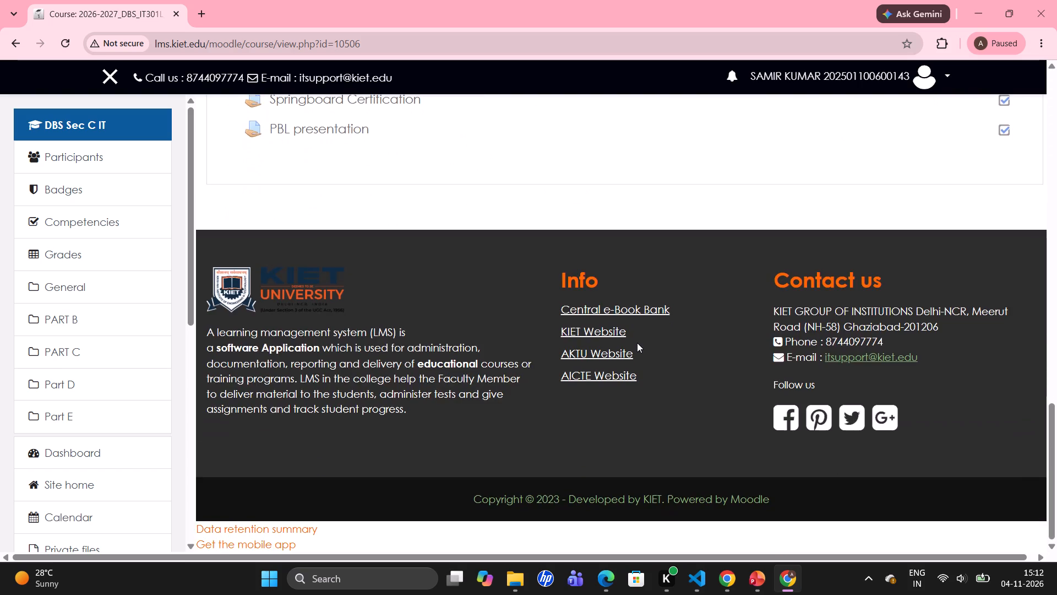
scroll(637, 343, up, 2)
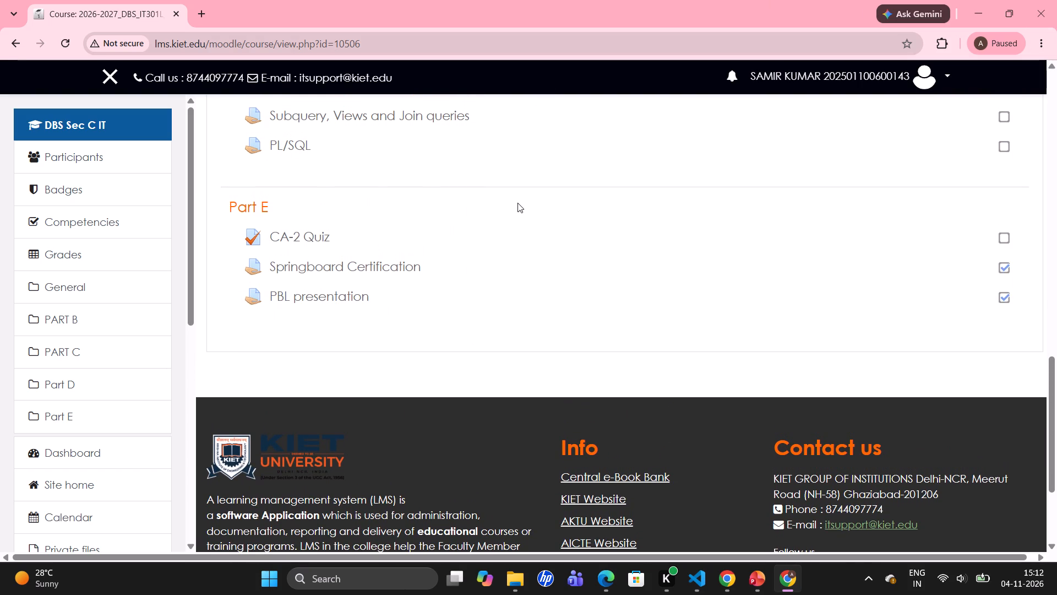
scroll(354, 289, up, 9)
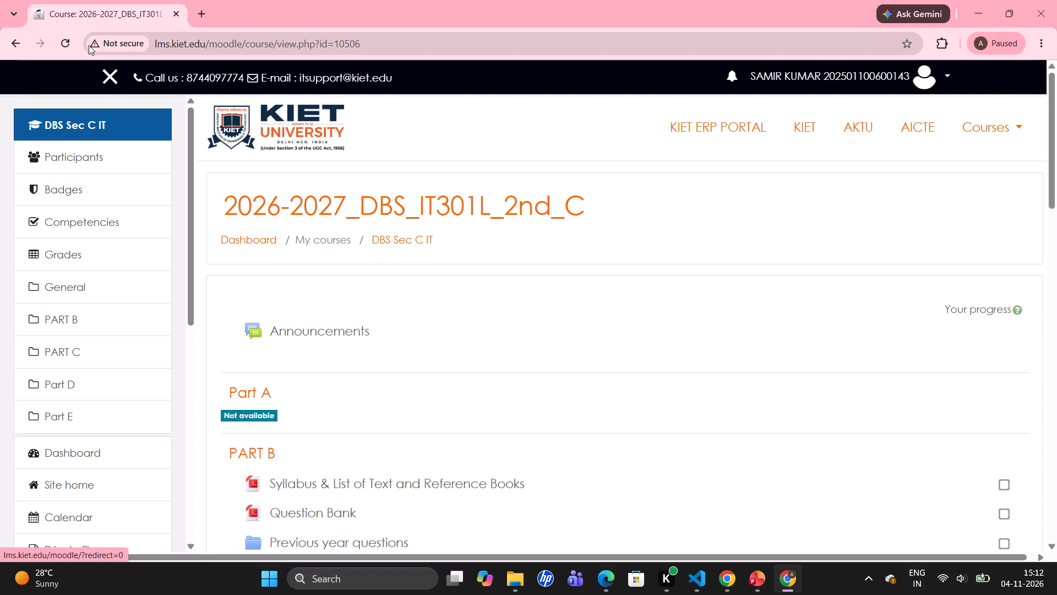
scroll(139, 55, right, 7)
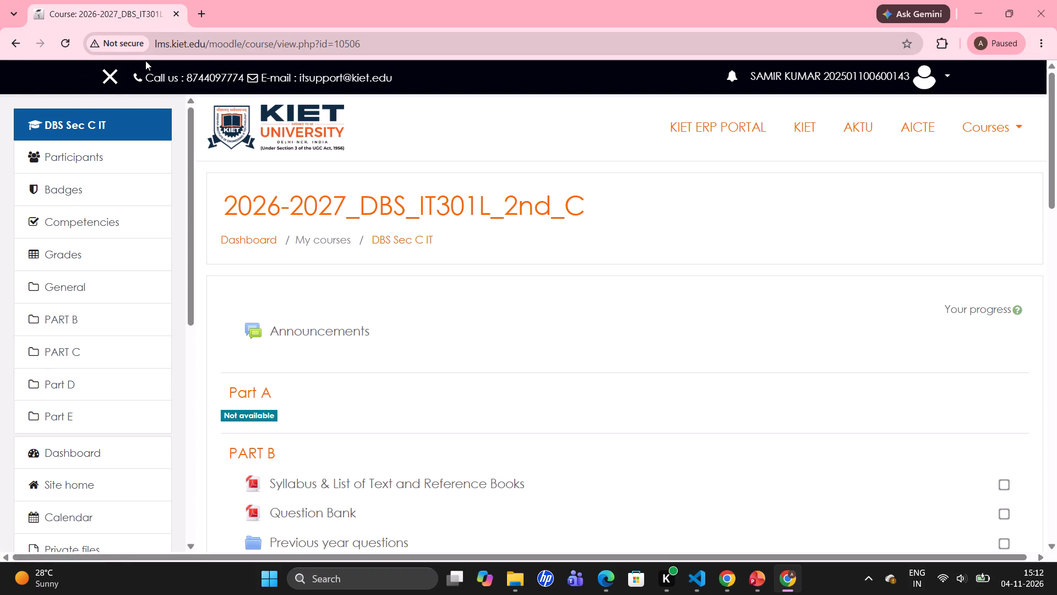
Open the CA-2 Quiz in Part E and start a timed attempt.
scroll(597, 329, down, 4)
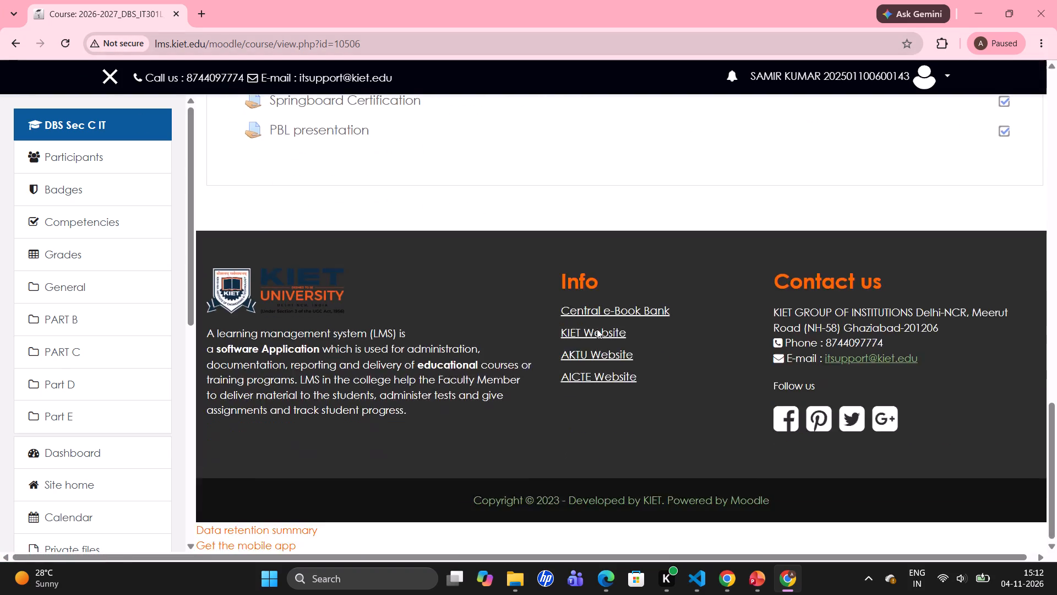
scroll(597, 329, down, 5)
click(276, 469)
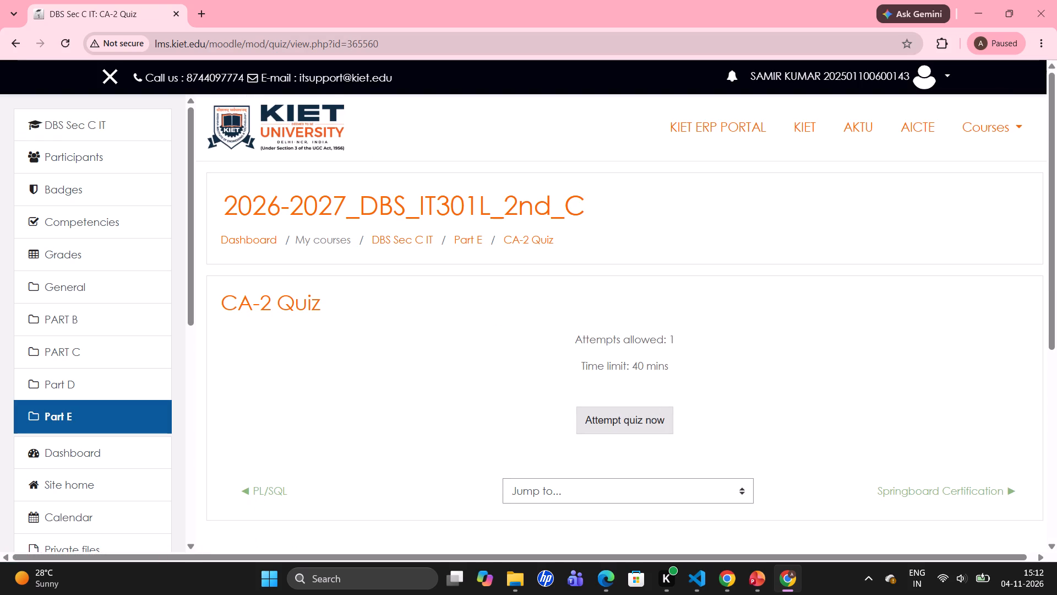
click(645, 412)
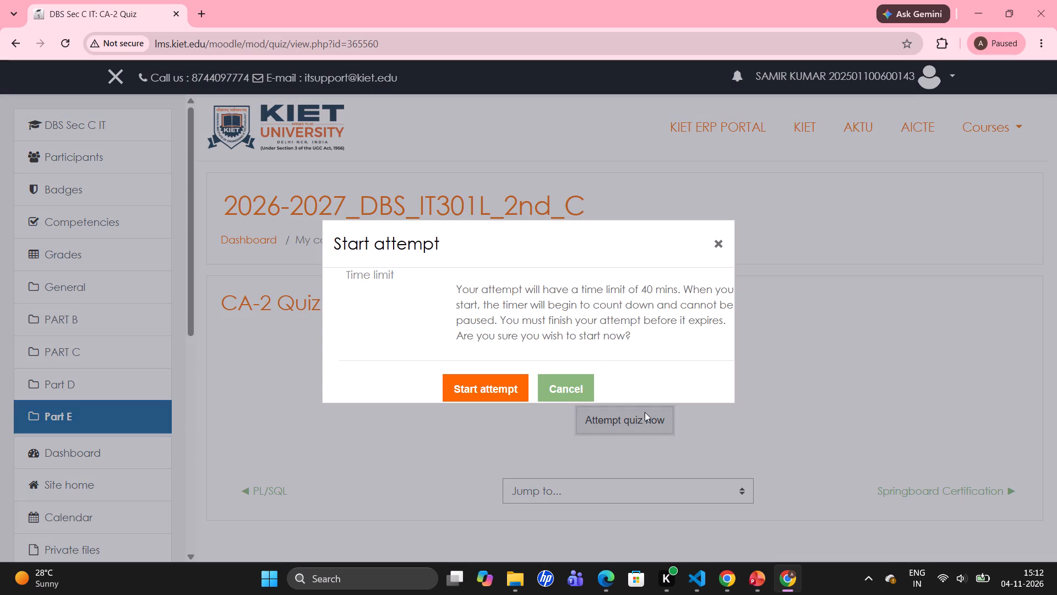
click(486, 394)
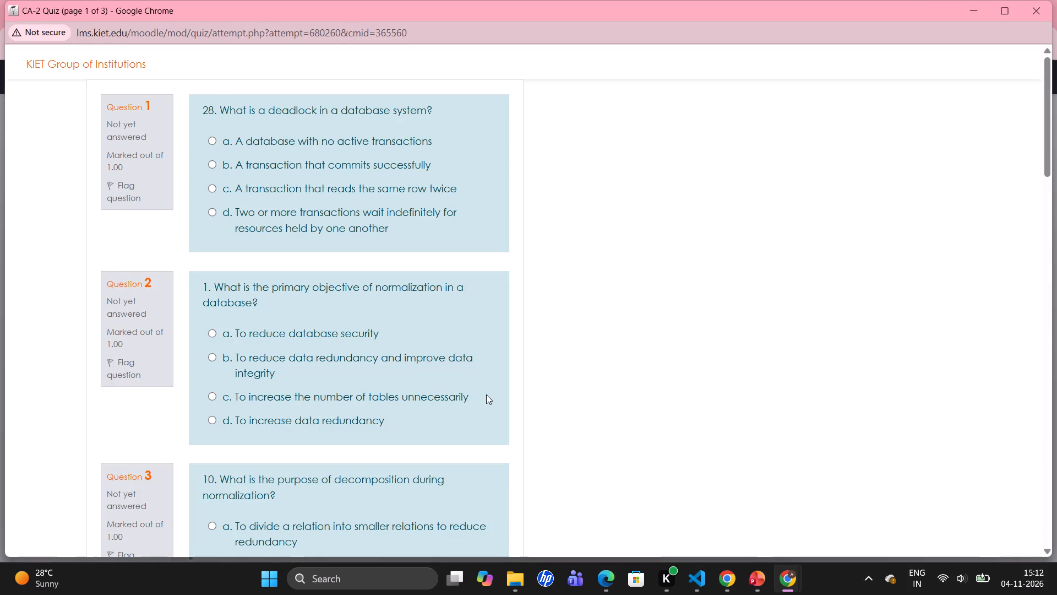
Answer question 1 on deadlock with option d and question 2 on normalization's primary objective with option b.
scroll(486, 394, down, 1)
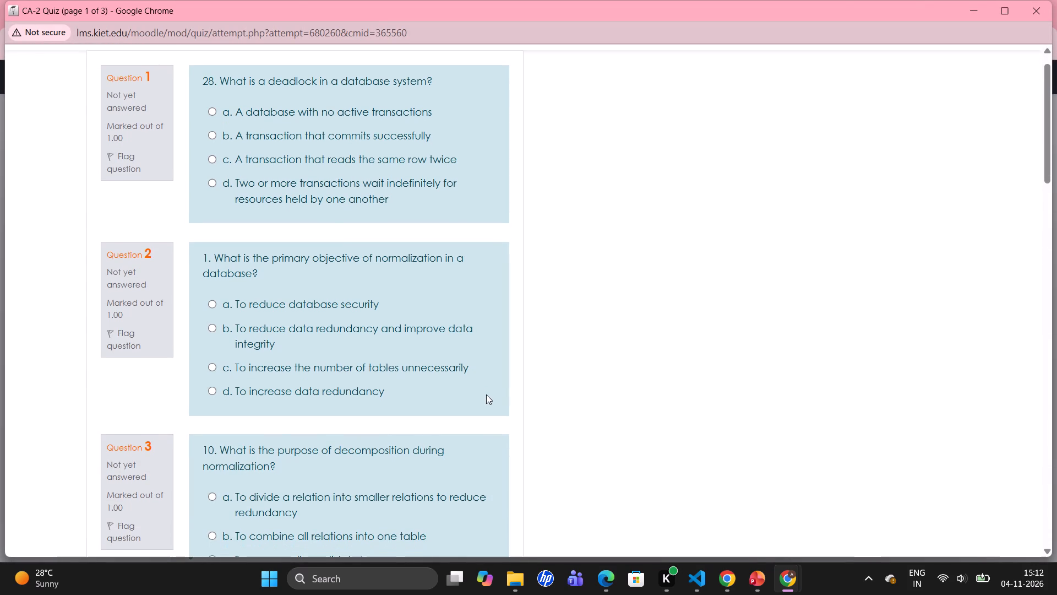
scroll(486, 394, down, 1)
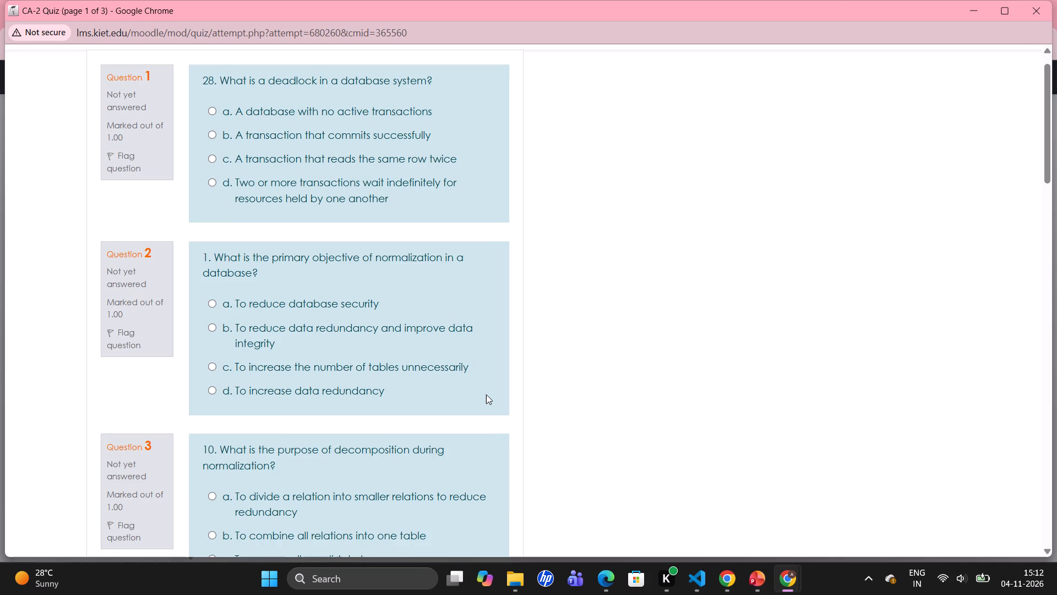
click(218, 190)
click(207, 181)
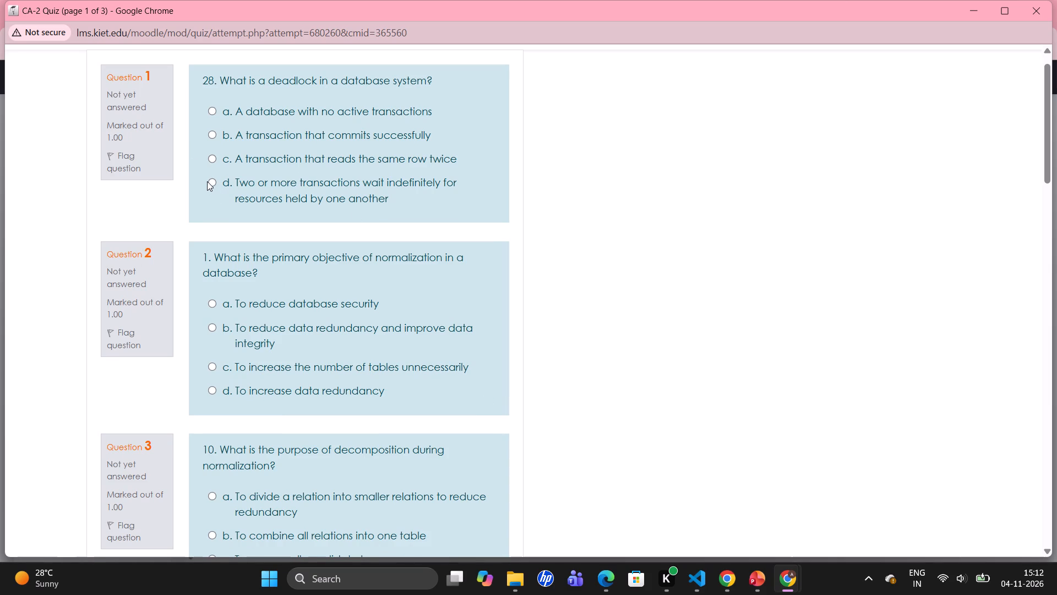
click(215, 187)
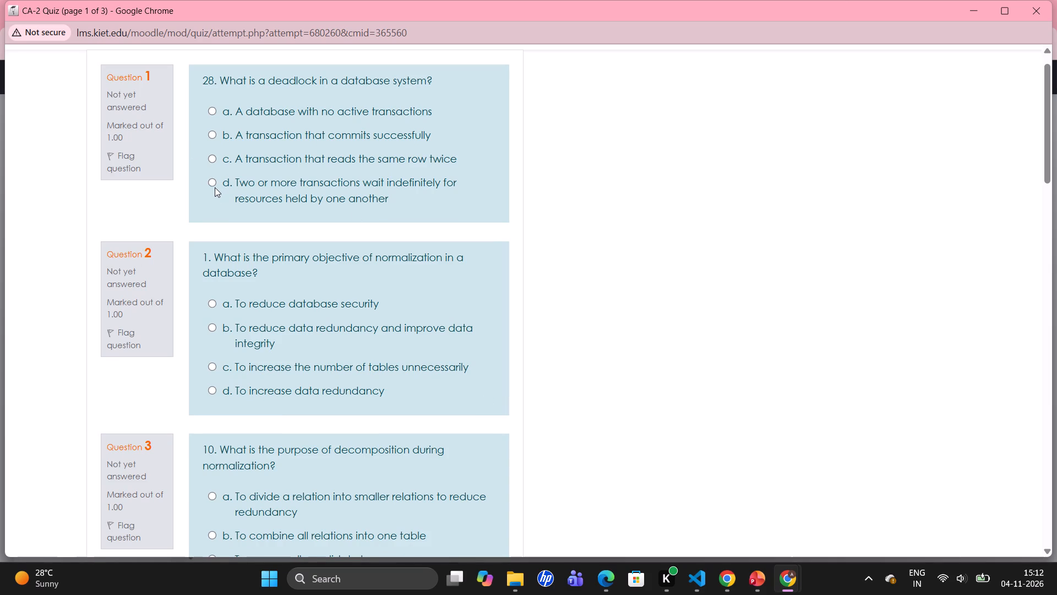
click(210, 186)
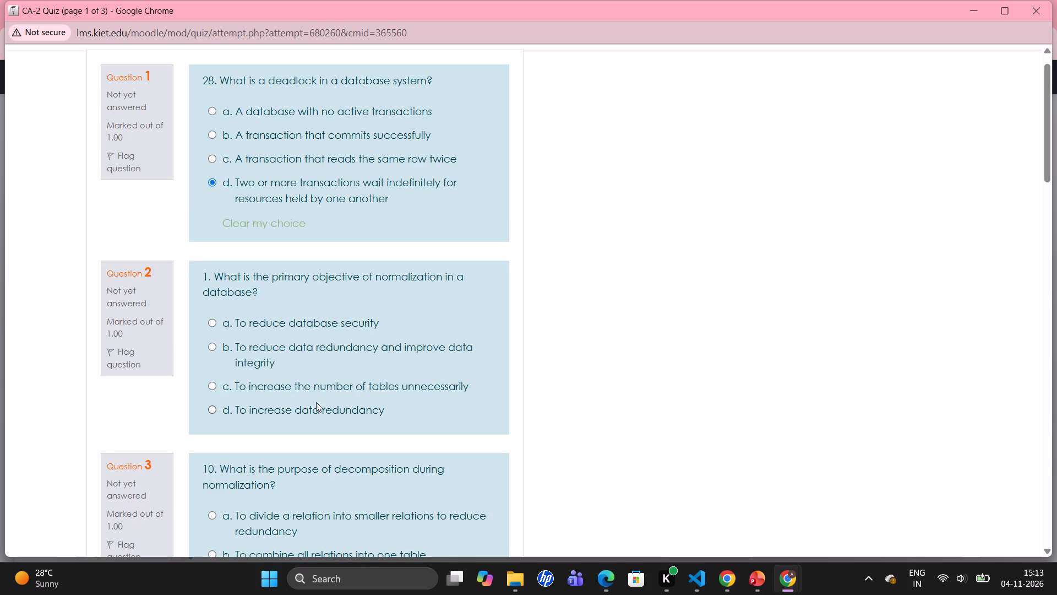
click(202, 345)
click(208, 347)
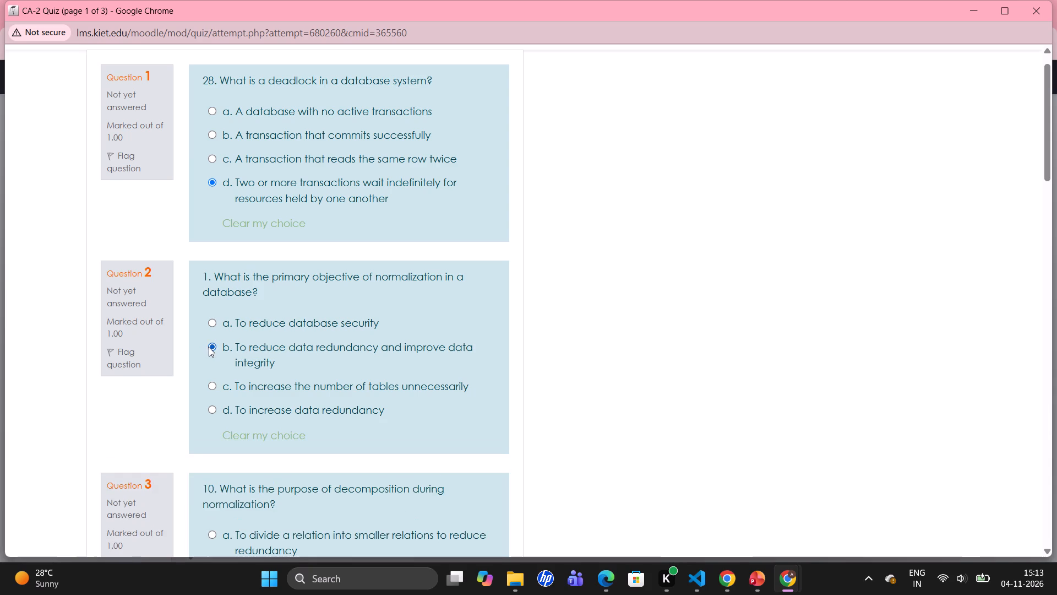
Answer question 3 on decomposition's purpose with option a, dividing a relation into smaller relations to reduce redundancy.
scroll(242, 381, down, 13)
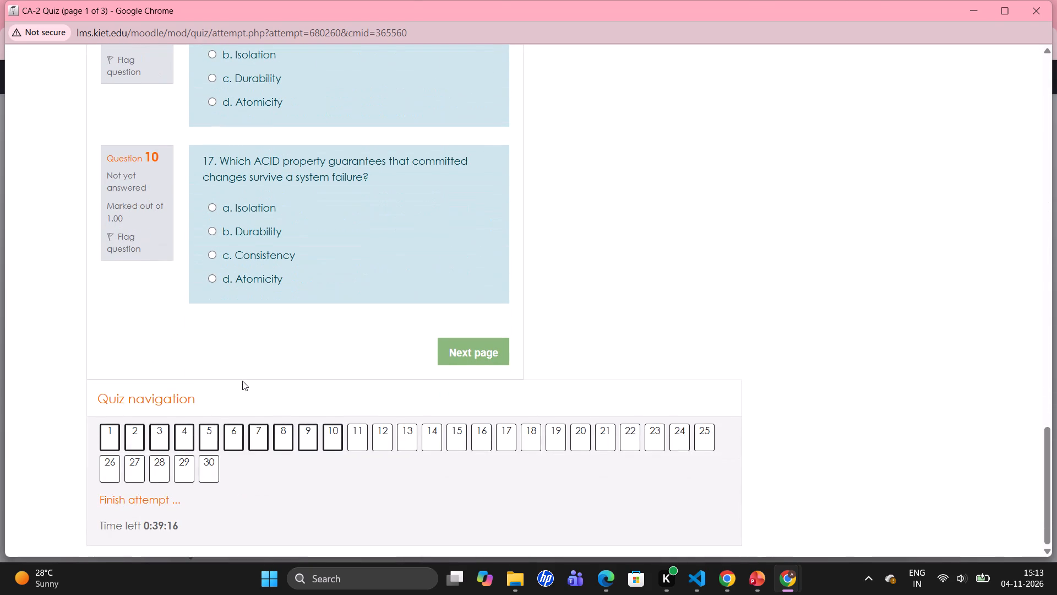
scroll(242, 381, up, 4)
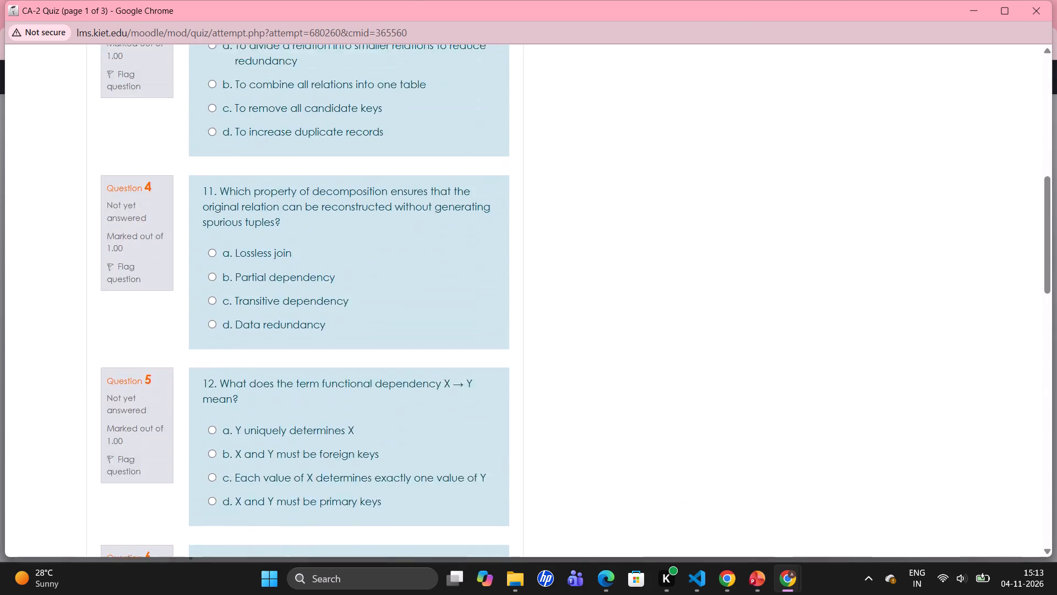
scroll(242, 381, up, 5)
scroll(242, 381, down, 1)
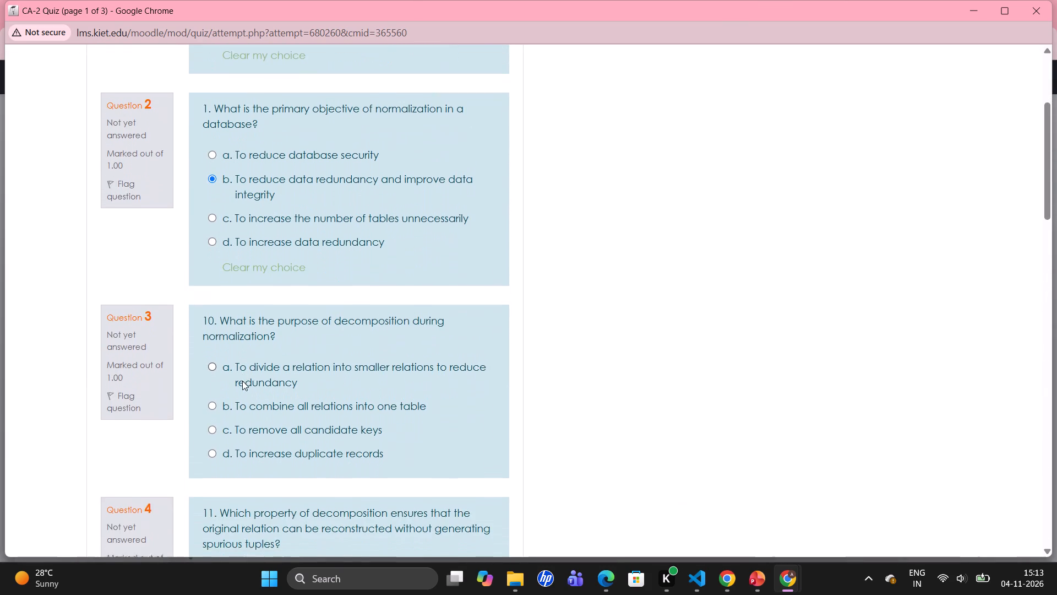
scroll(242, 381, down, 1)
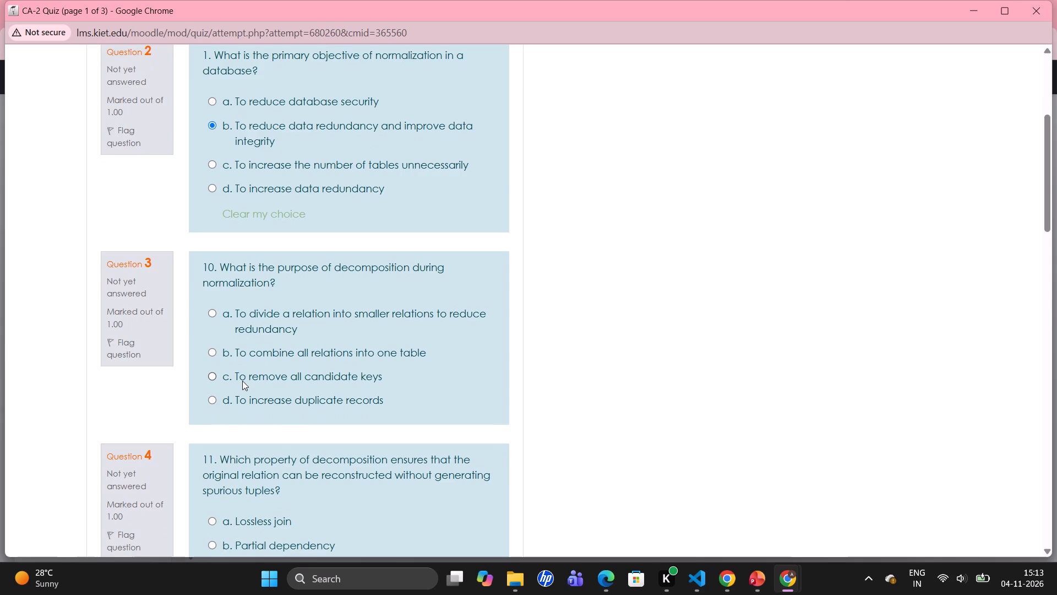
click(215, 313)
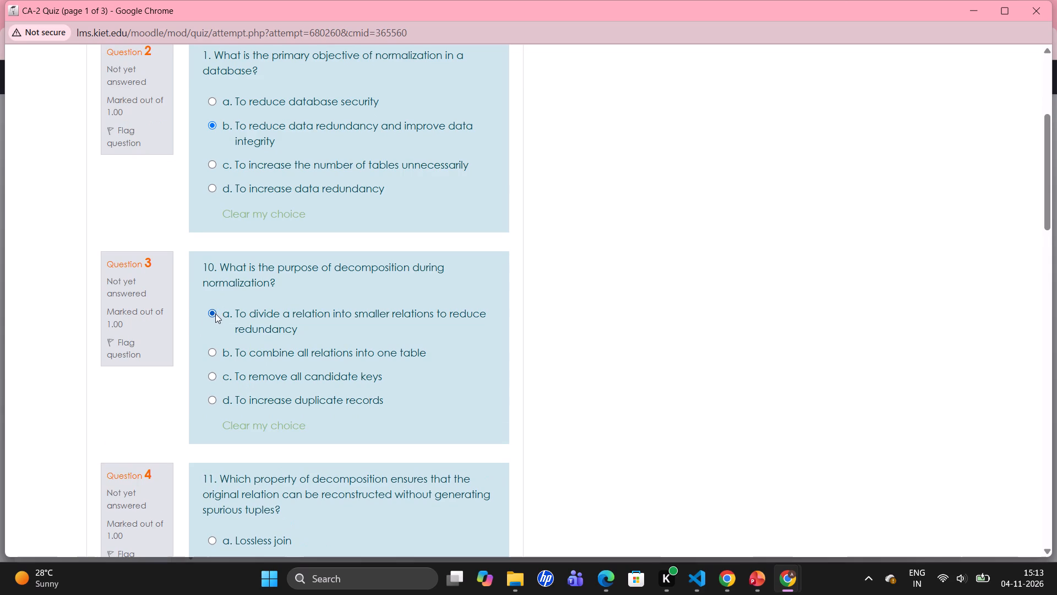
Answer question 4 on reconstructing relations with option a, Lossless join, and question 5 on functional dependency X → Y with option c.
scroll(269, 338, down, 2)
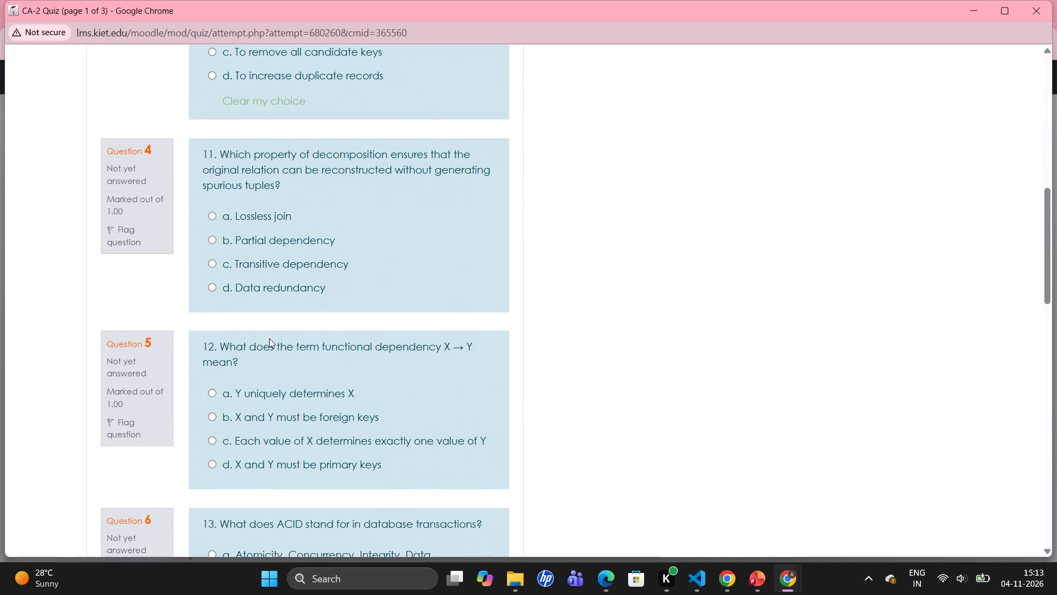
scroll(269, 338, down, 3)
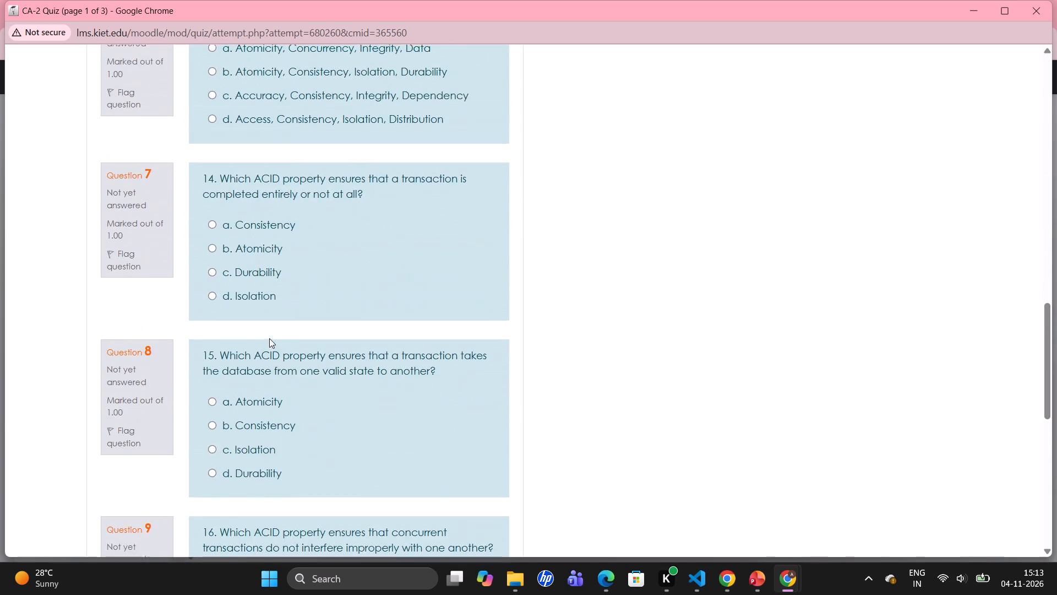
scroll(269, 338, up, 5)
scroll(269, 338, down, 2)
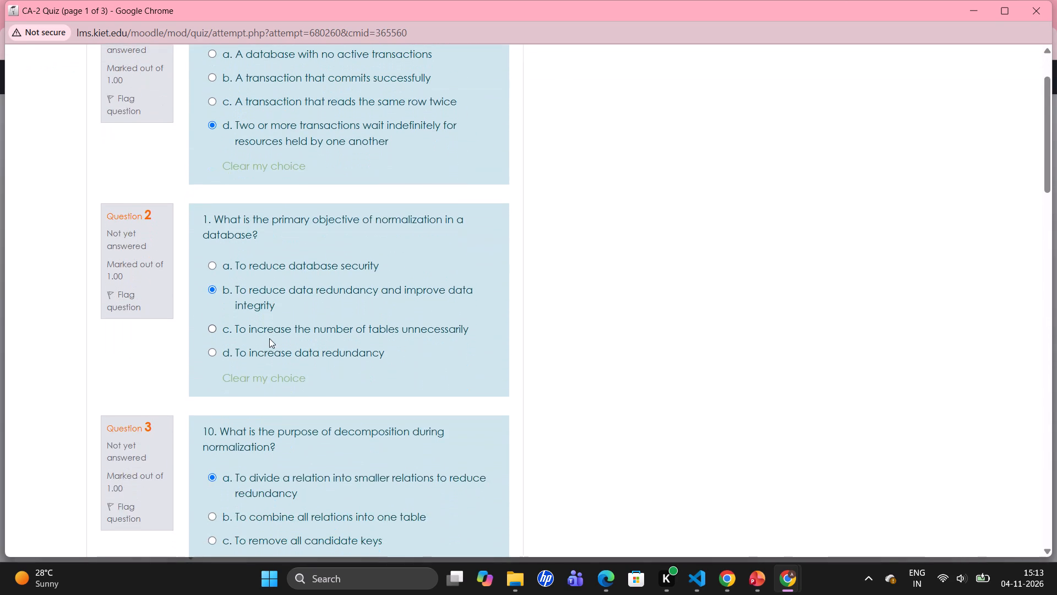
scroll(269, 338, down, 3)
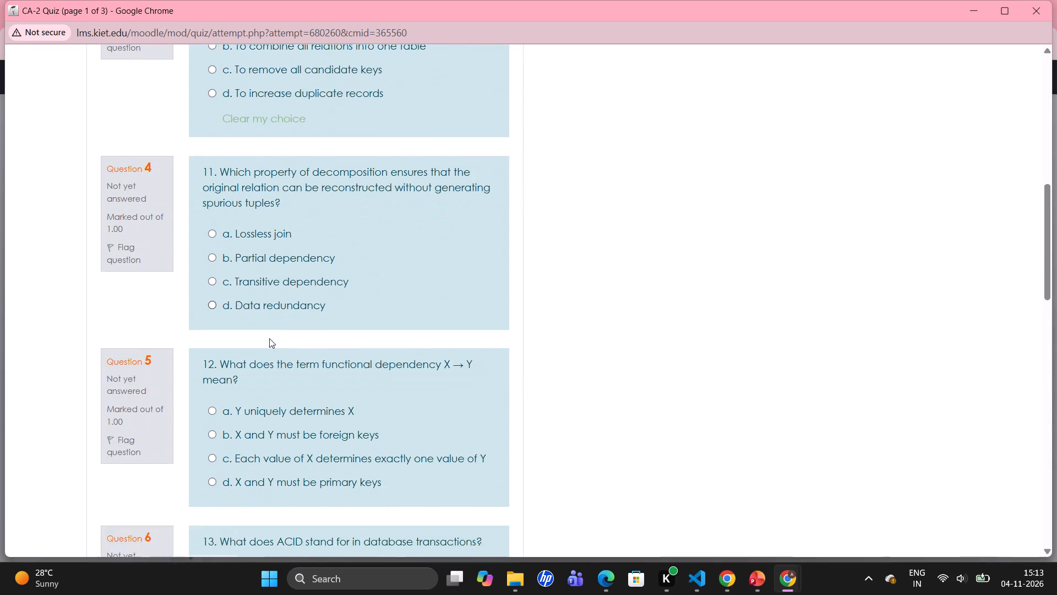
scroll(269, 338, down, 3)
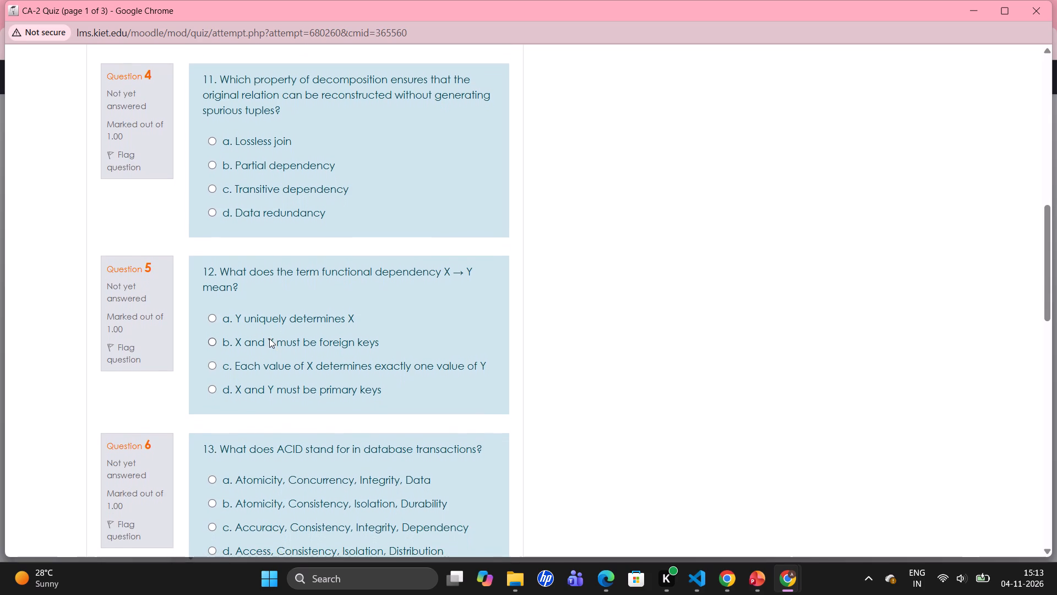
scroll(269, 338, down, 2)
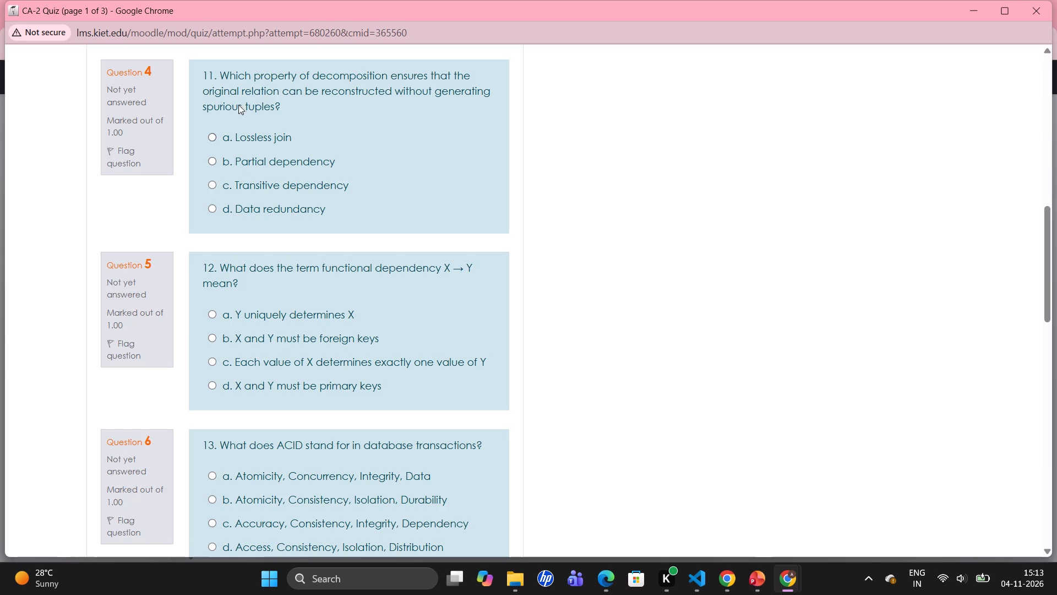
click(212, 139)
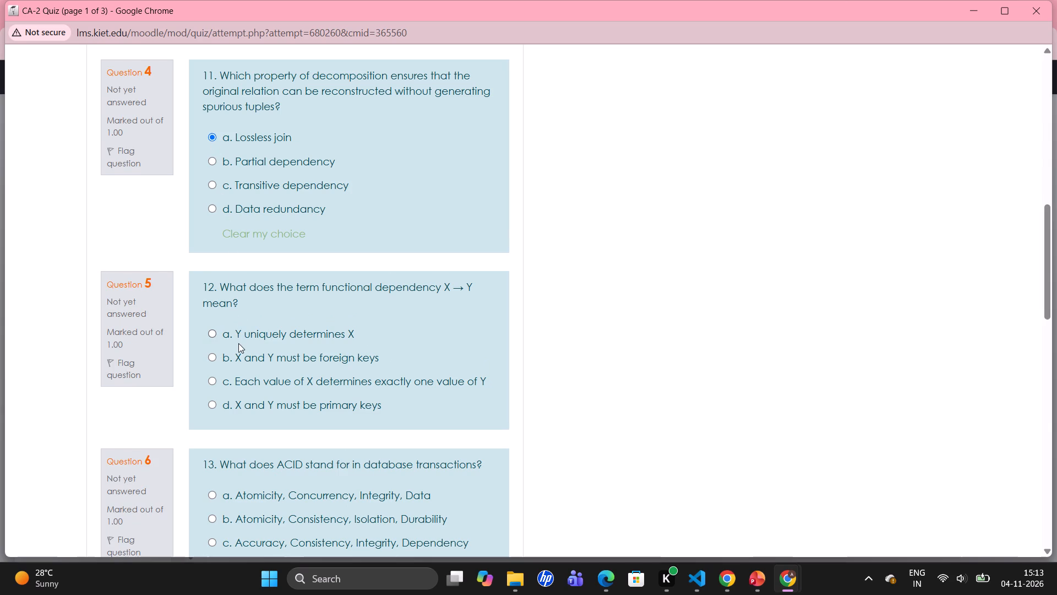
click(210, 380)
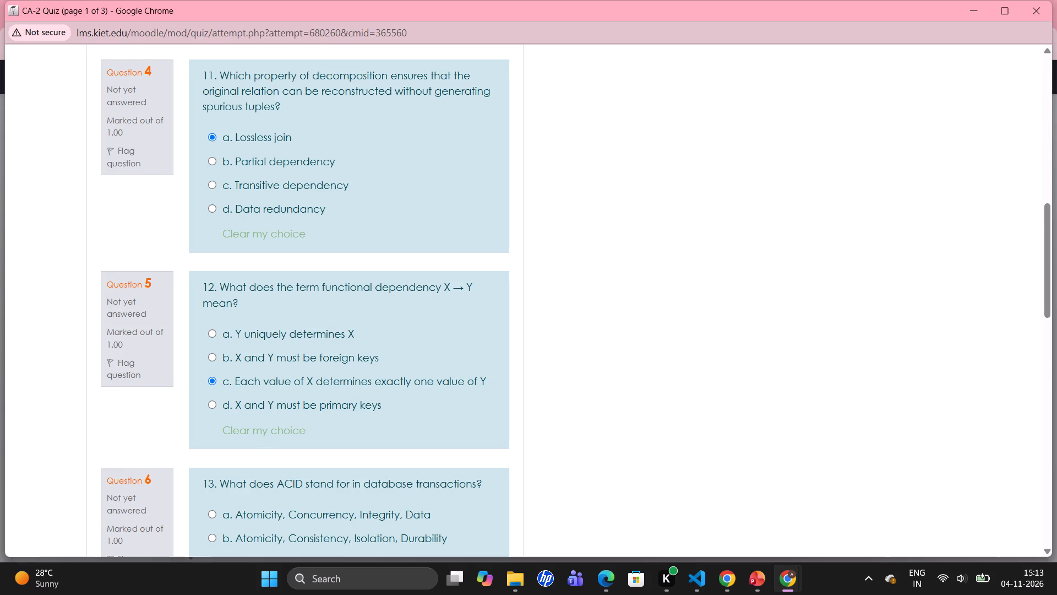
Answer question 6 on the ACID acronym with option b and question 7 on all-or-nothing transactions with option b, Atomicity.
scroll(286, 489, down, 2)
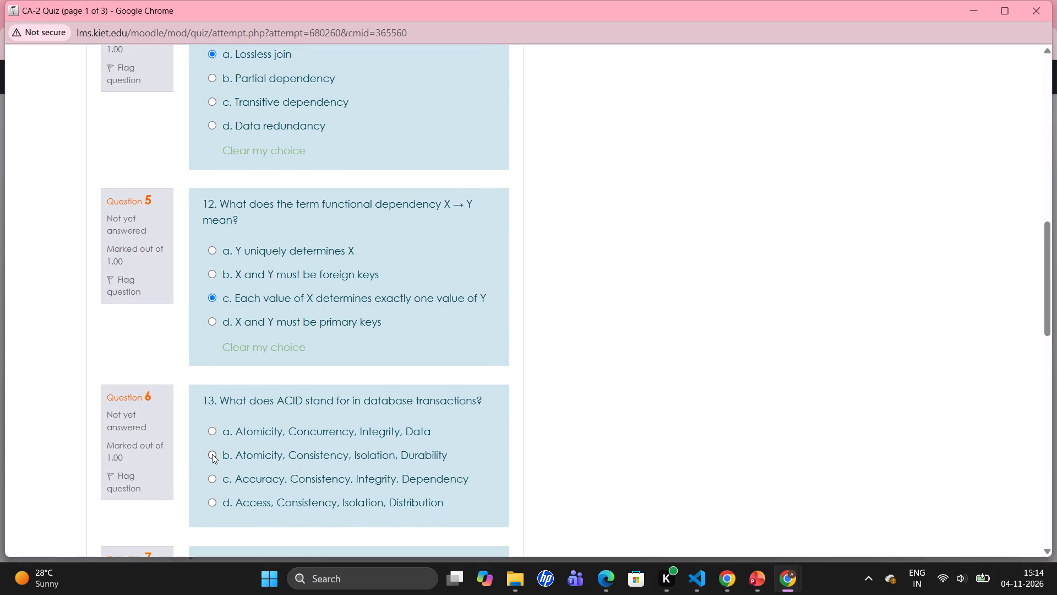
click(212, 454)
scroll(360, 449, down, 1)
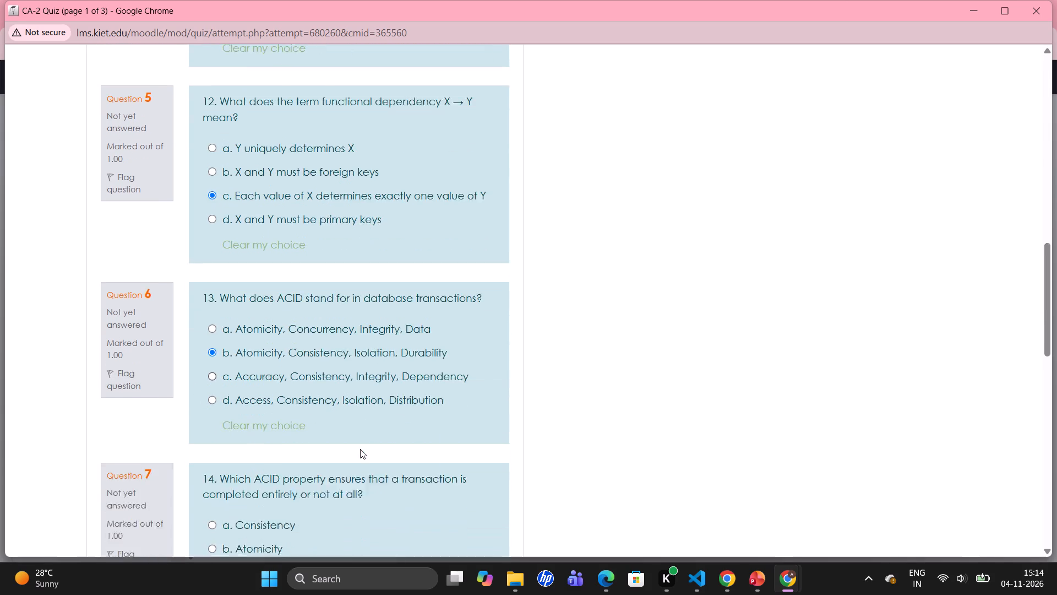
scroll(360, 449, down, 5)
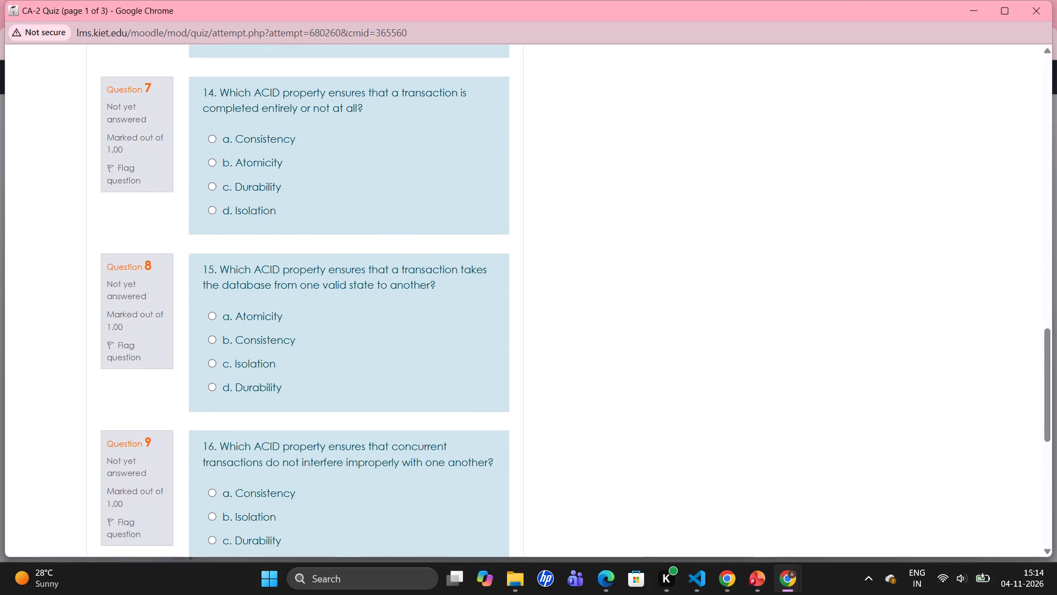
scroll(360, 449, down, 2)
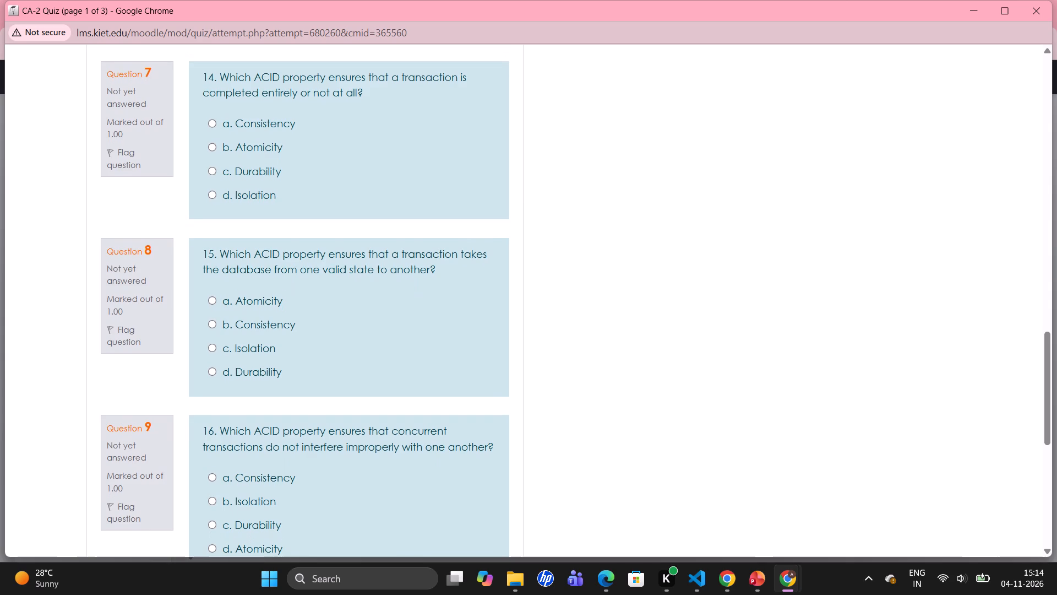
click(216, 147)
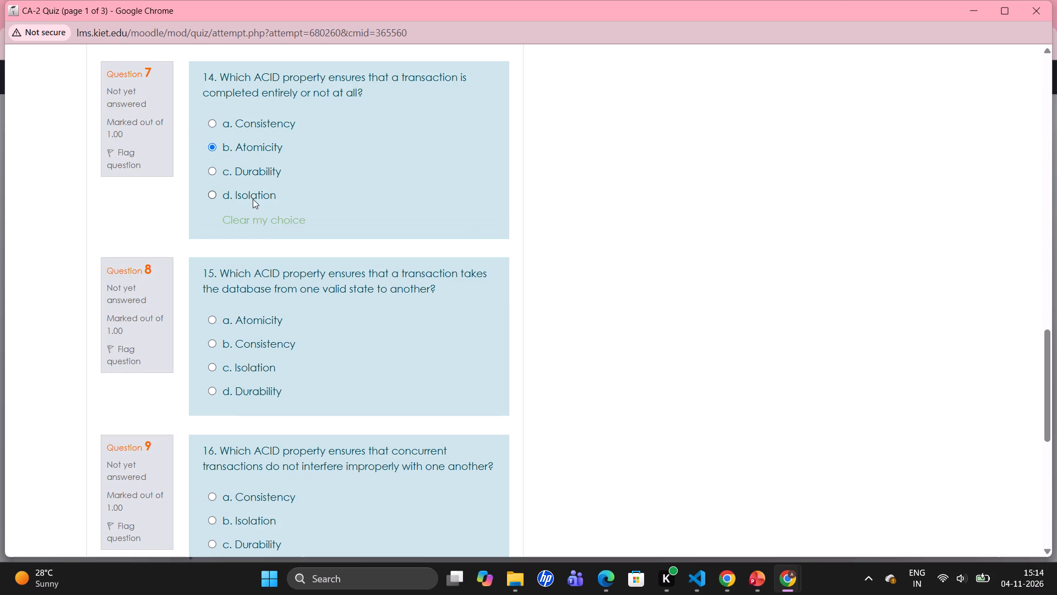
Answer question 8 on valid database states with option b, Consistency, and question 9 on concurrent transactions with option b, Isolation.
click(217, 342)
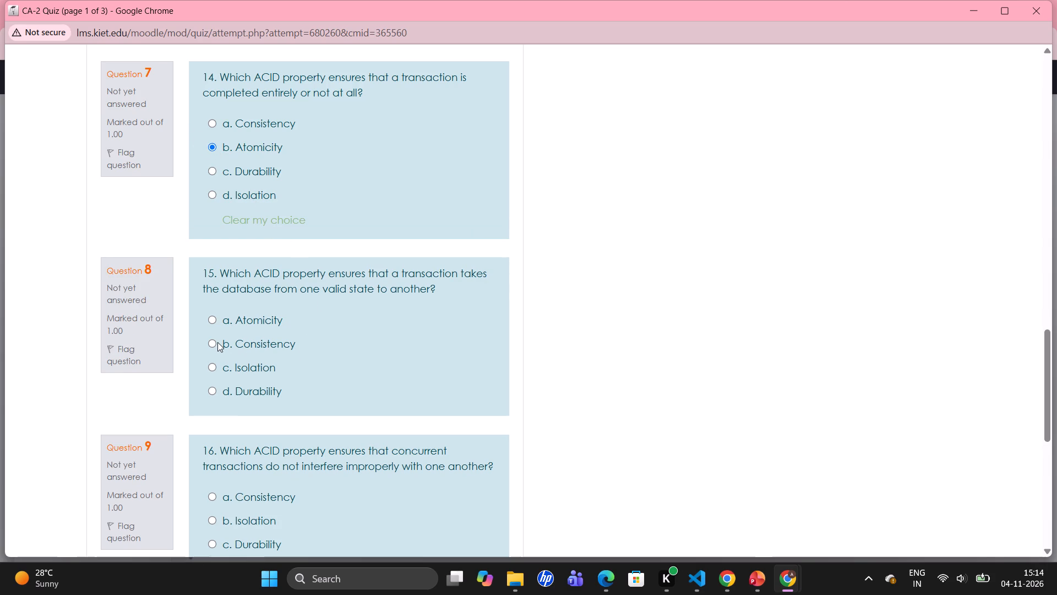
click(224, 348)
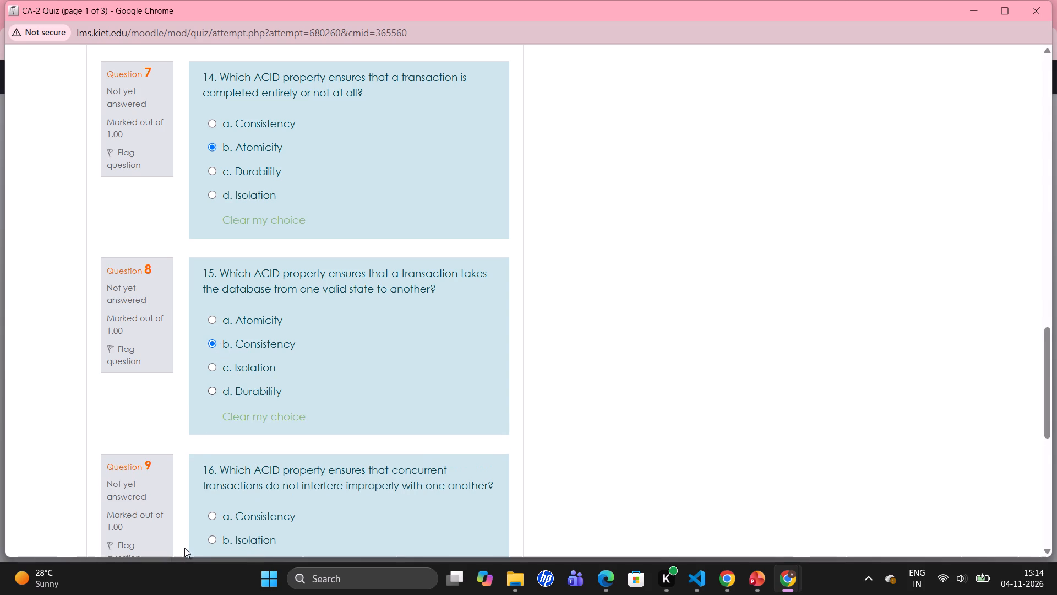
click(215, 548)
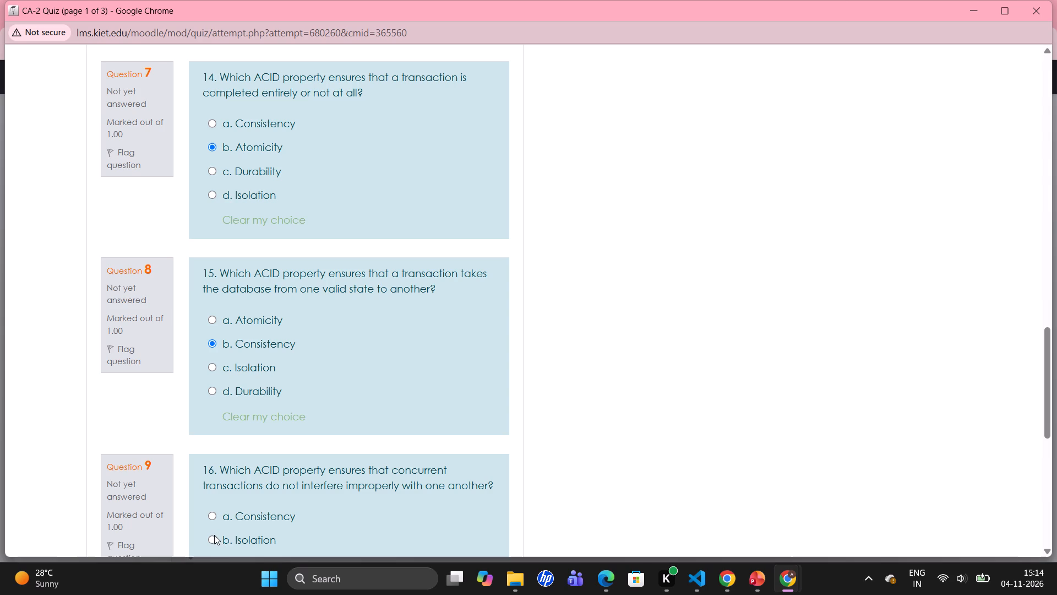
click(215, 535)
click(214, 537)
Answer question 10 on surviving a system failure with option b, Durability, and advance to page 2 of the quiz.
scroll(287, 496, down, 5)
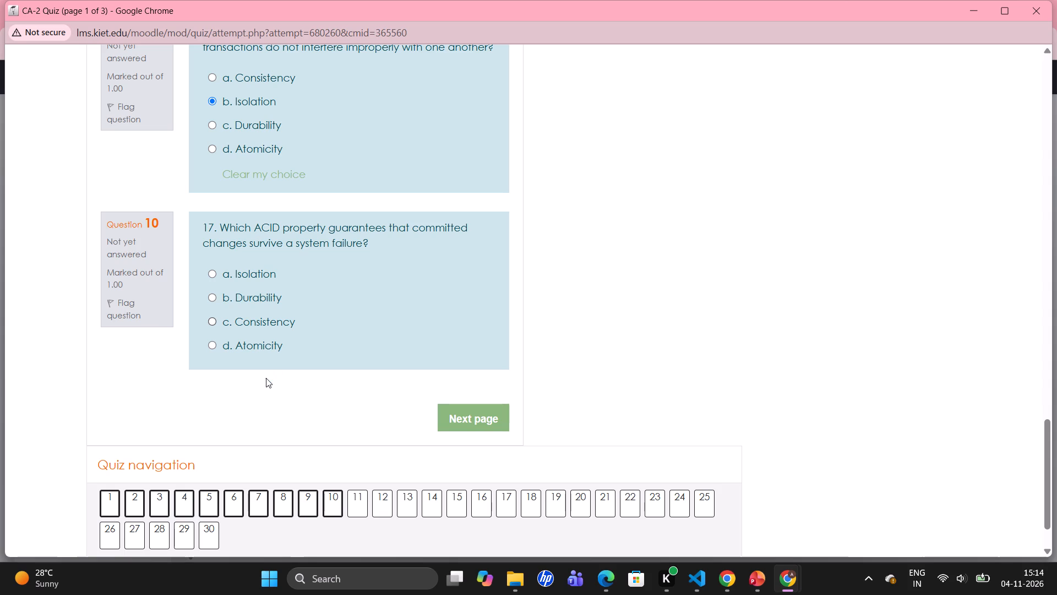
click(274, 364)
click(212, 299)
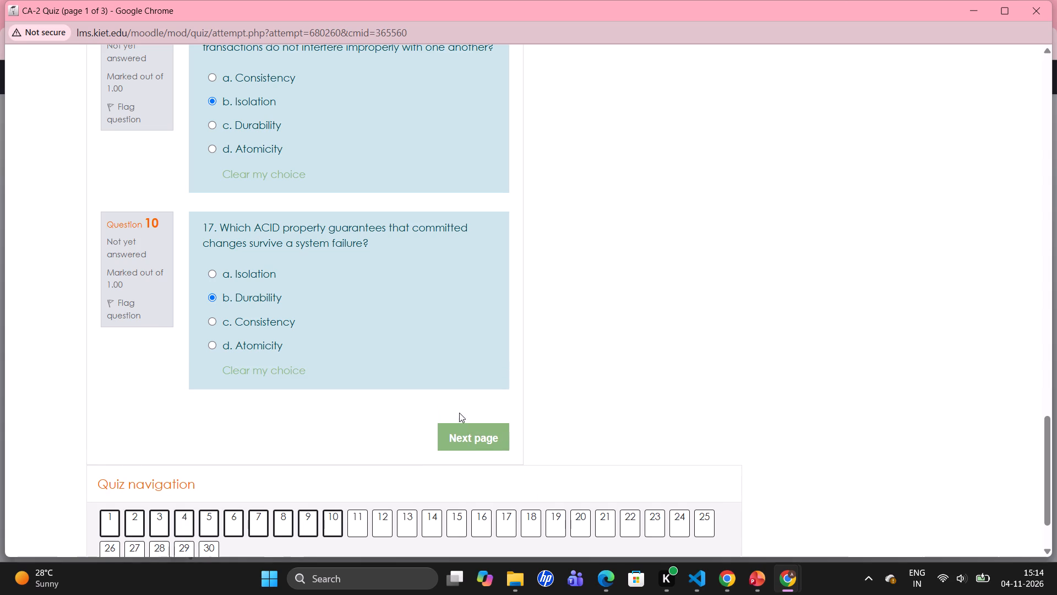
click(474, 441)
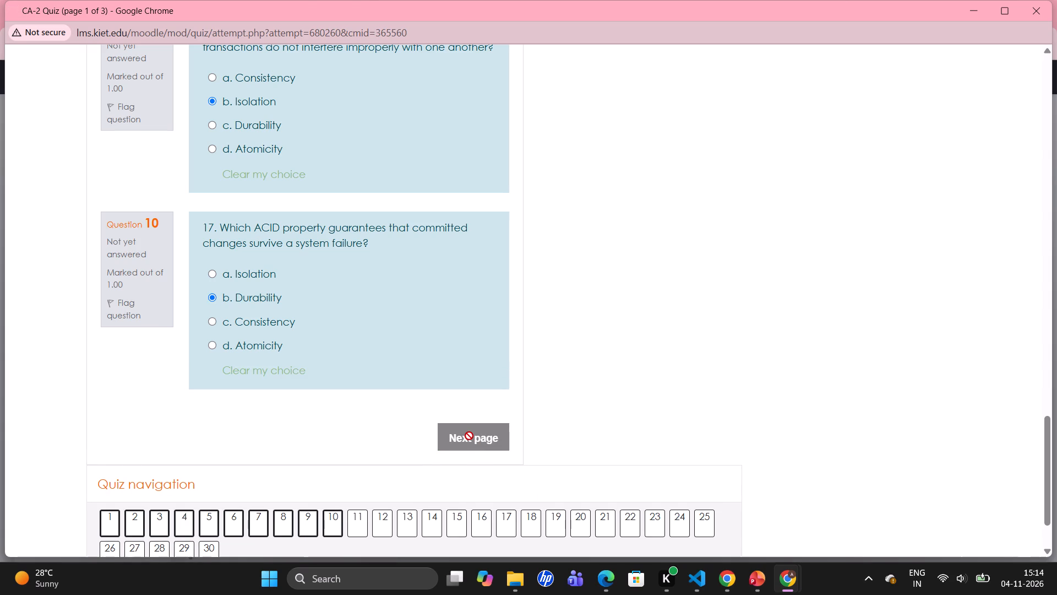
Answer question 11 on the failed bank transfer with option c, Atomicity, and question 12 on the server crash with option c, Durability.
scroll(495, 452, down, 1)
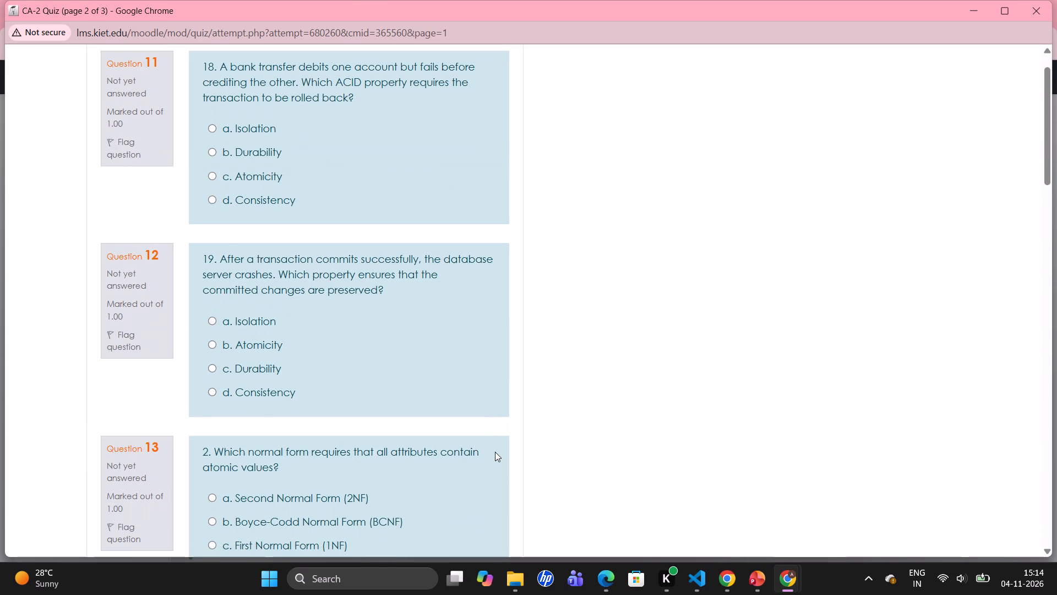
scroll(495, 452, down, 1)
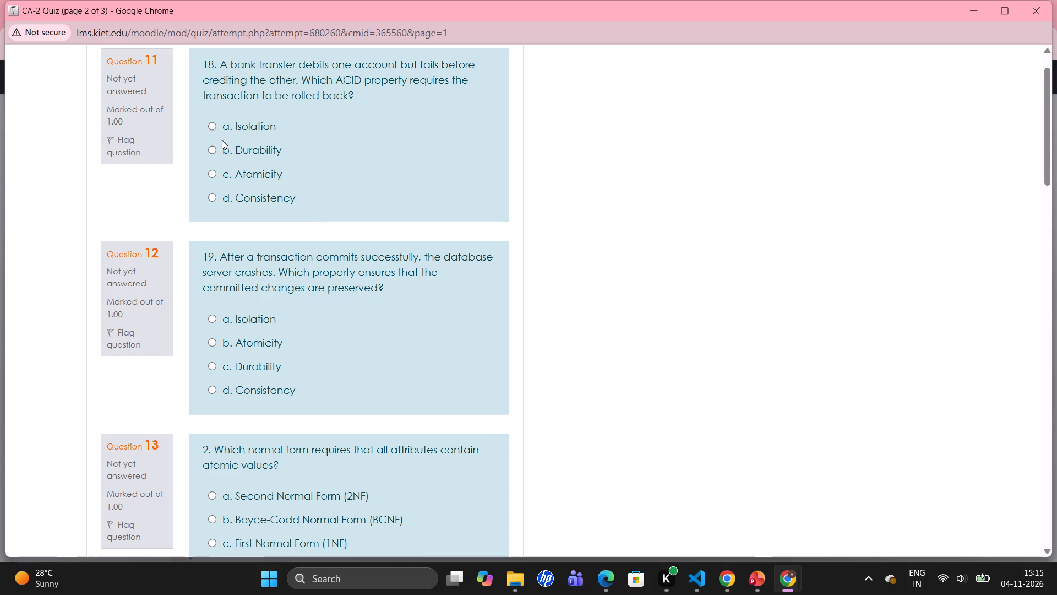
click(212, 175)
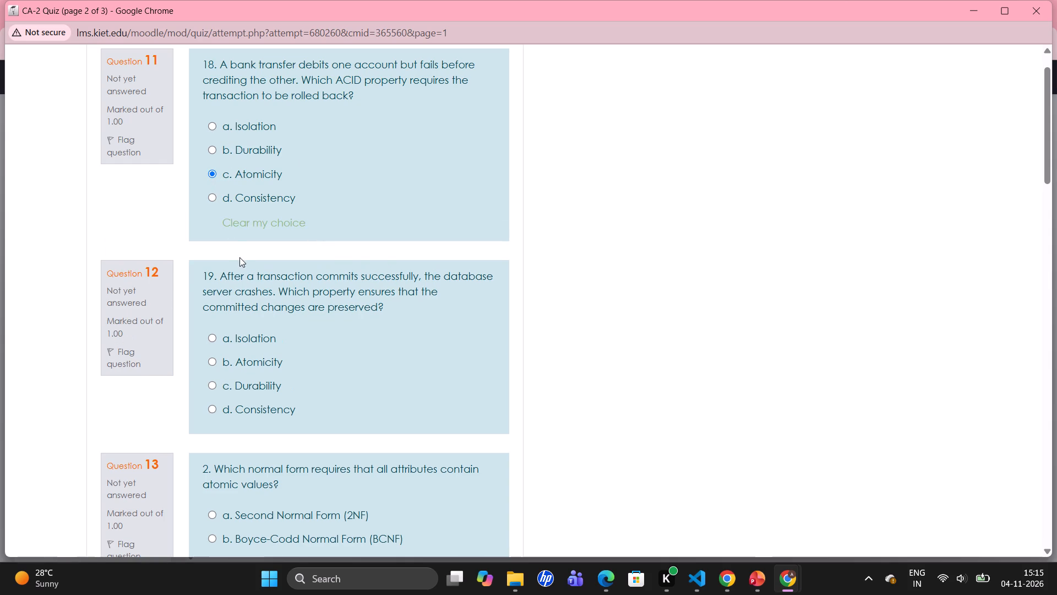
click(237, 389)
Answer question 13 on the normal form requiring atomic values with option c, First Normal Form (1NF).
scroll(248, 403, down, 3)
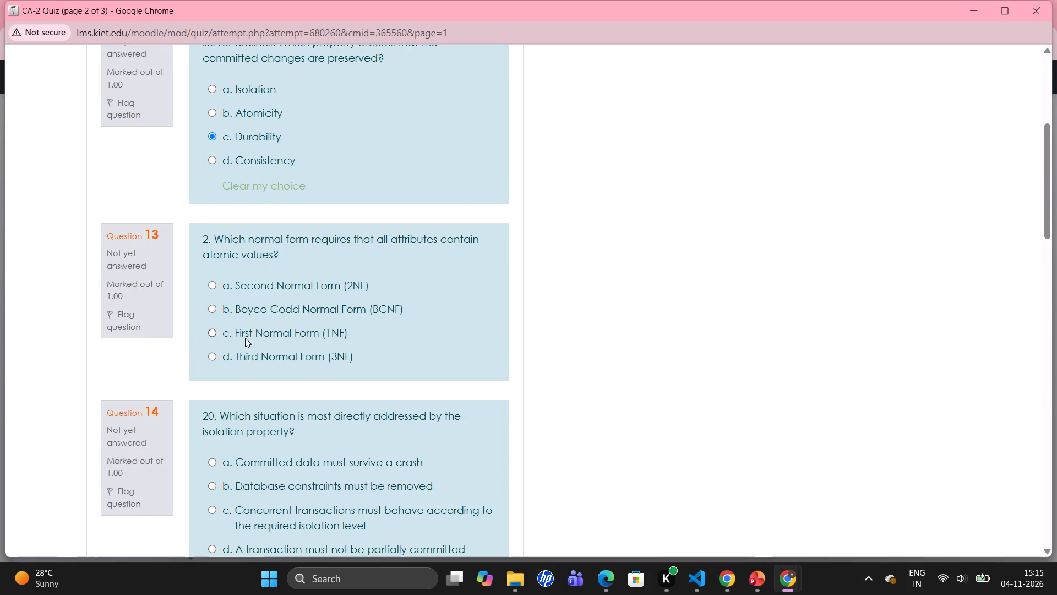
click(214, 334)
Look through the questions on page 2 of the quiz and review the answers already selected for questions 11 to 13.
scroll(456, 462, down, 2)
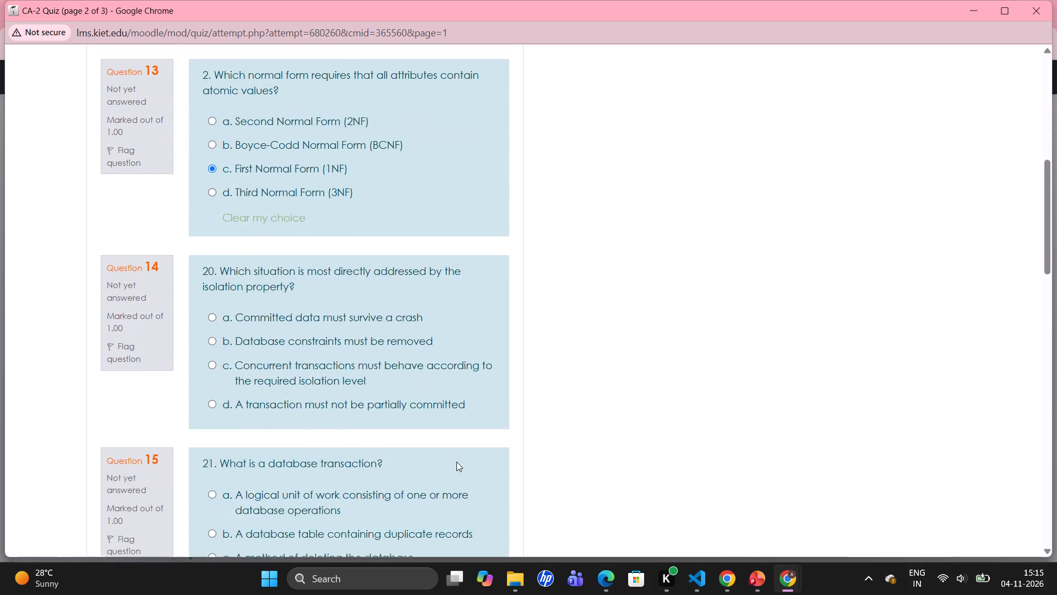
scroll(456, 462, down, 4)
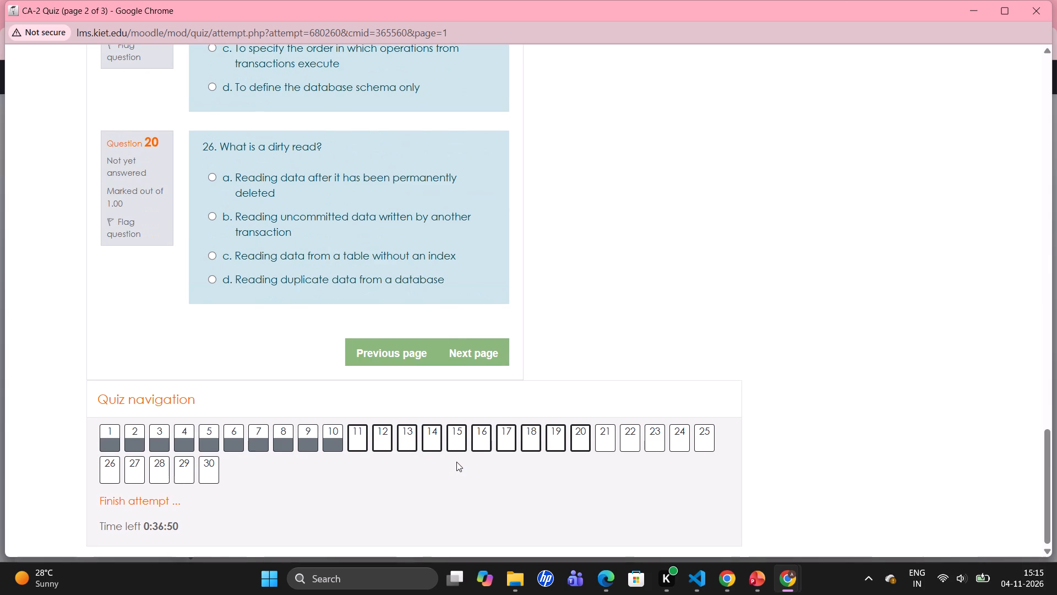
scroll(456, 462, up, 12)
scroll(456, 462, down, 2)
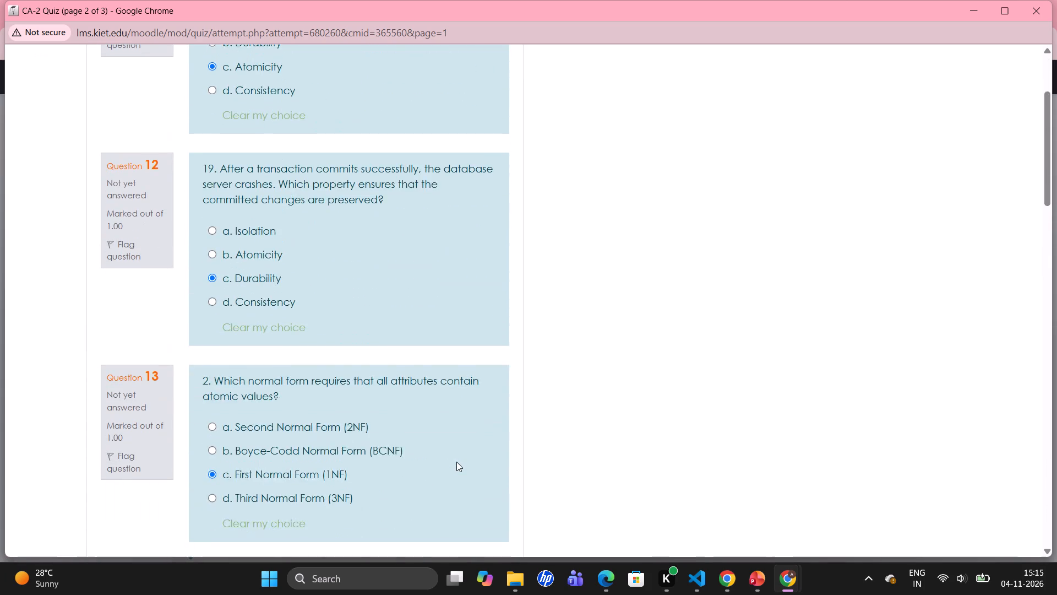
scroll(456, 462, down, 5)
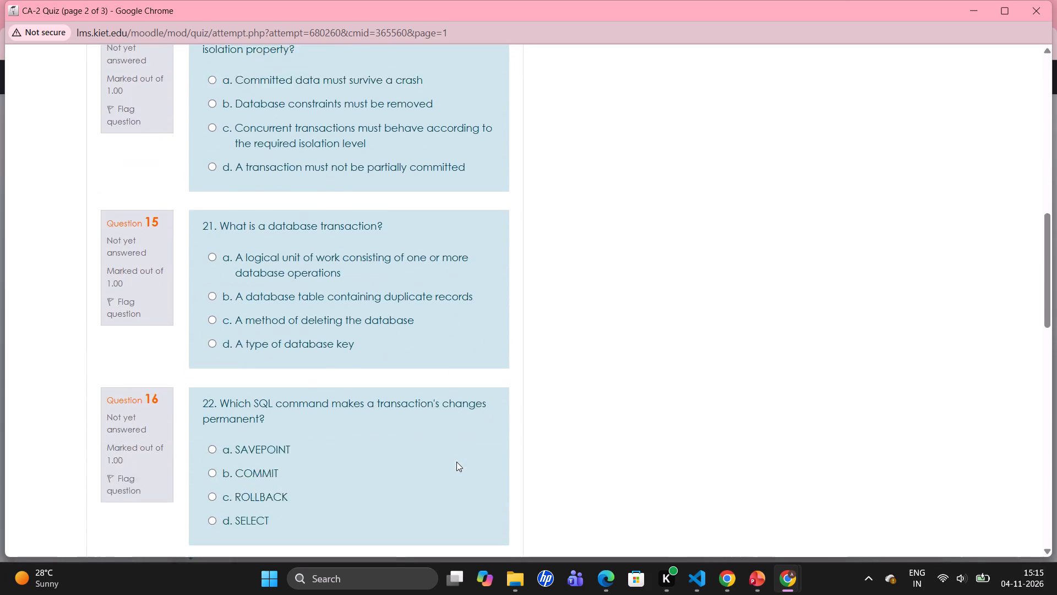
scroll(456, 462, down, 2)
scroll(456, 462, up, 8)
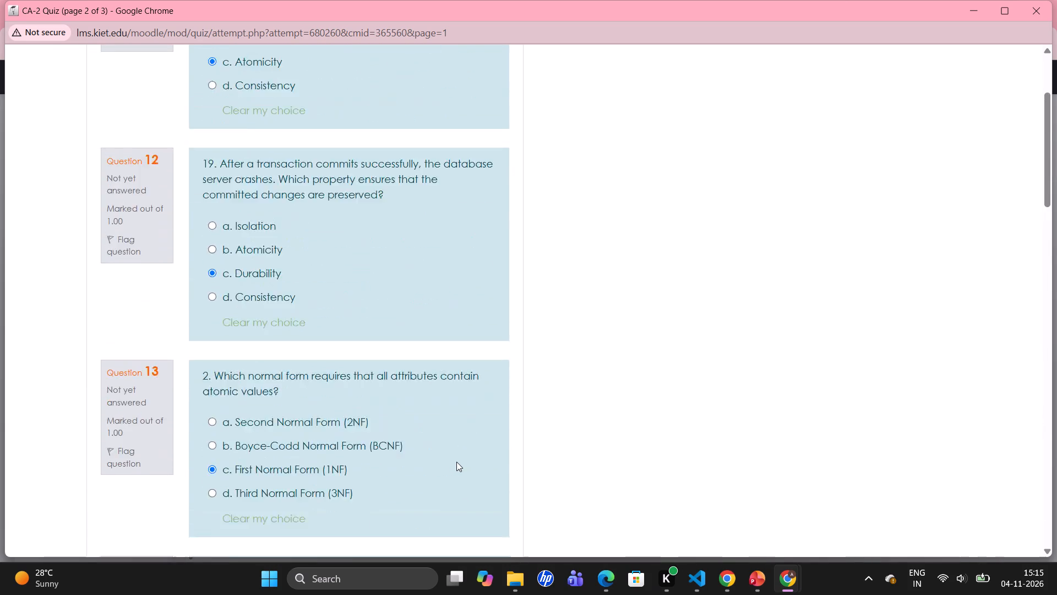
scroll(456, 462, up, 3)
scroll(456, 462, down, 3)
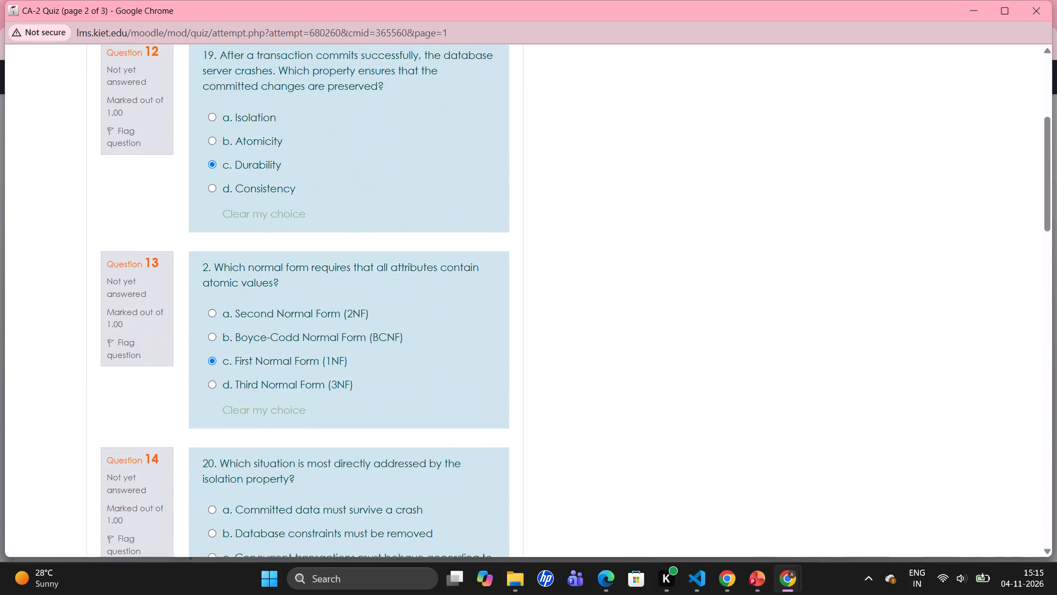
Answer question 14 on the isolation property with option c, concurrent transactions must behave according to the required isolation level.
scroll(456, 462, down, 6)
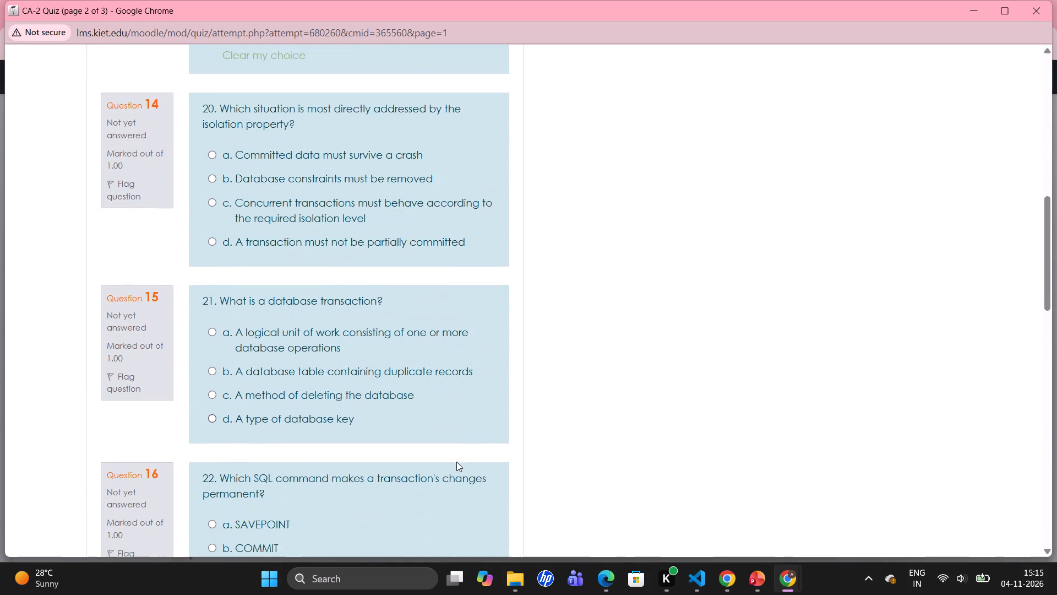
scroll(456, 462, down, 1)
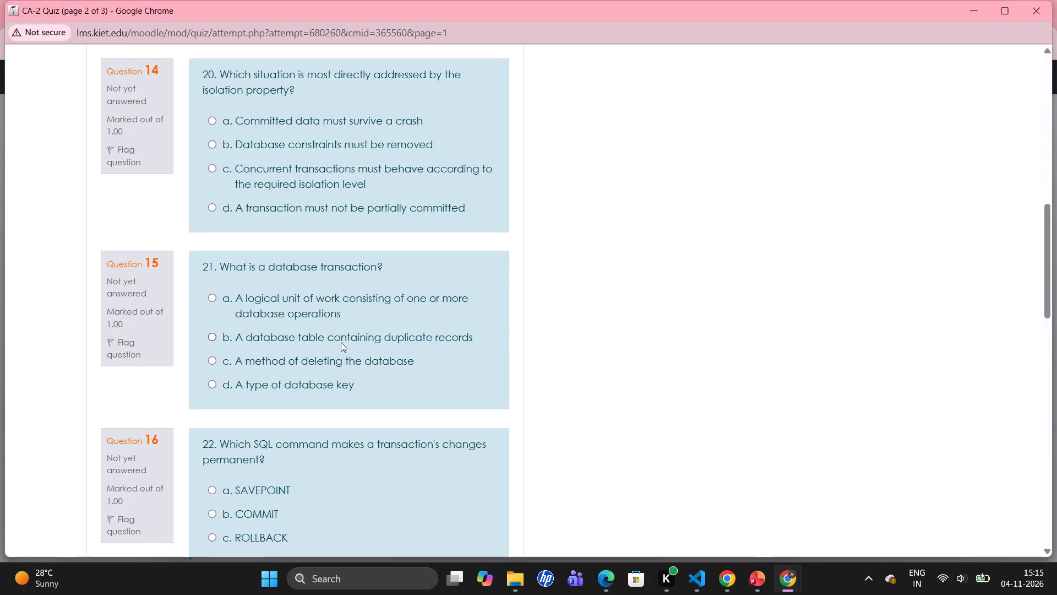
click(213, 165)
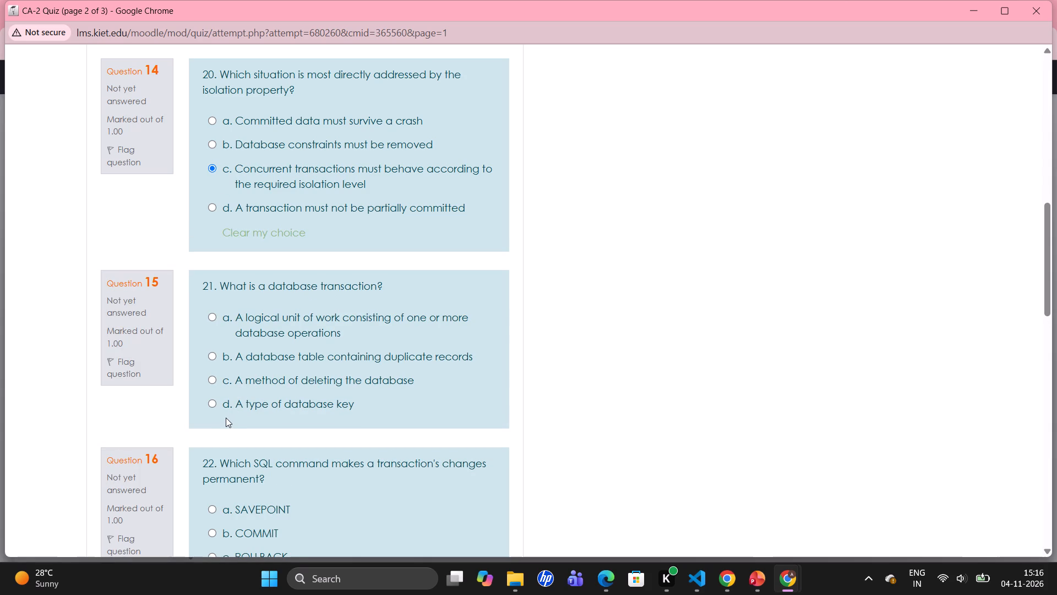
Answer question 15 on what a database transaction is with option a, a logical unit of work consisting of one or more database operations.
click(208, 311)
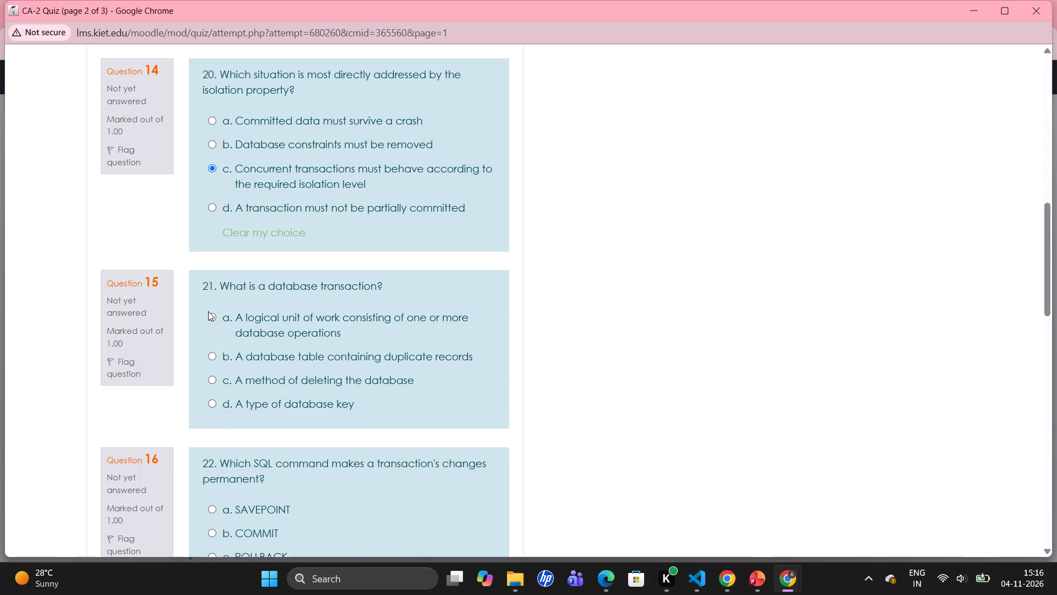
click(211, 311)
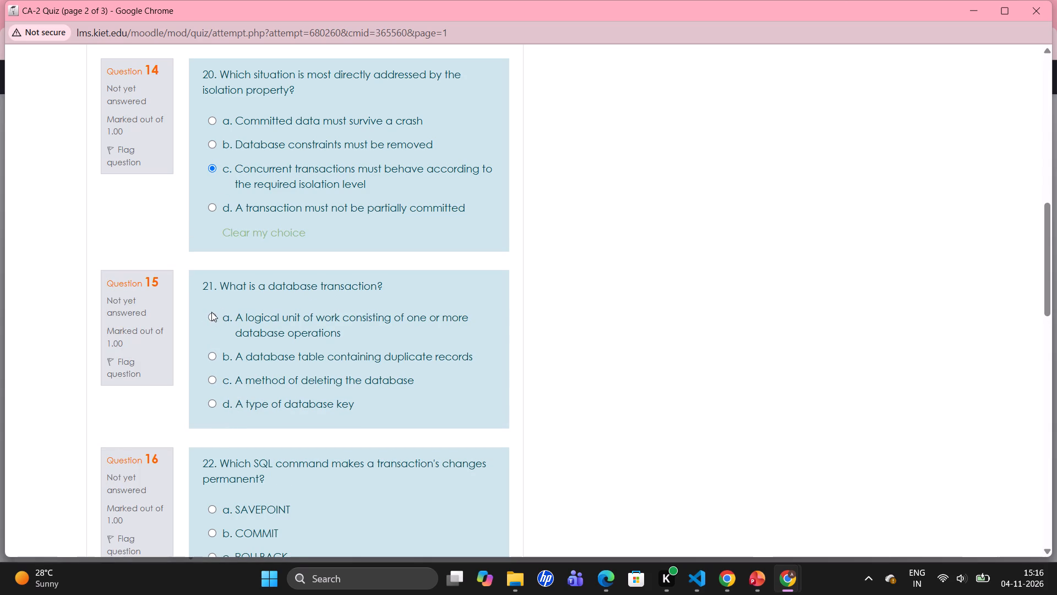
click(211, 312)
click(211, 317)
Answer question 16 on the SQL command that makes a transaction's changes permanent with option b, COMMIT.
scroll(228, 334, down, 1)
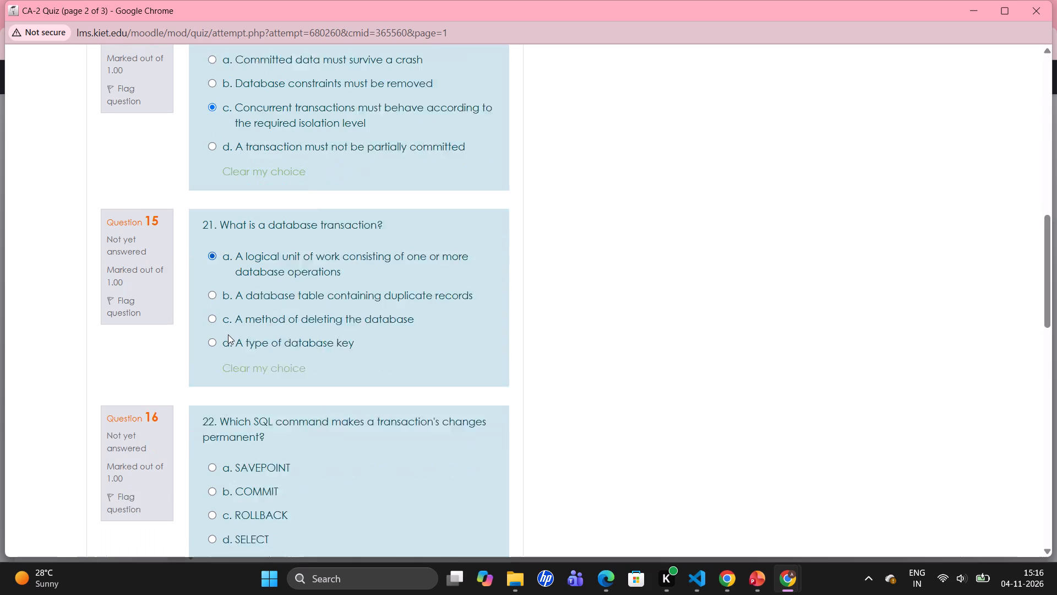
scroll(228, 334, down, 3)
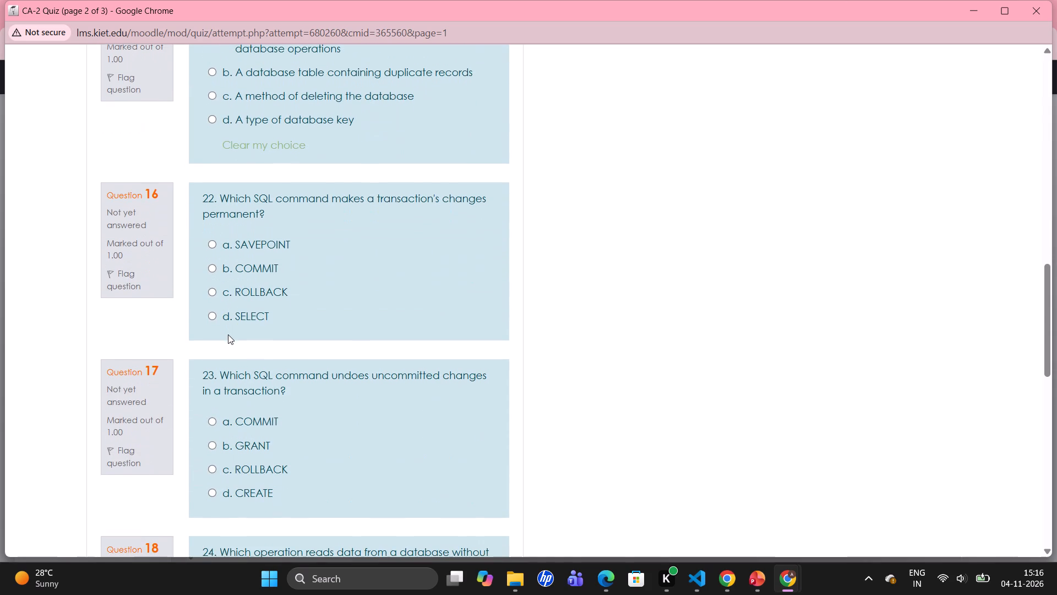
scroll(228, 334, down, 1)
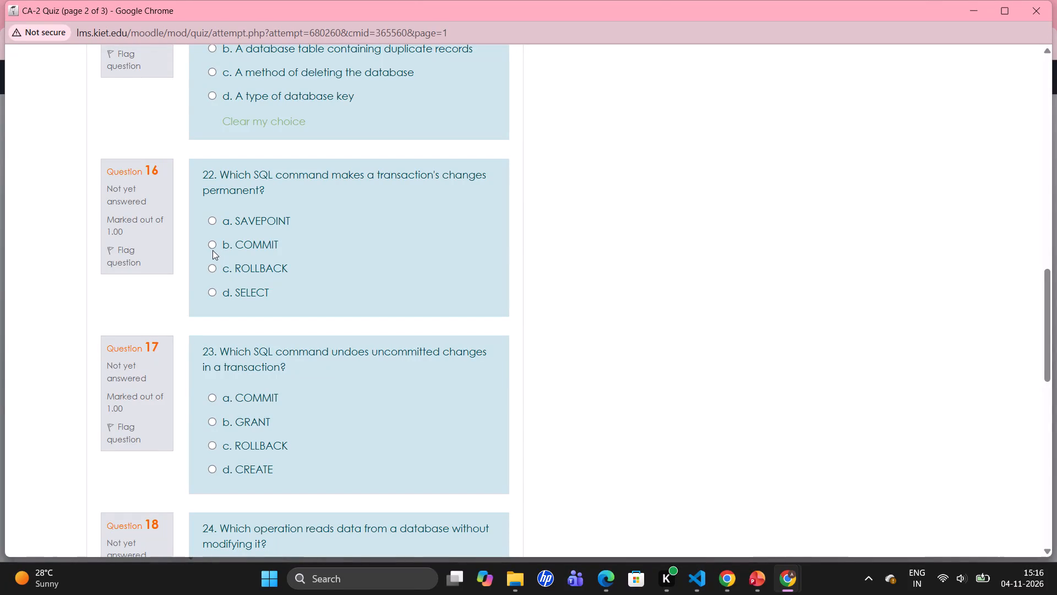
click(212, 252)
click(212, 247)
Answer question 18 on the operation that reads data without modifying it with option c, READ.
scroll(259, 399, down, 1)
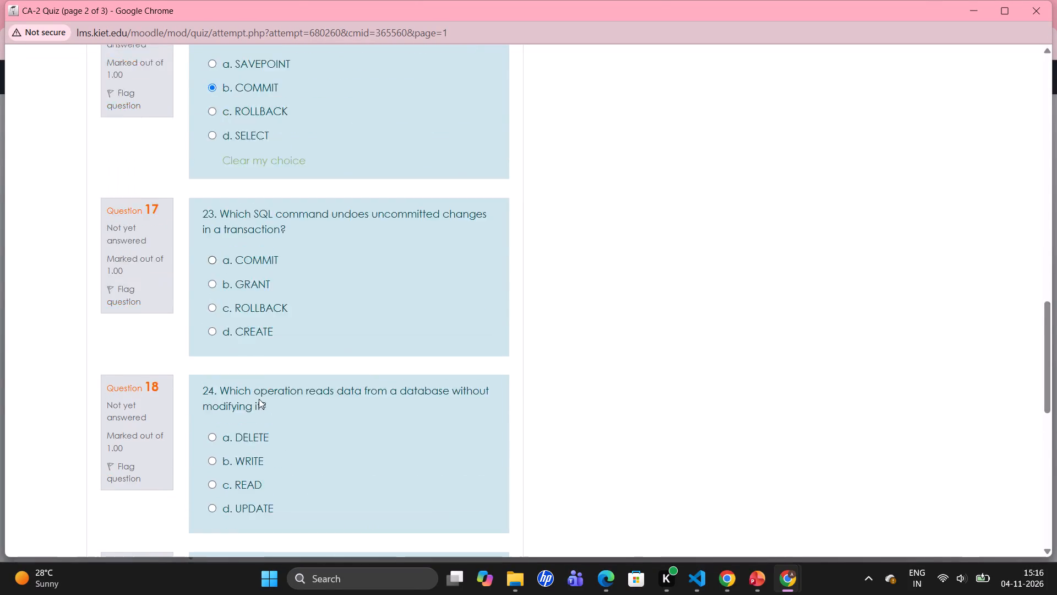
scroll(259, 399, down, 3)
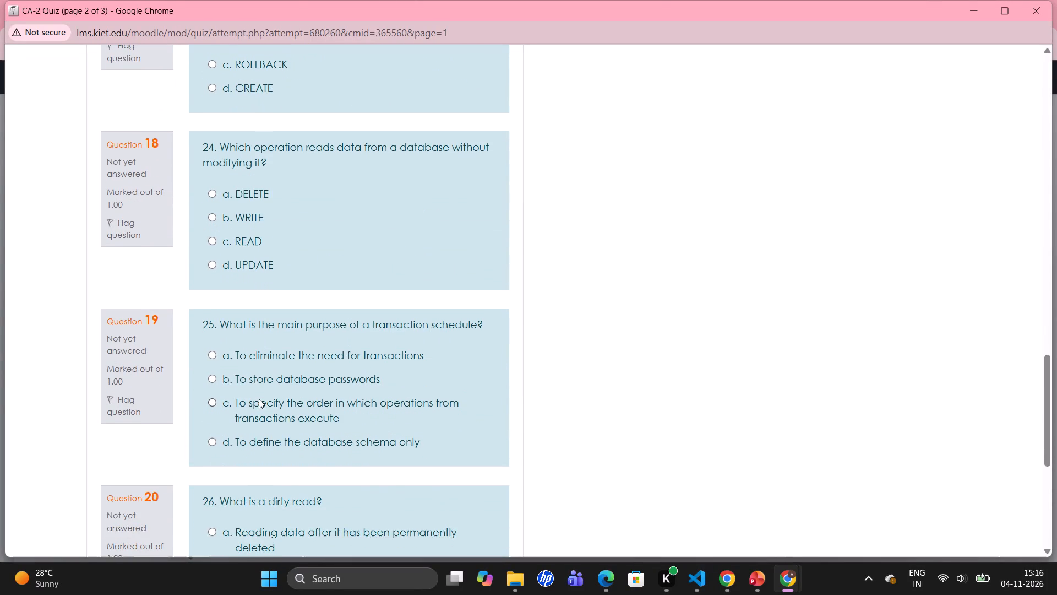
scroll(259, 399, down, 3)
scroll(259, 399, up, 2)
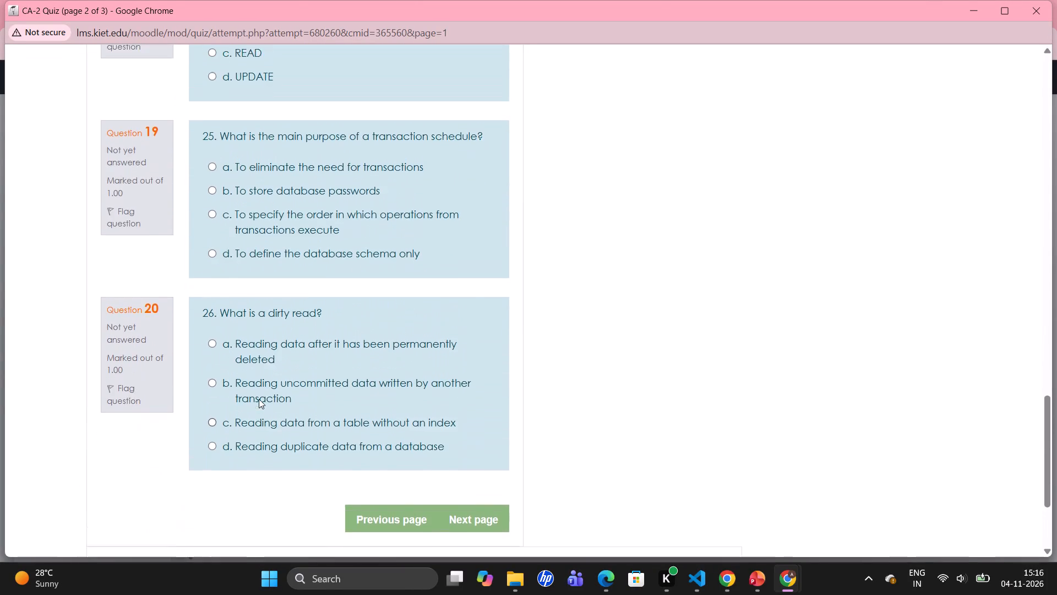
scroll(259, 399, up, 2)
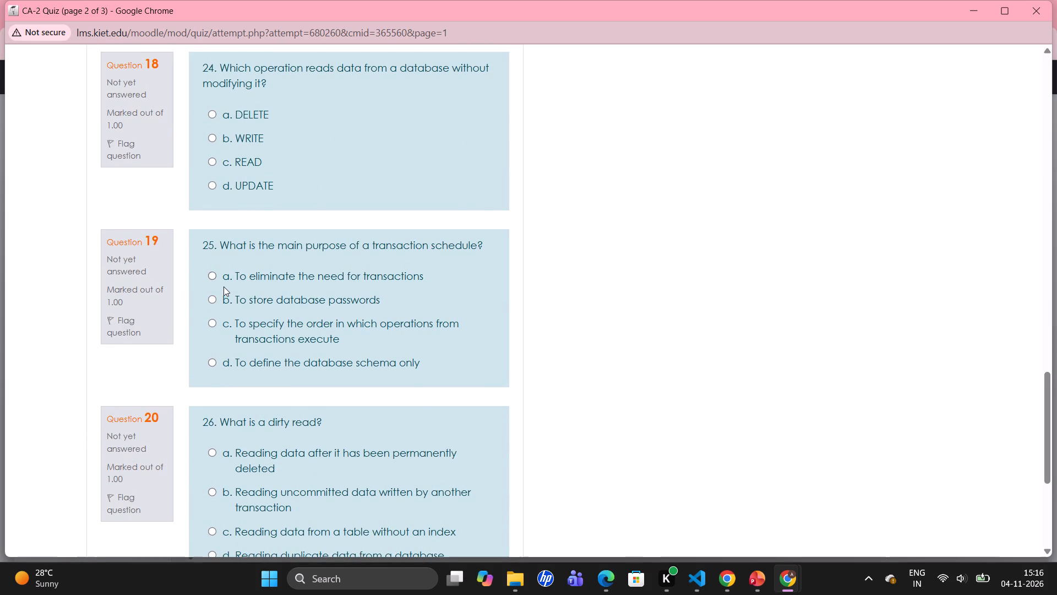
click(209, 165)
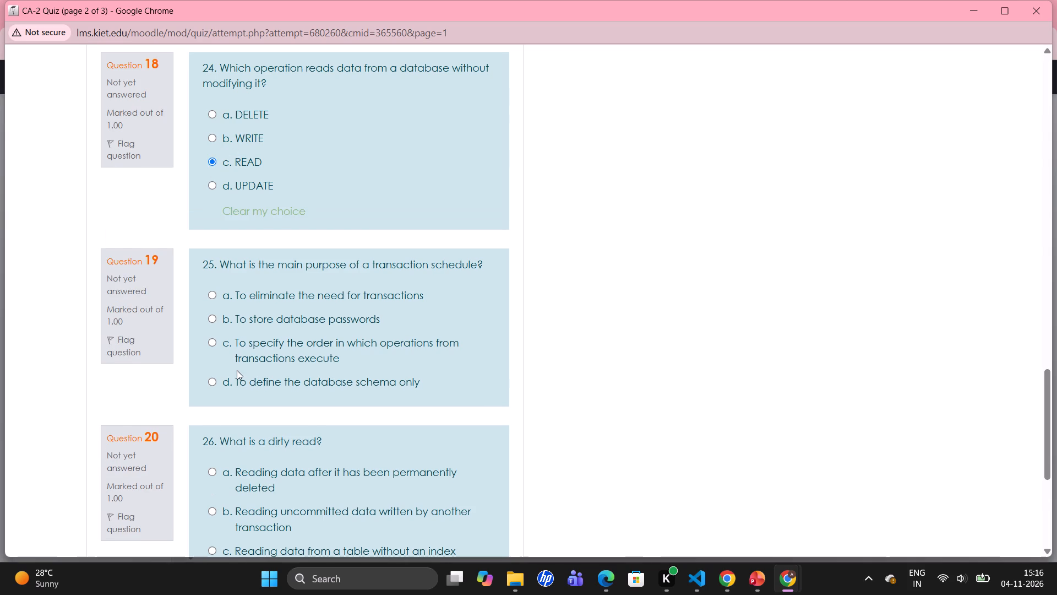
Answer question 19 with option c, specifying the order transaction operations execute, and question 20 with option b, reading uncommitted data written by another transaction.
scroll(237, 370, down, 2)
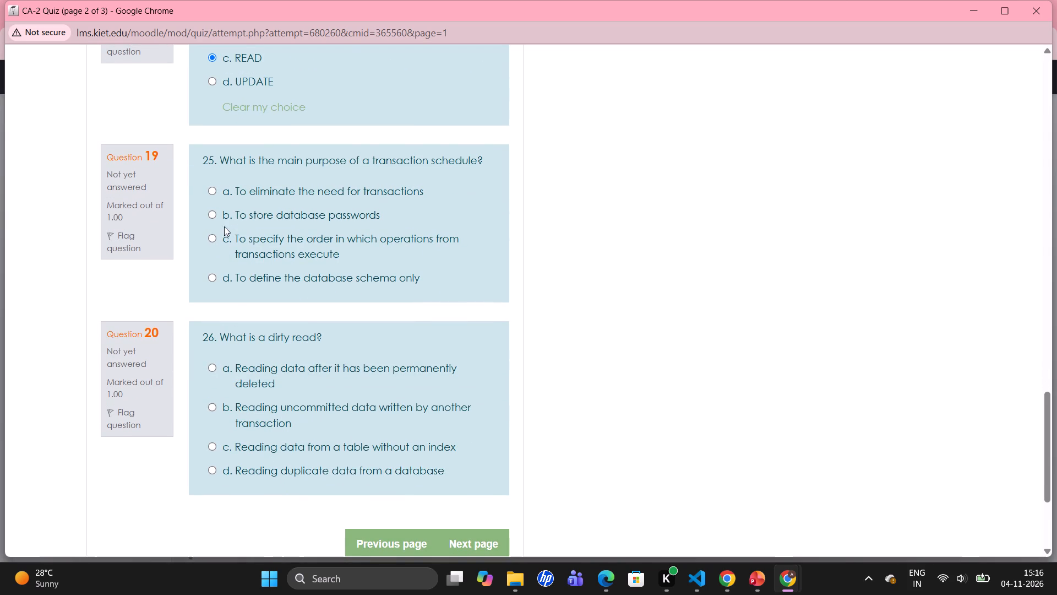
click(211, 230)
click(211, 235)
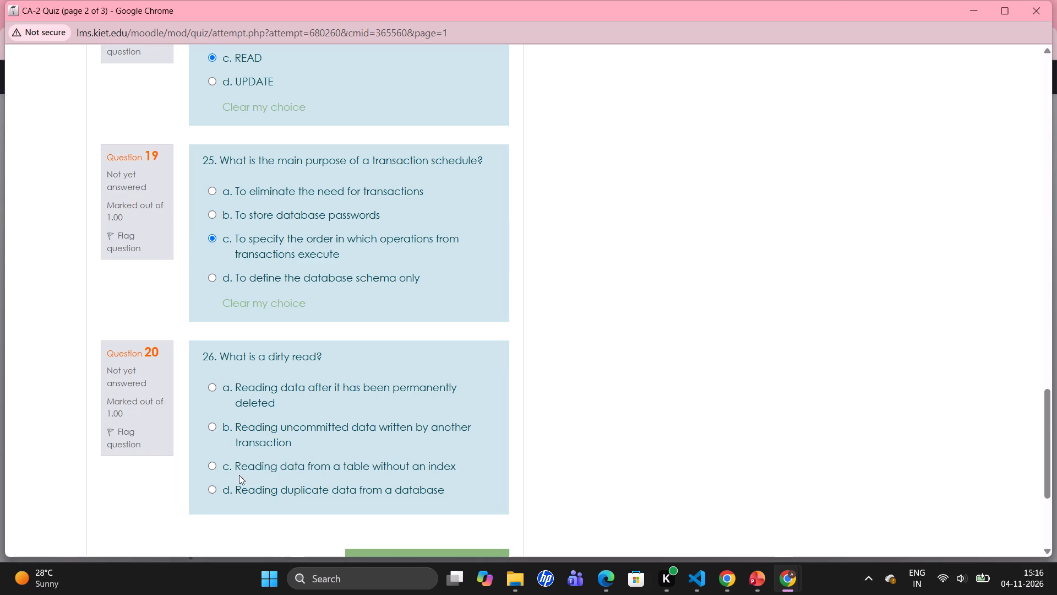
click(212, 426)
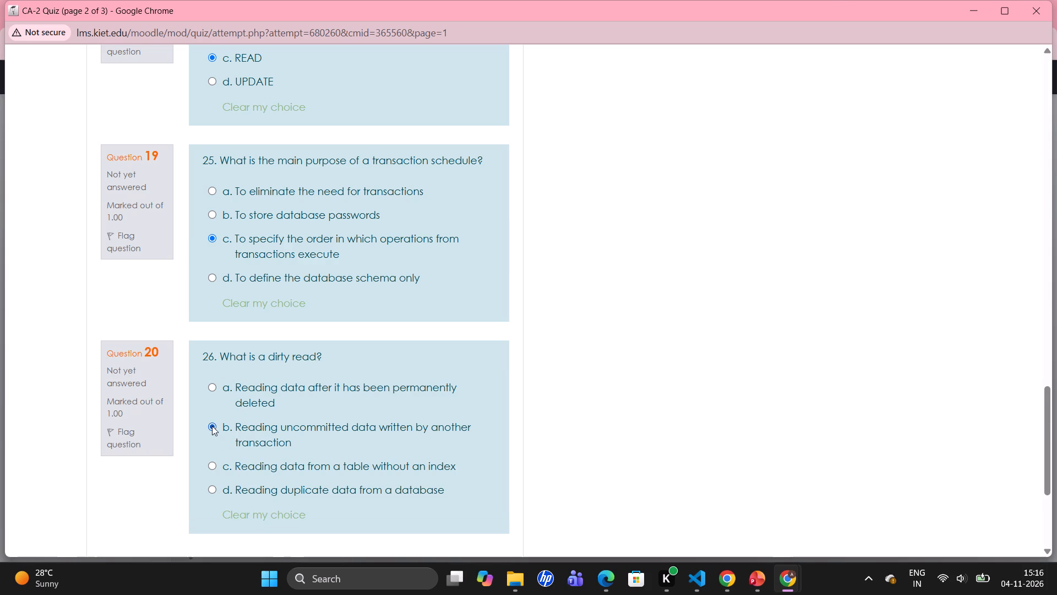
Answer question 17 on the SQL command that undoes uncommitted changes with option b, GRANT.
scroll(269, 441, down, 2)
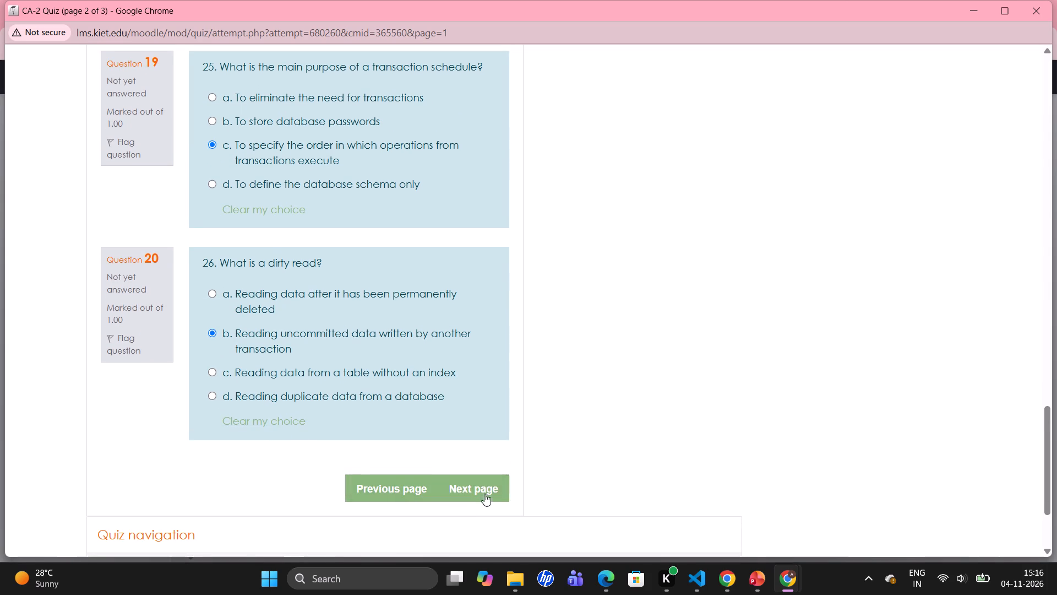
scroll(341, 311, up, 4)
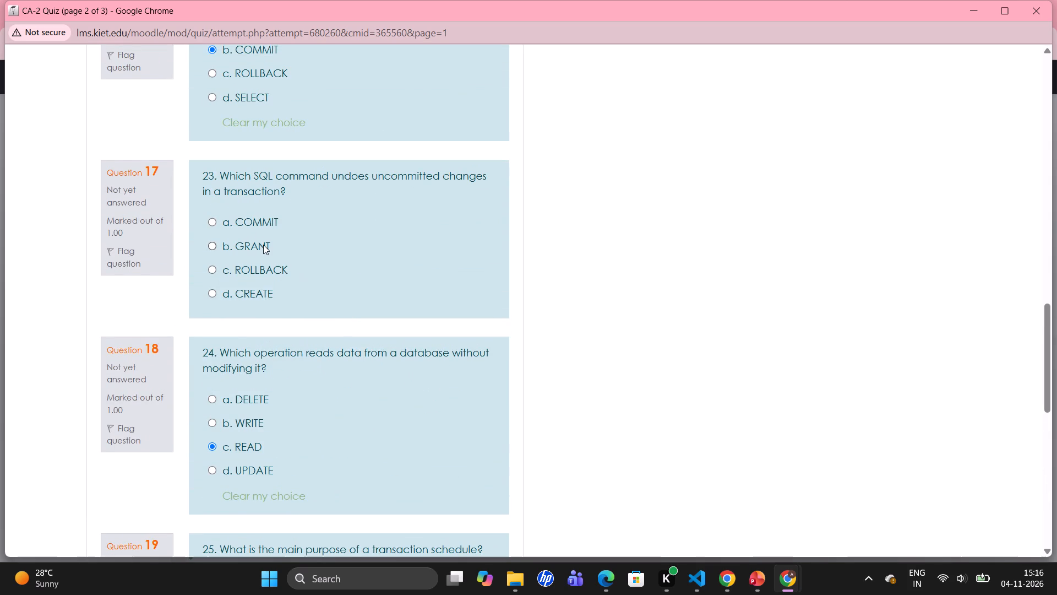
click(263, 245)
Move on to page 3 of the quiz.
scroll(300, 364, down, 3)
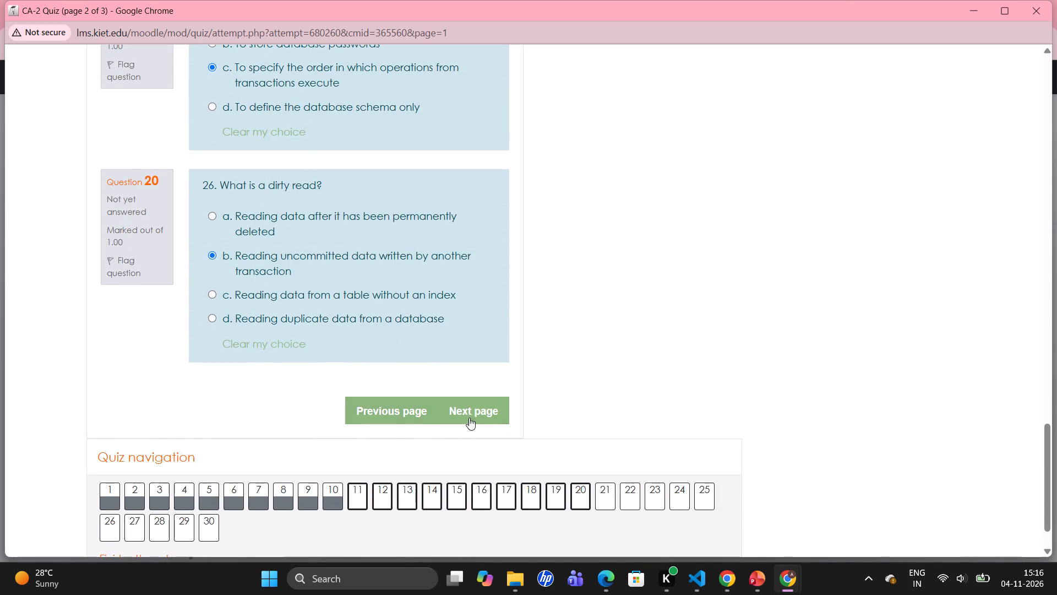
click(487, 409)
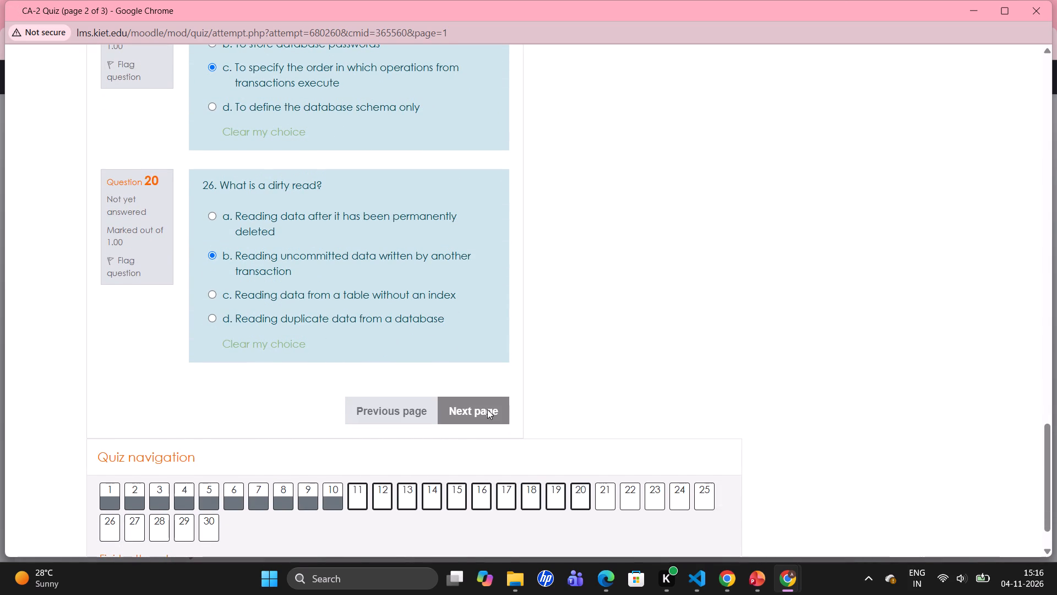
Answer question 21 on lost updates with option a, and question 22 on 2NF with option d, partial dependencies of non-prime attributes on candidate keys.
scroll(487, 409, down, 9)
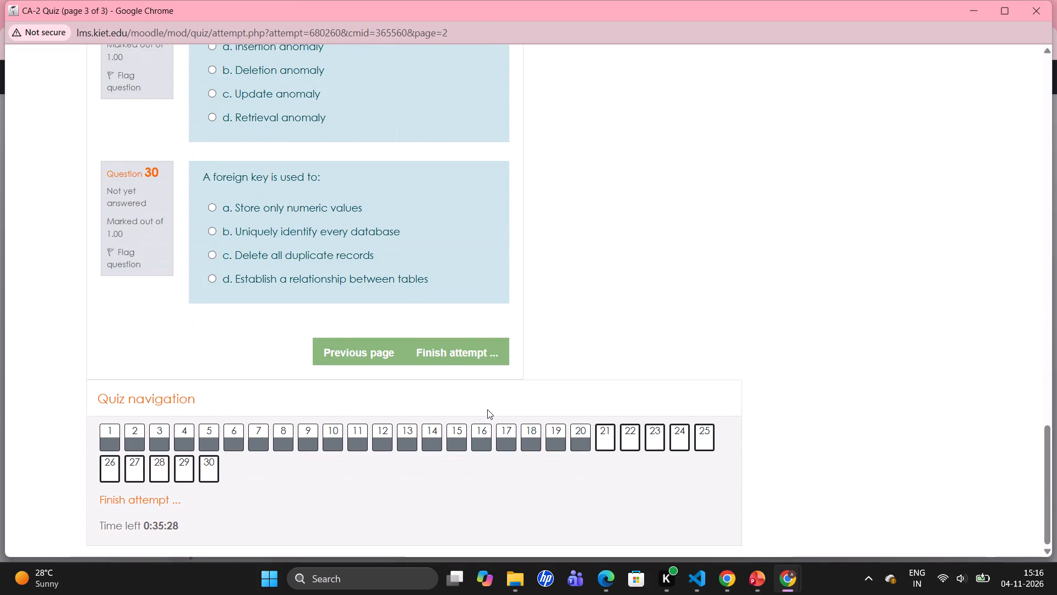
scroll(487, 409, up, 7)
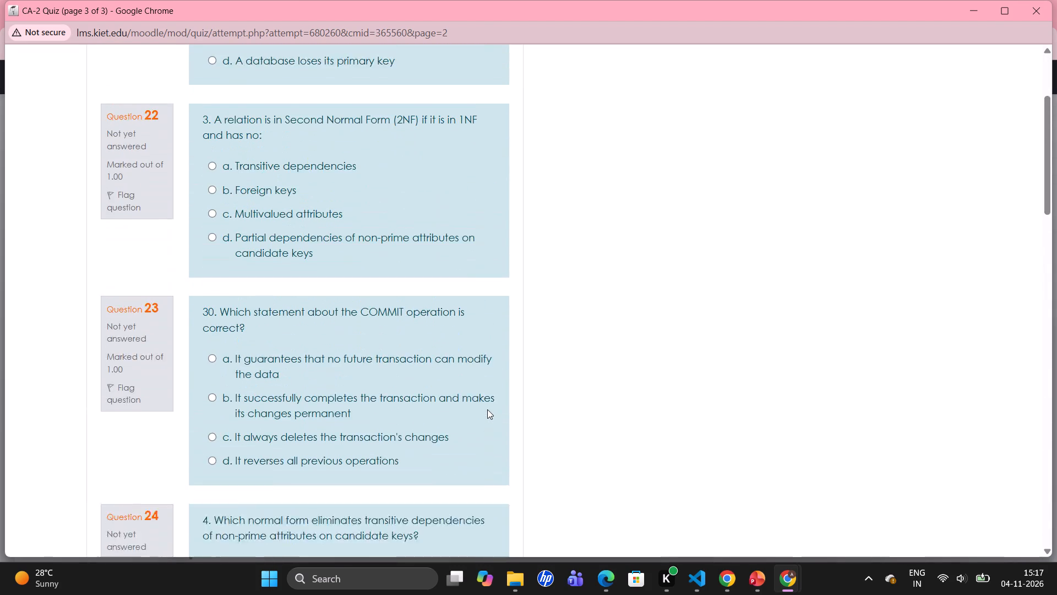
scroll(487, 409, up, 3)
scroll(487, 409, down, 1)
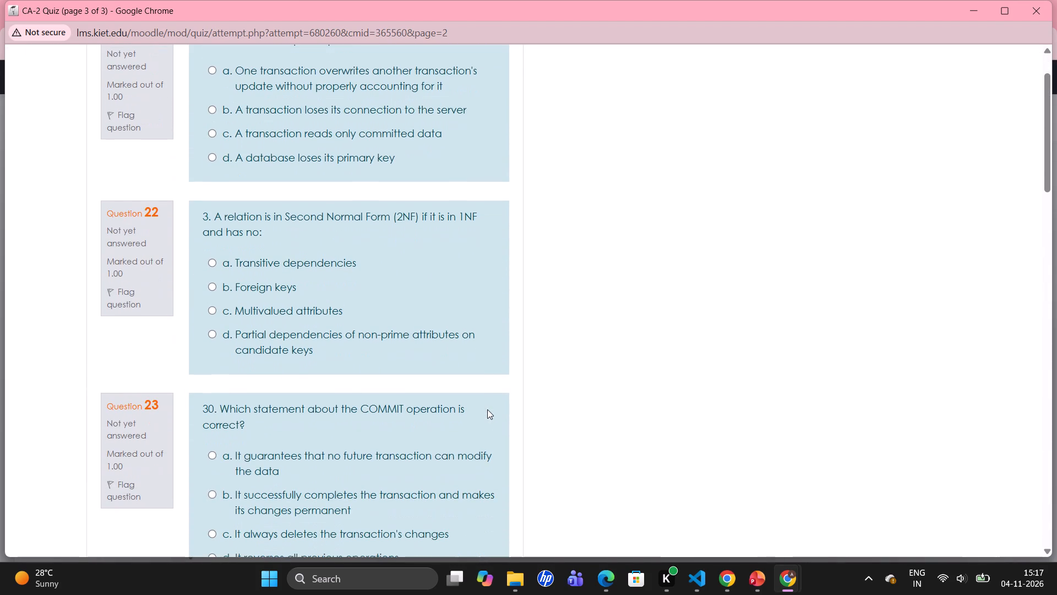
scroll(487, 409, down, 1)
scroll(487, 409, up, 2)
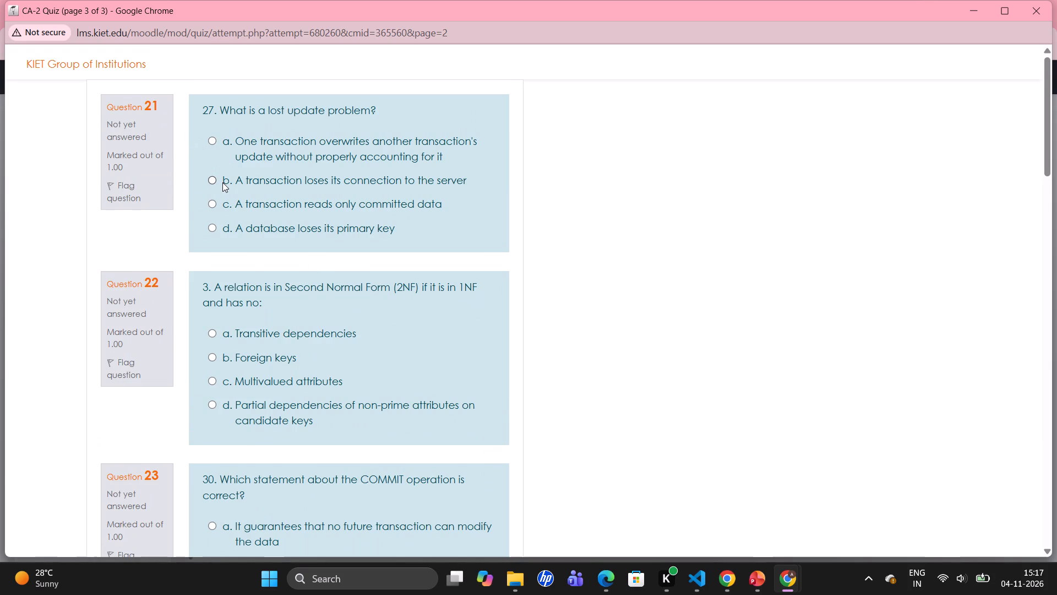
click(210, 143)
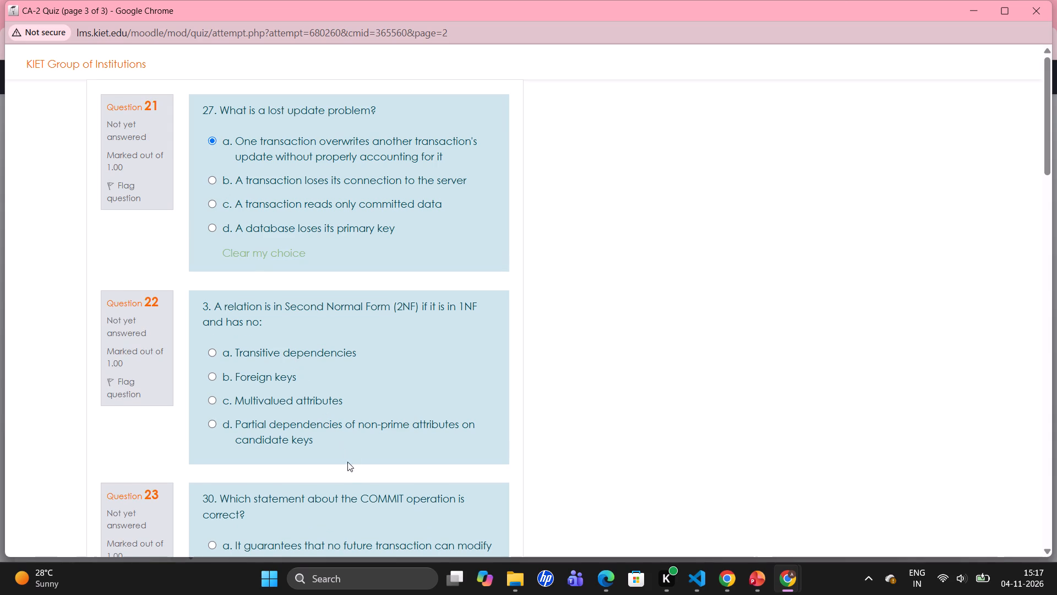
click(282, 431)
Answer question 24 on the normal form that eliminates transitive dependencies with option b, 3NF.
scroll(282, 431, down, 2)
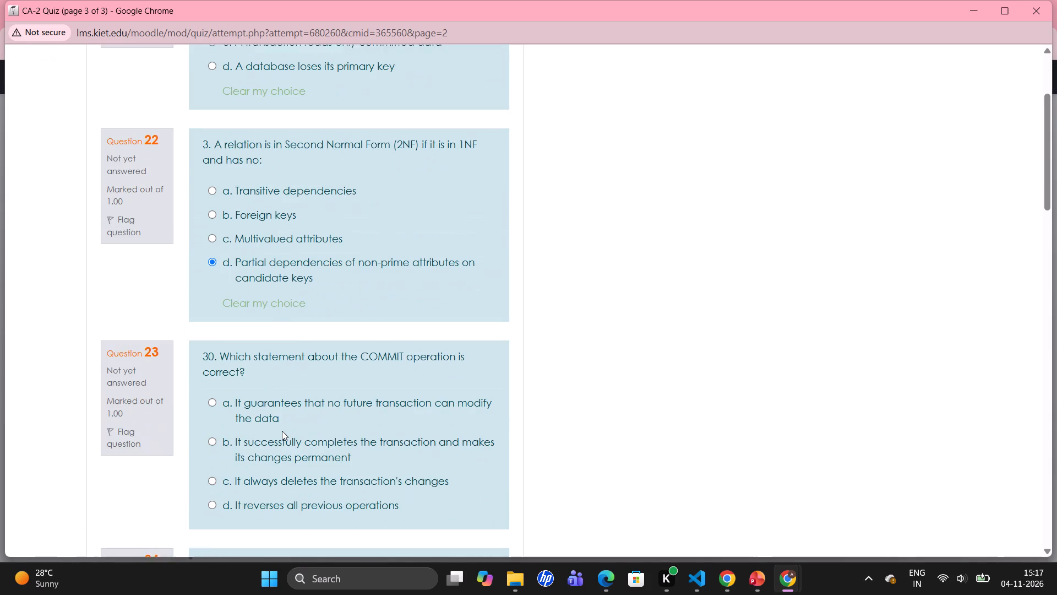
scroll(282, 431, down, 2)
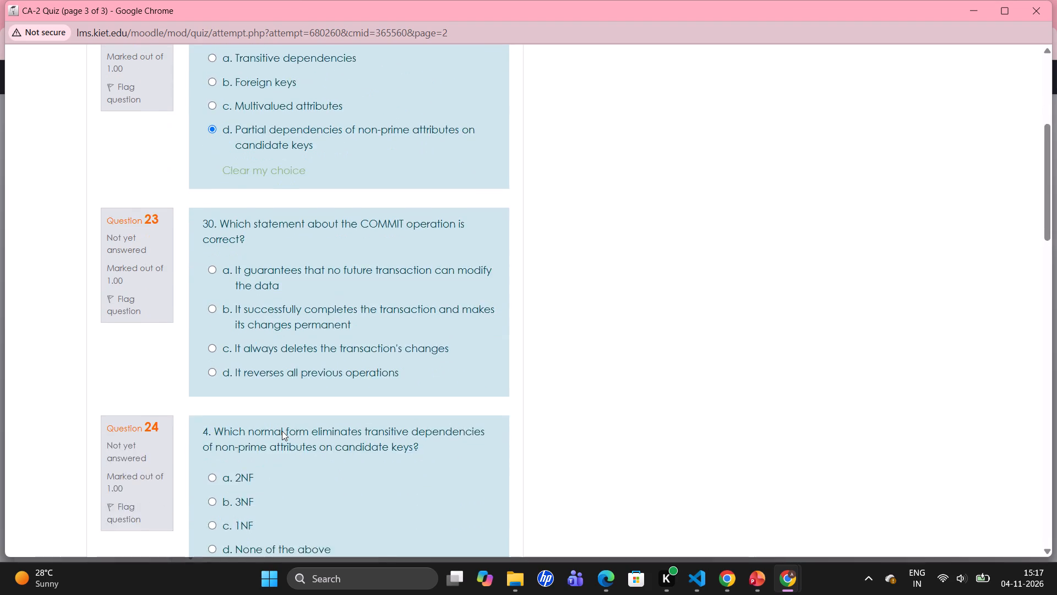
scroll(282, 431, down, 2)
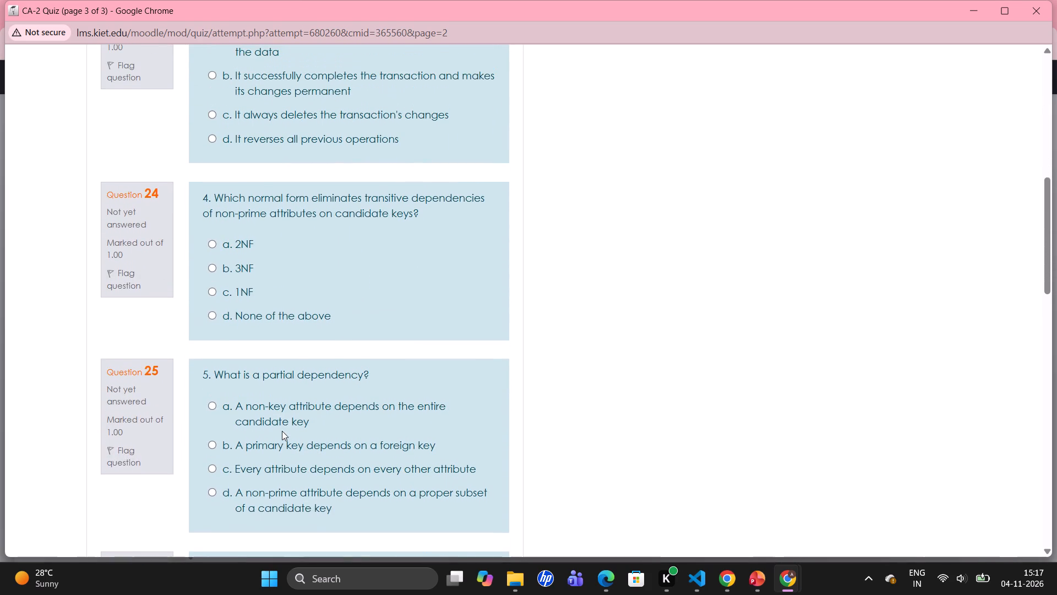
scroll(282, 431, down, 1)
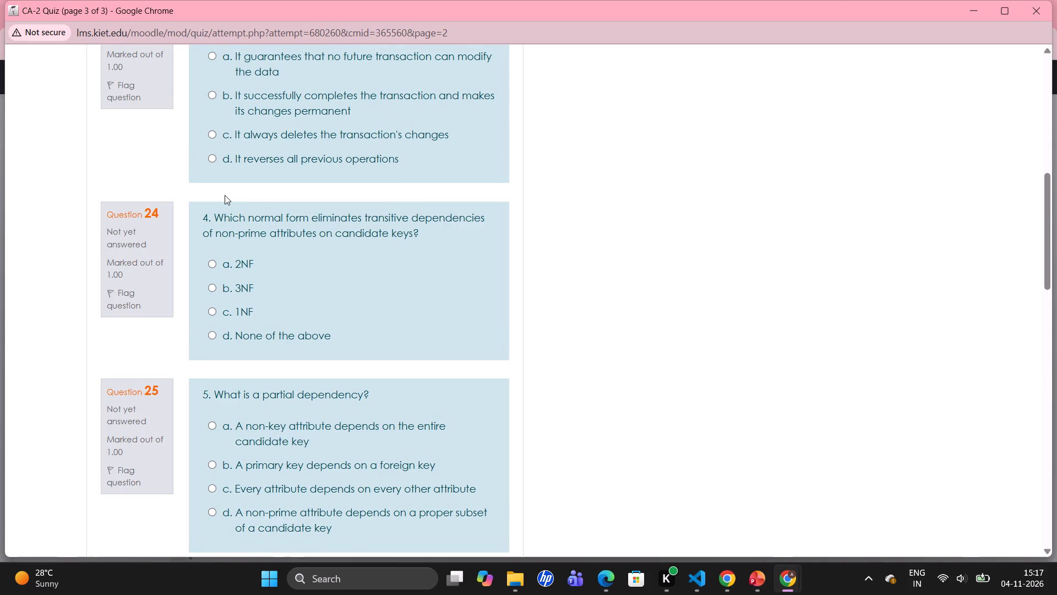
click(214, 293)
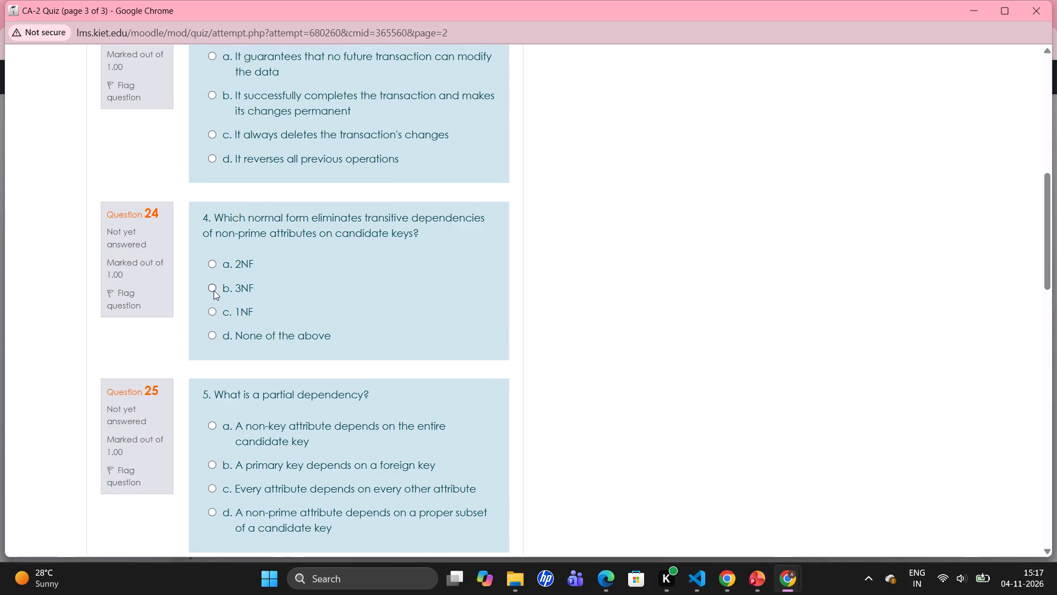
click(214, 289)
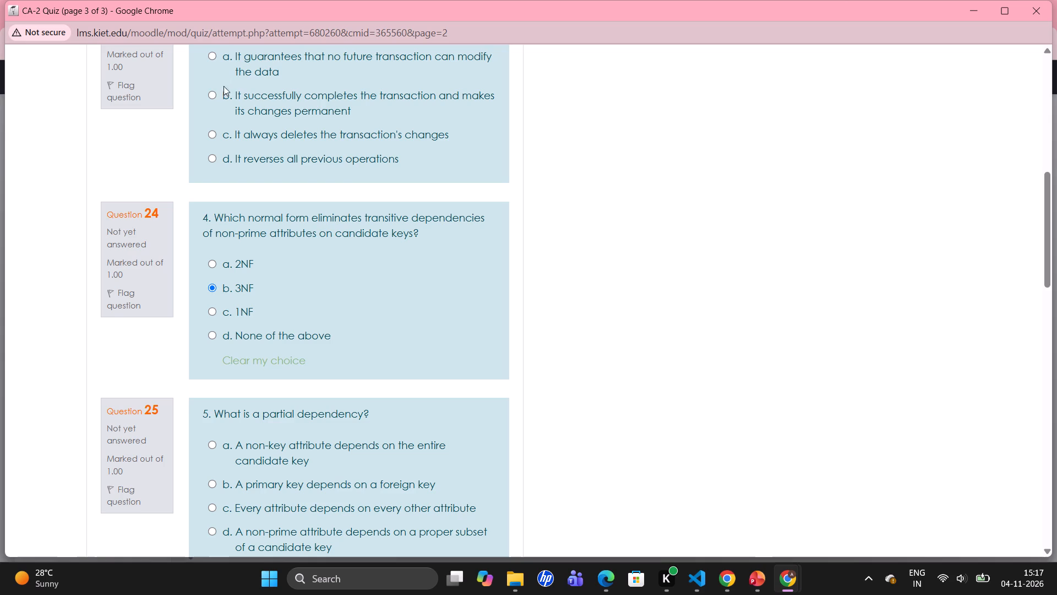
Answer question 23 on the COMMIT operation with option b, and question 25 on partial dependency with option a, dependence on the entire candidate key.
click(217, 88)
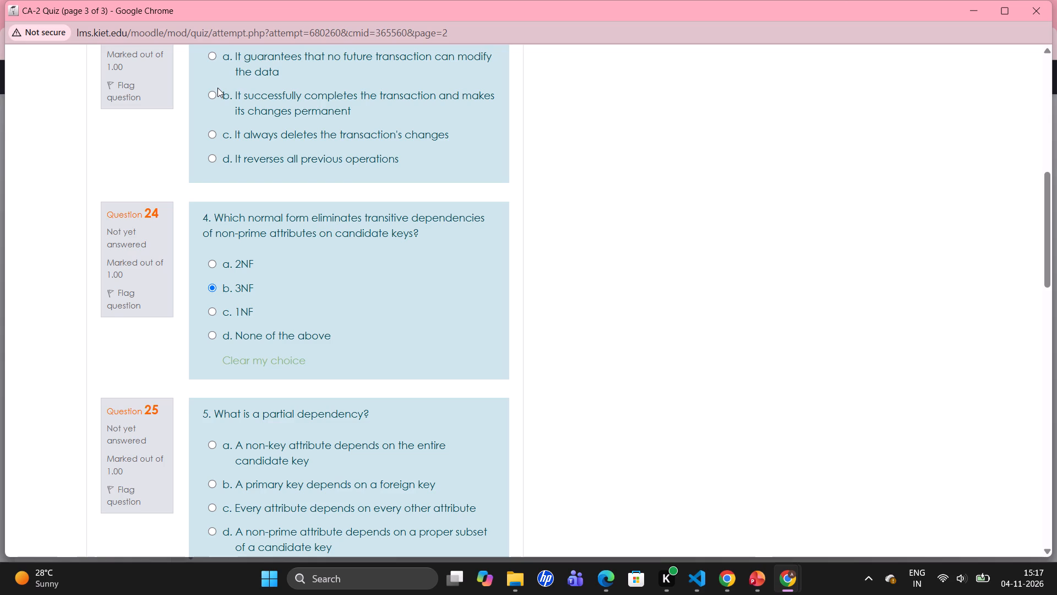
click(214, 92)
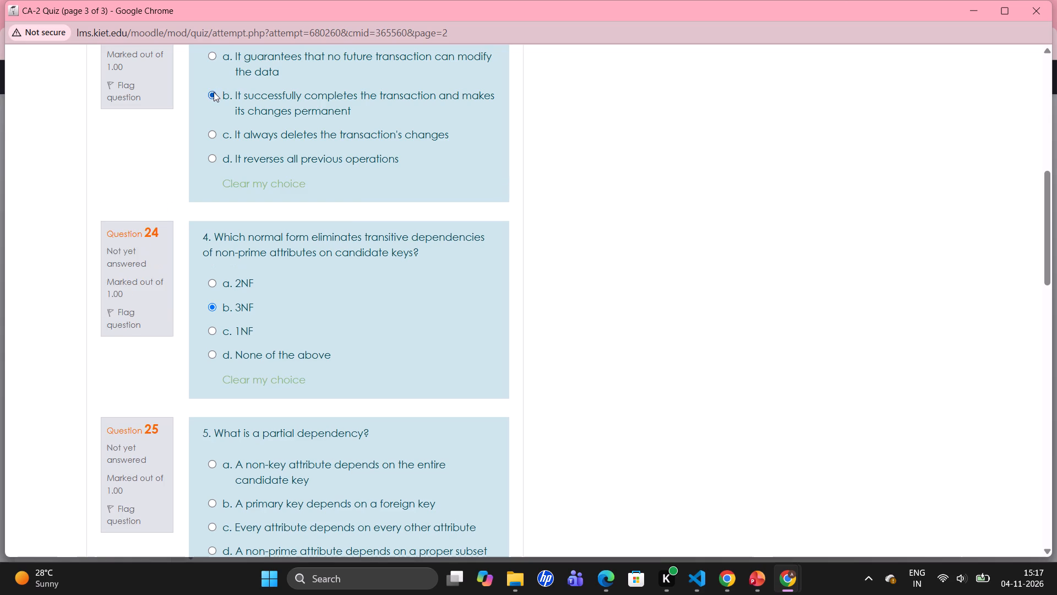
click(210, 463)
Answer question 26 on the form stricter than 3NF with option b, Boyce-Codd Normal Form, and question 27 with option a, X must be a superkey.
scroll(210, 463, down, 5)
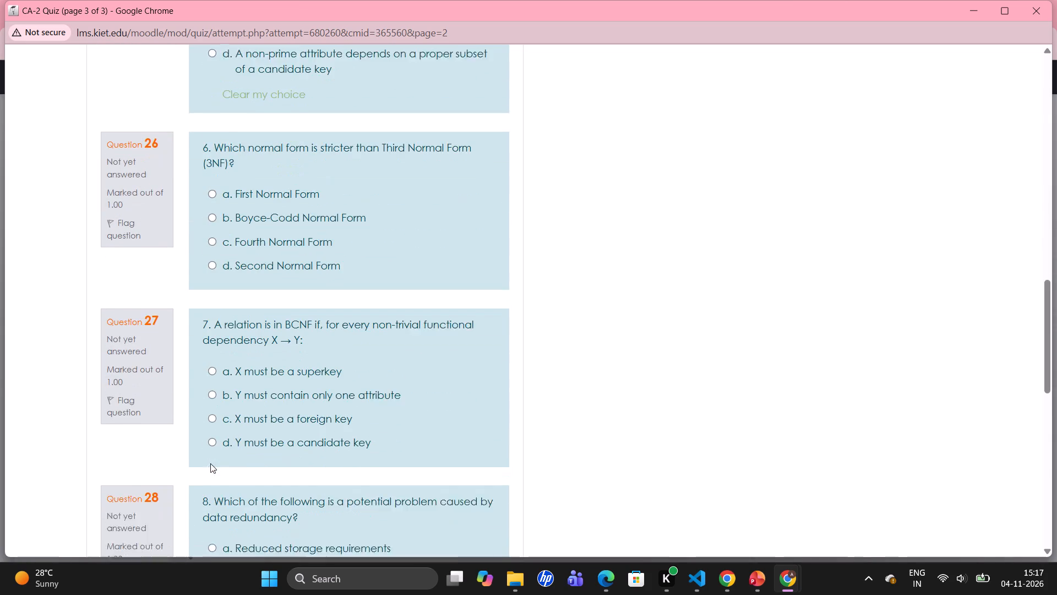
scroll(210, 463, down, 2)
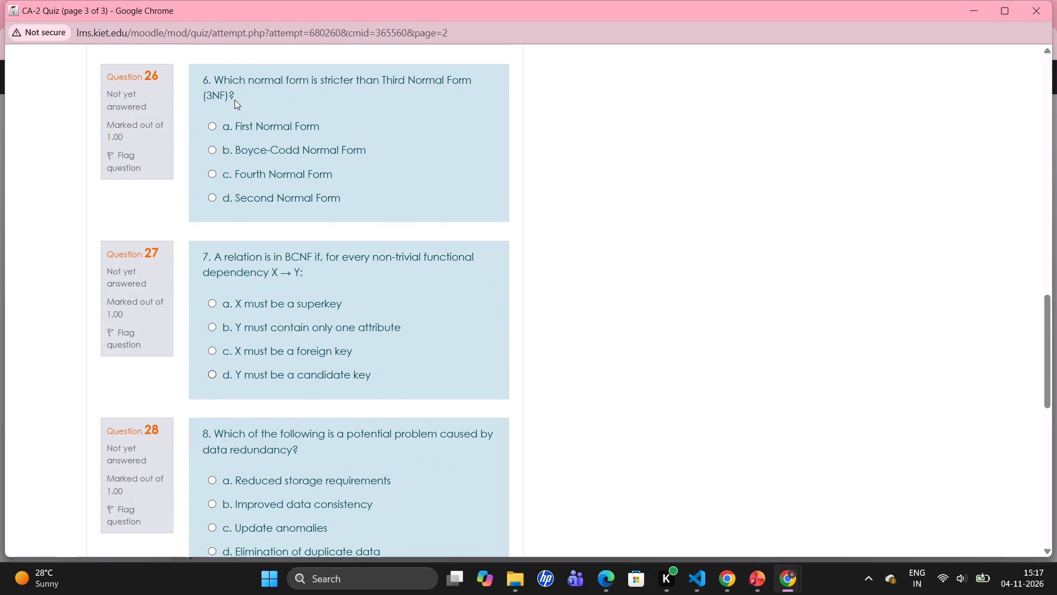
click(227, 154)
scroll(274, 297, down, 1)
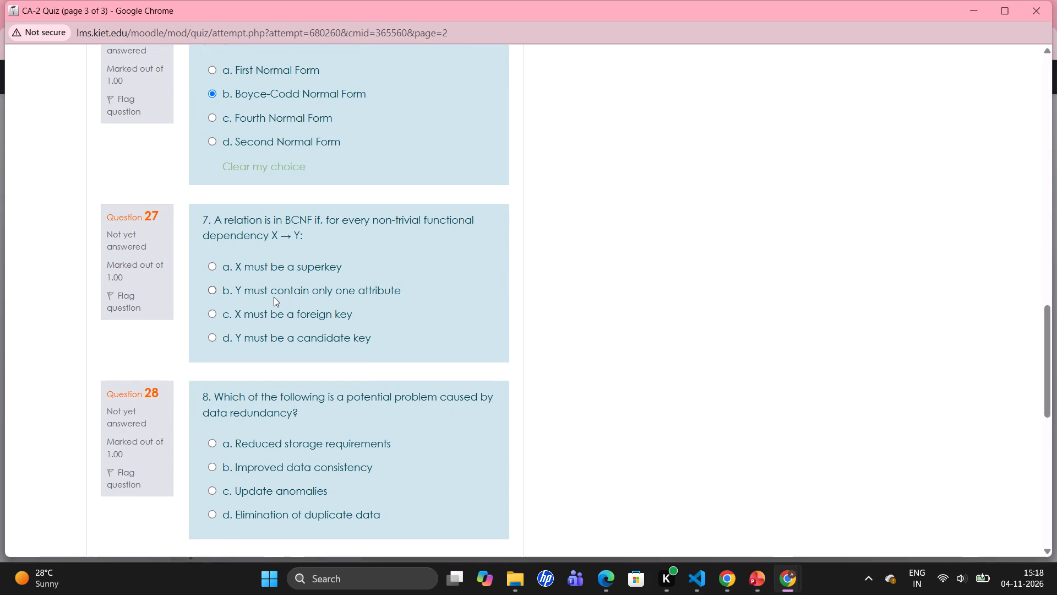
click(263, 265)
Answer question 28 on the problem caused by data redundancy with option c, Update anomalies.
scroll(284, 353, down, 1)
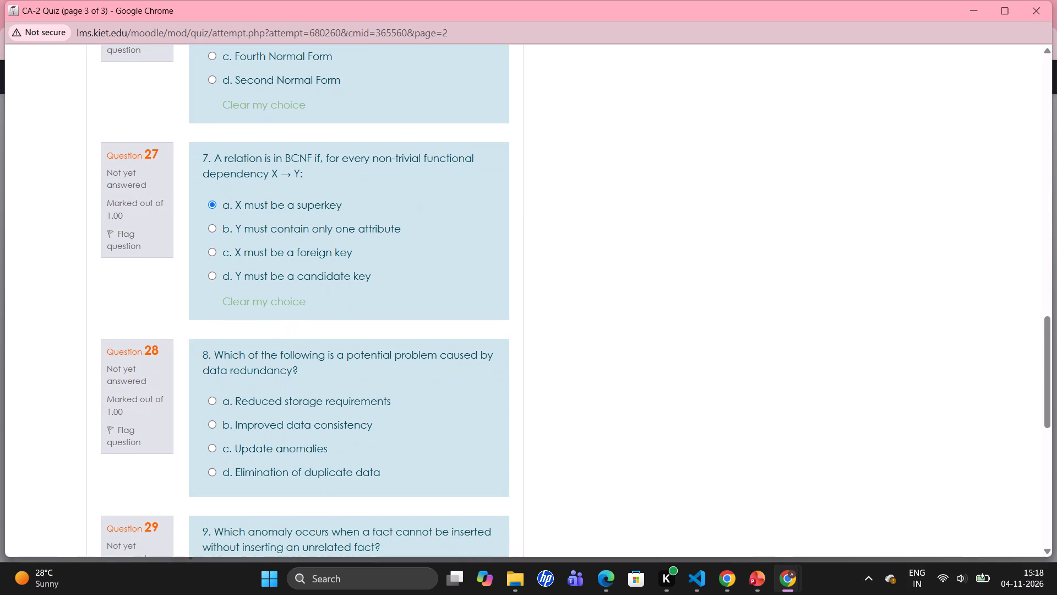
click(258, 446)
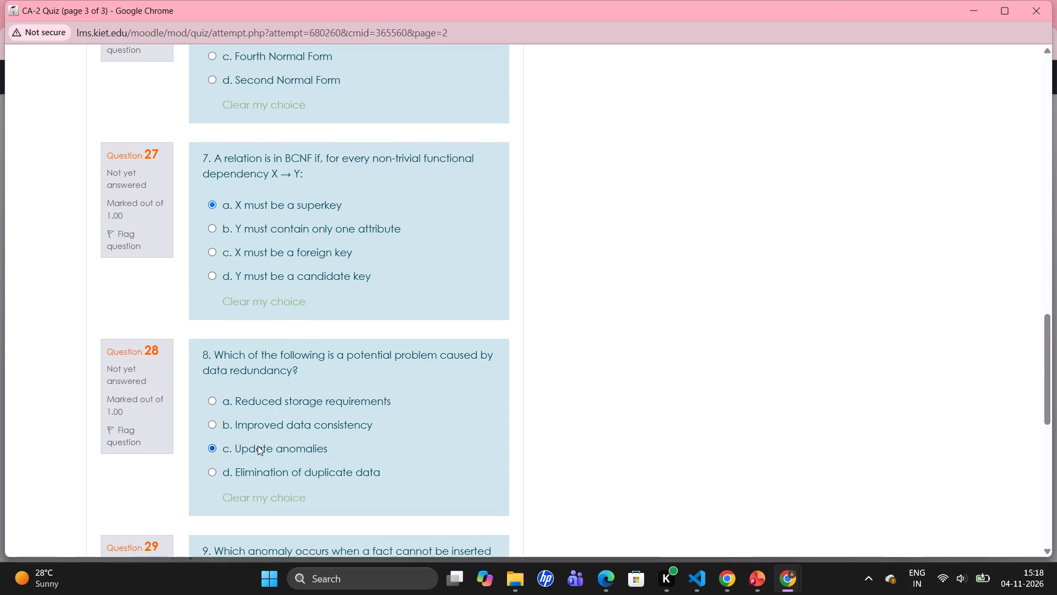
Answer question 29 with option a, Insertion anomaly, and question 30 on foreign keys with option d, Establish a relationship between tables.
scroll(258, 446, down, 5)
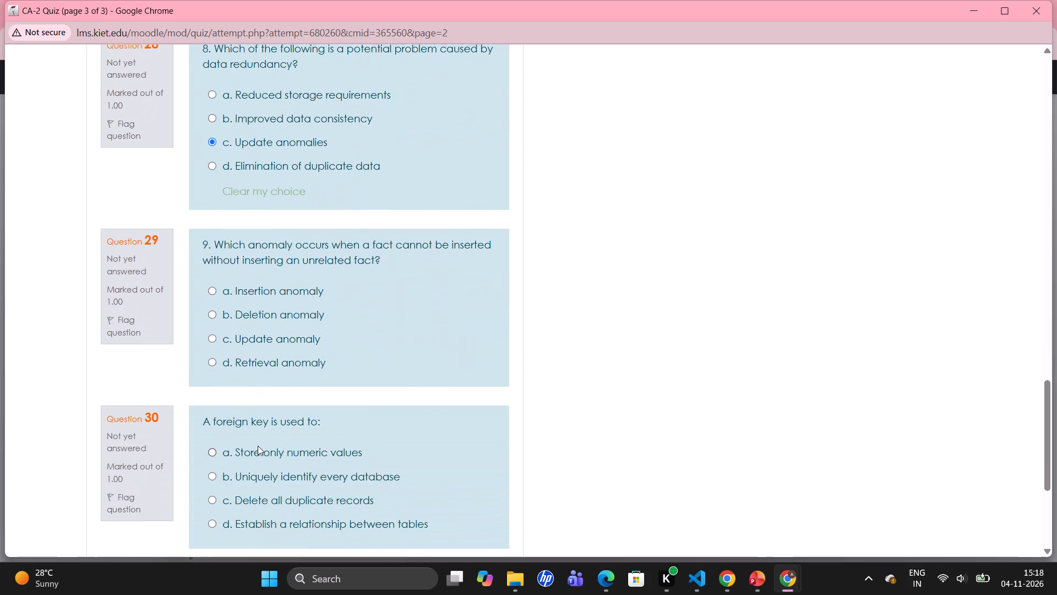
scroll(258, 446, down, 1)
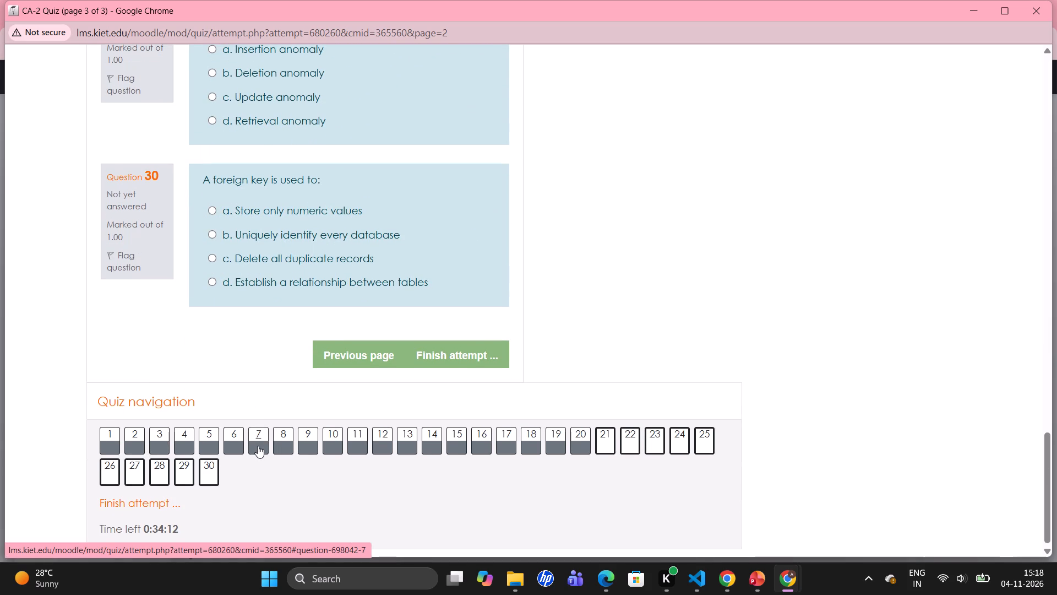
scroll(258, 446, up, 2)
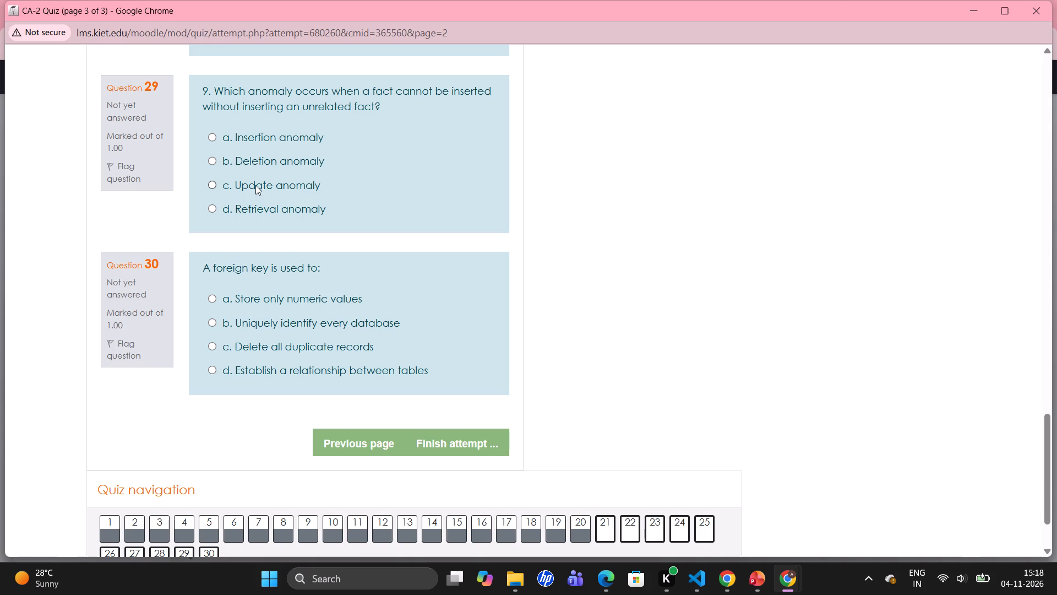
click(242, 143)
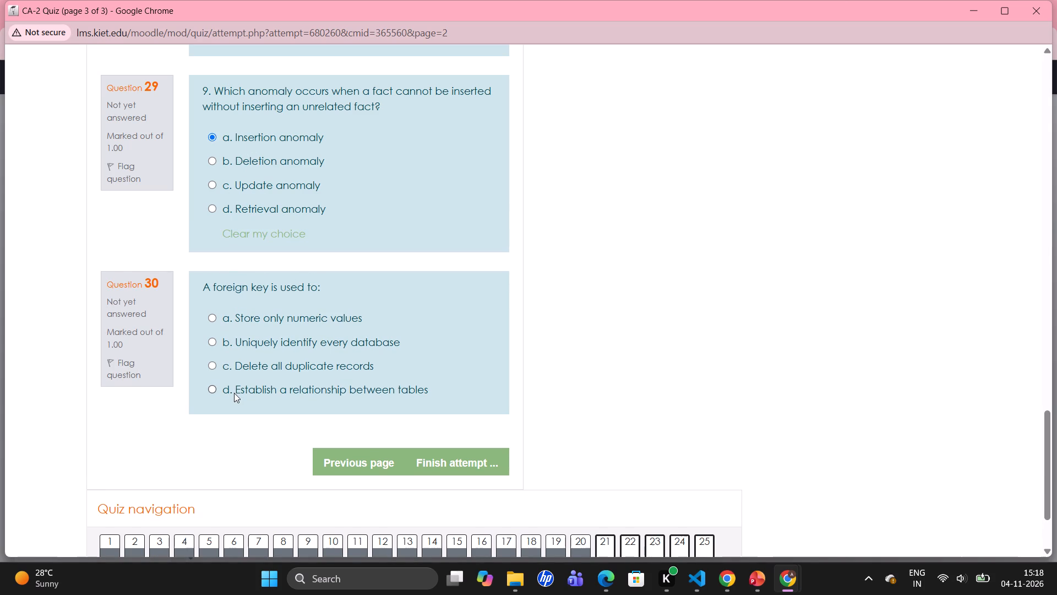
click(234, 393)
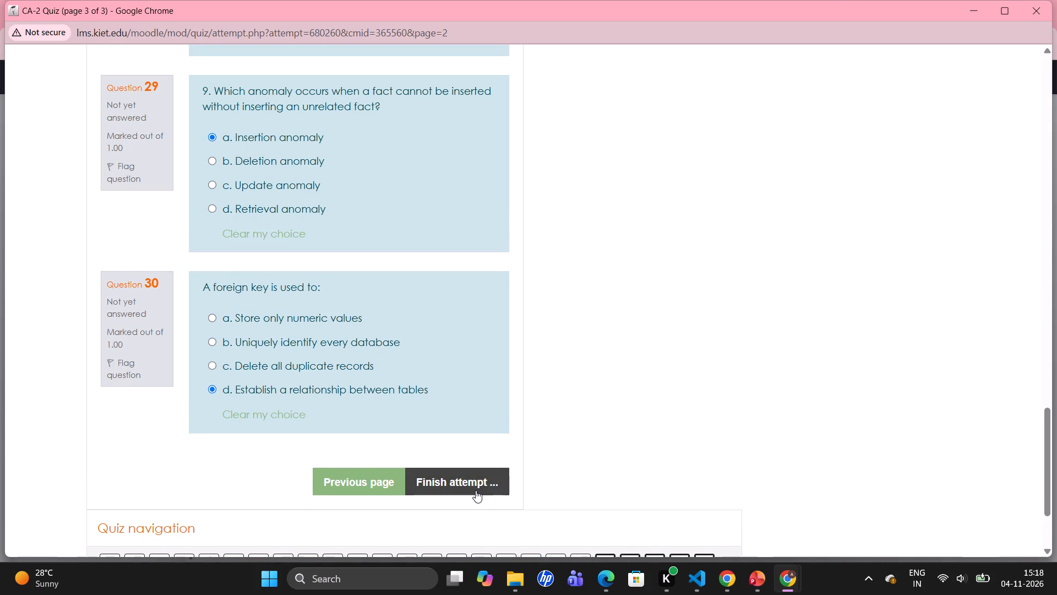
Finish the CA-2 Quiz attempt and submit all answers, confirming the final submission.
click(476, 490)
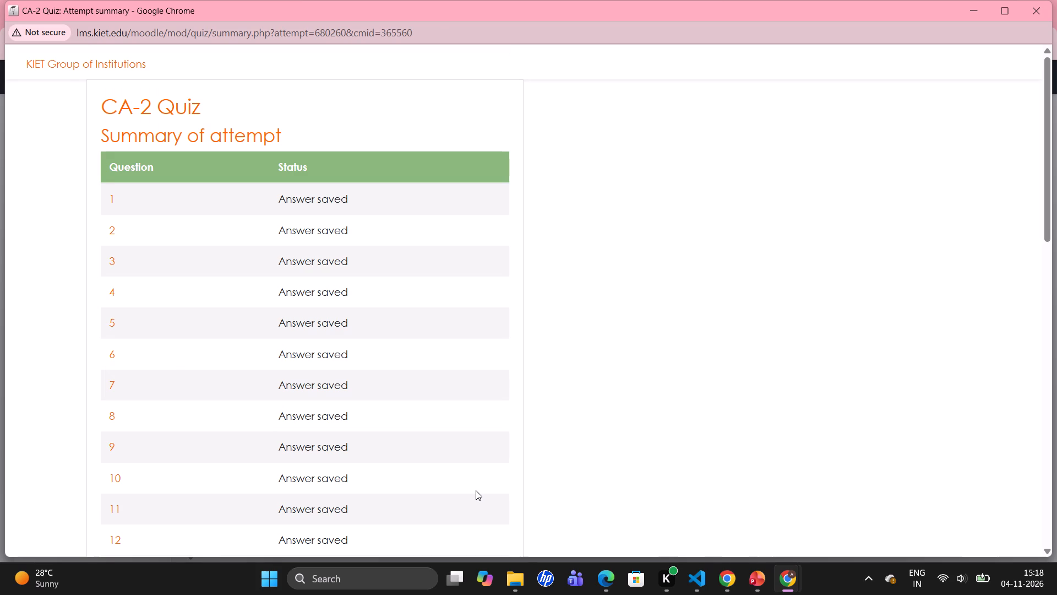
scroll(413, 388, down, 8)
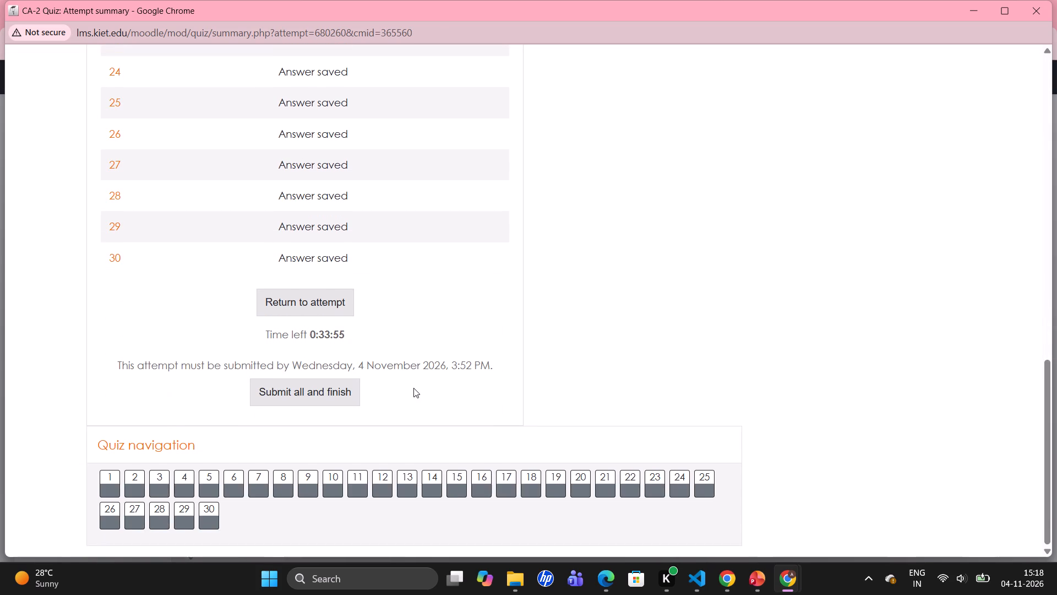
click(326, 388)
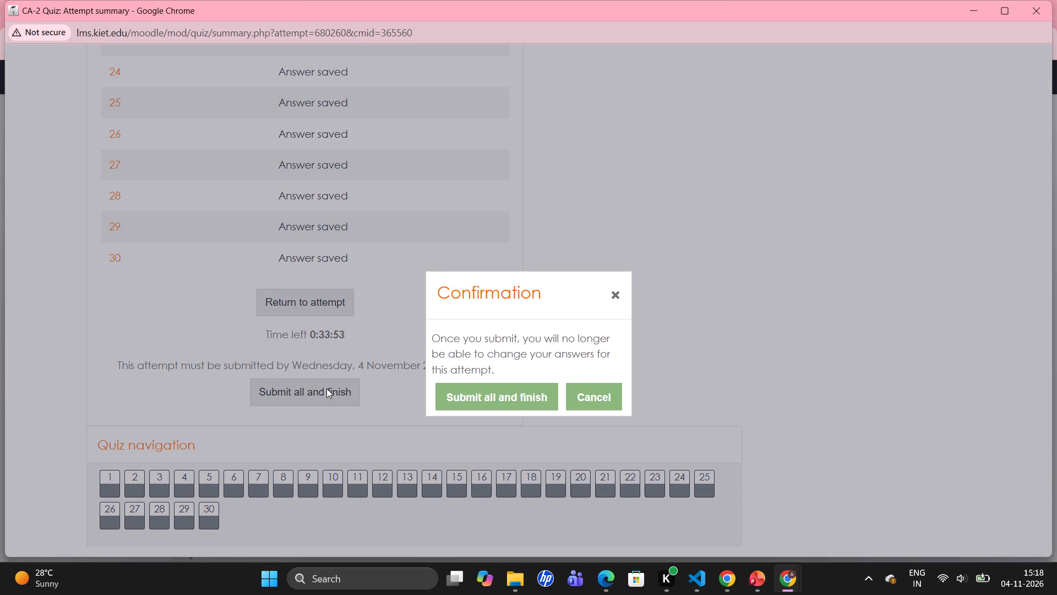
click(527, 390)
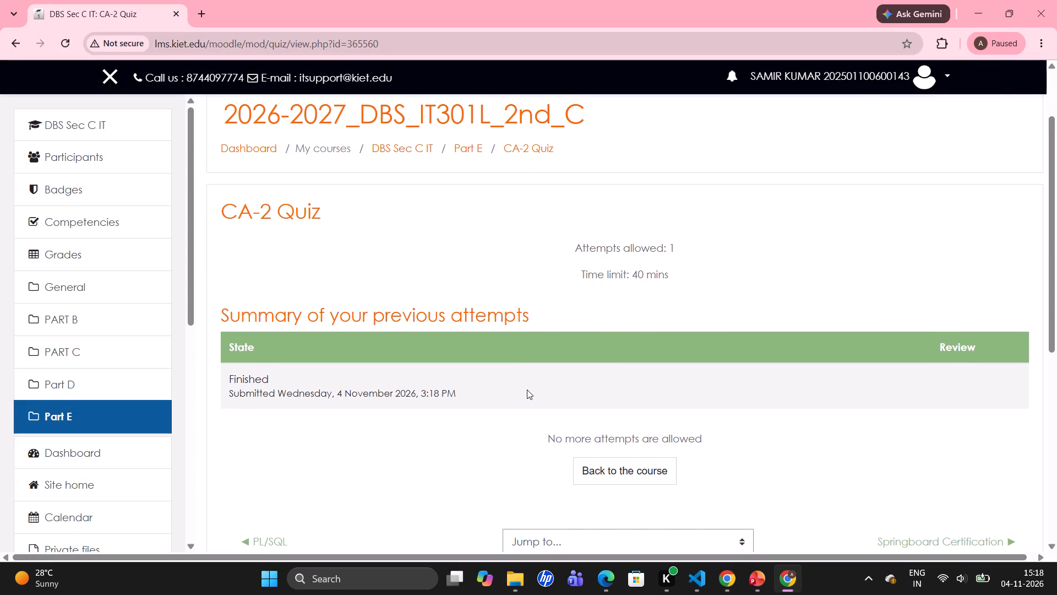
Return to the DBS course page and check the activities listed under Part D and Part E.
click(26, 38)
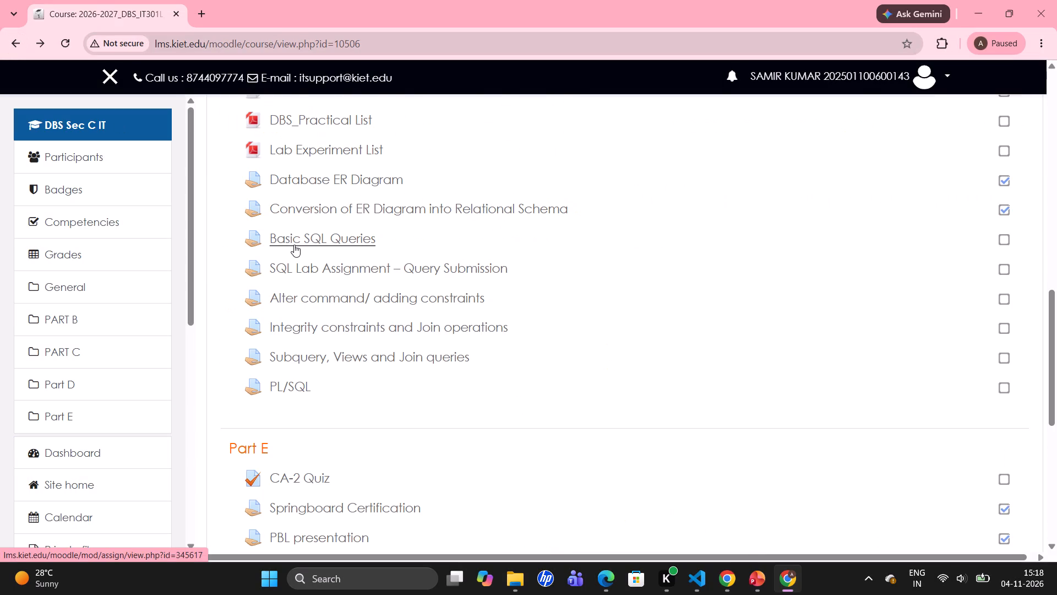
scroll(294, 245, down, 1)
scroll(294, 245, up, 1)
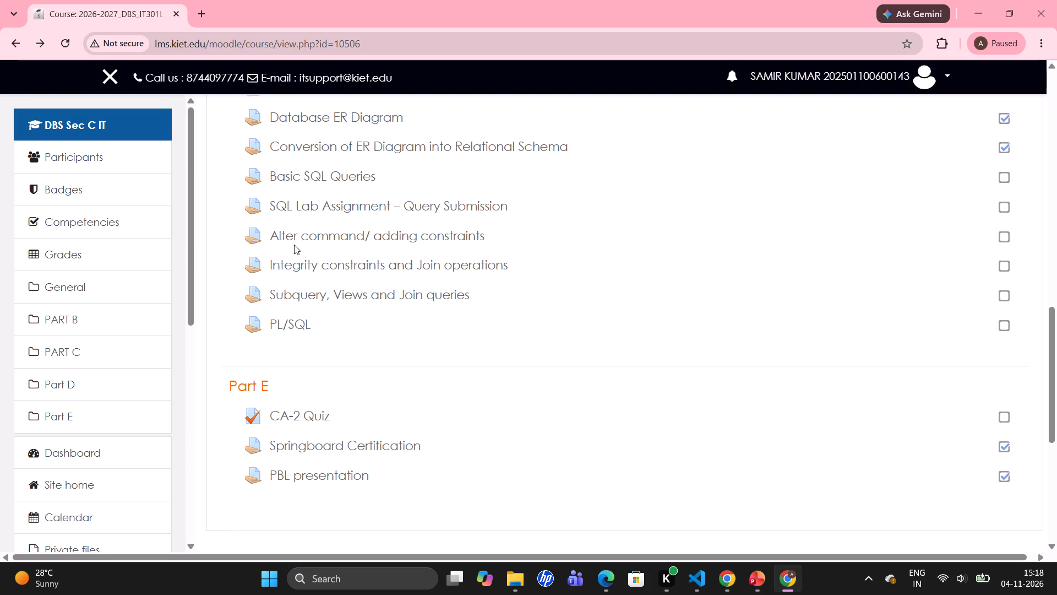
scroll(294, 245, up, 6)
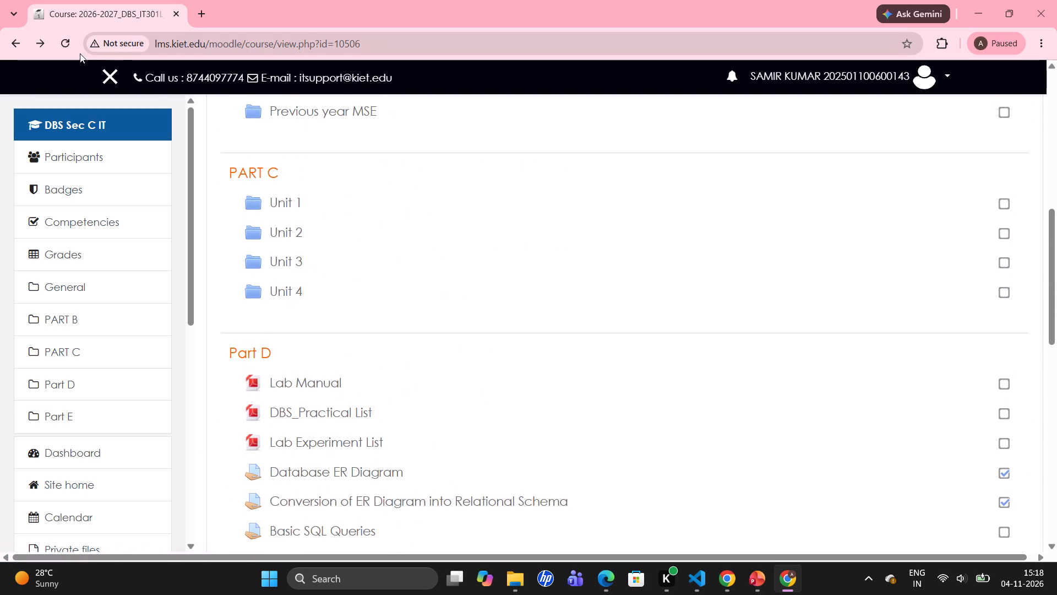
Open the 2026-27_OOPs-with-JAVA_CS336B_2nd_C course from the dashboard and look through its assignments and course file sections.
click(19, 41)
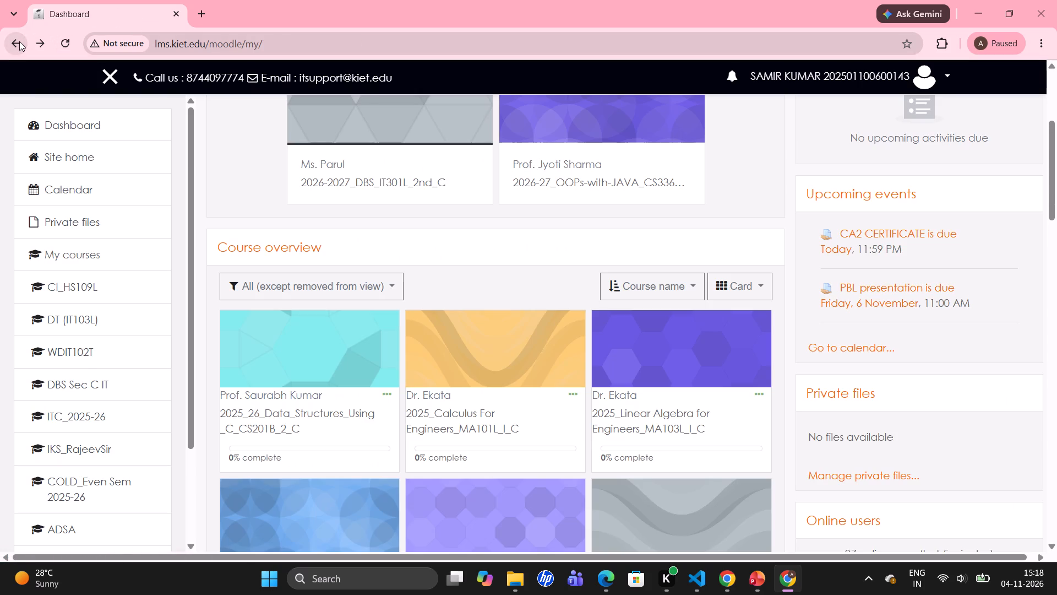
click(642, 115)
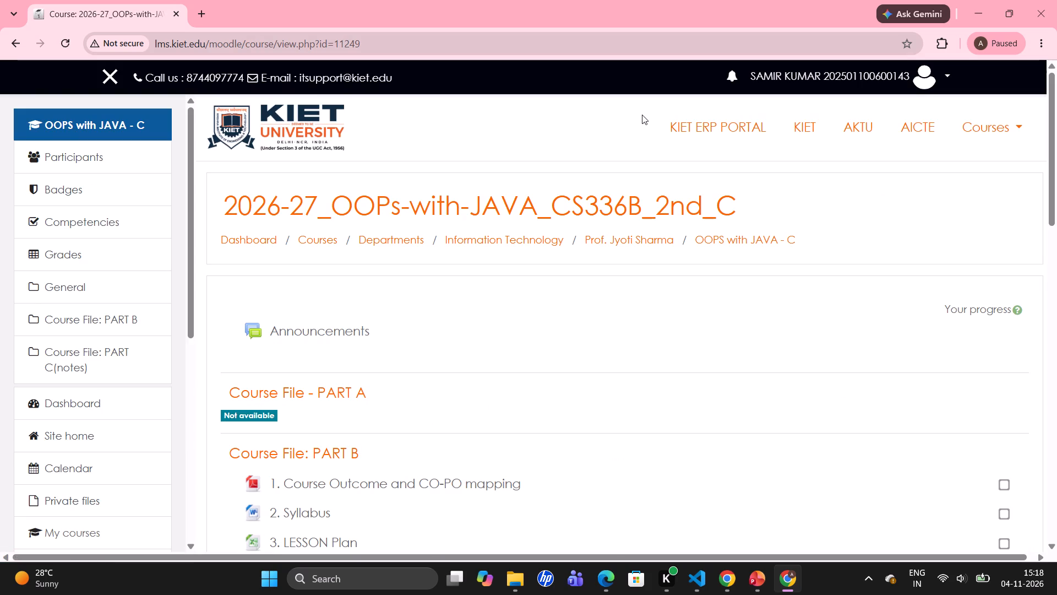
scroll(642, 115, down, 4)
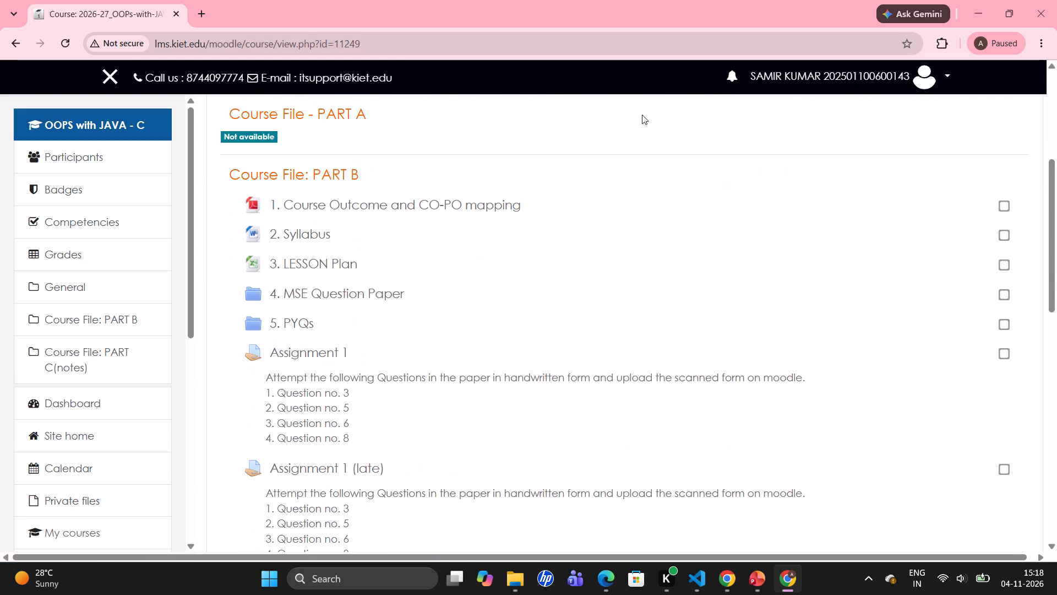
scroll(642, 115, down, 1)
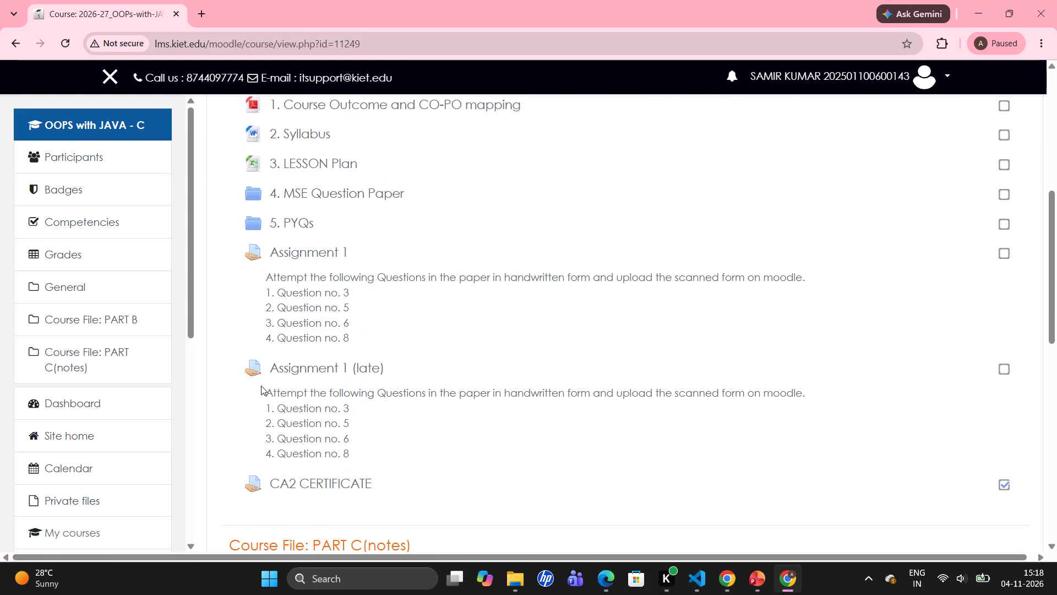
scroll(328, 421, down, 3)
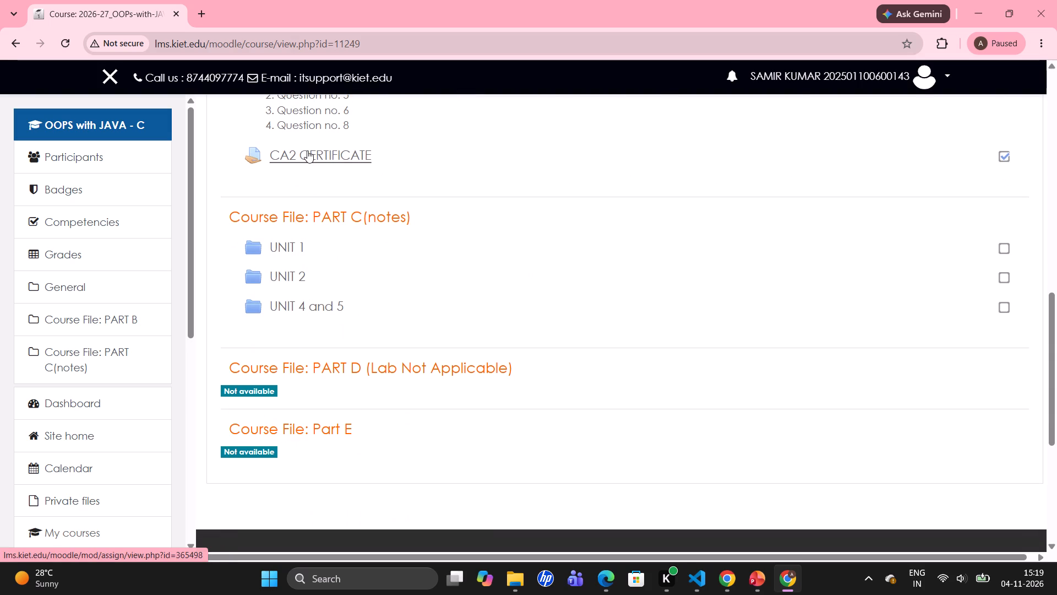
scroll(307, 150, up, 2)
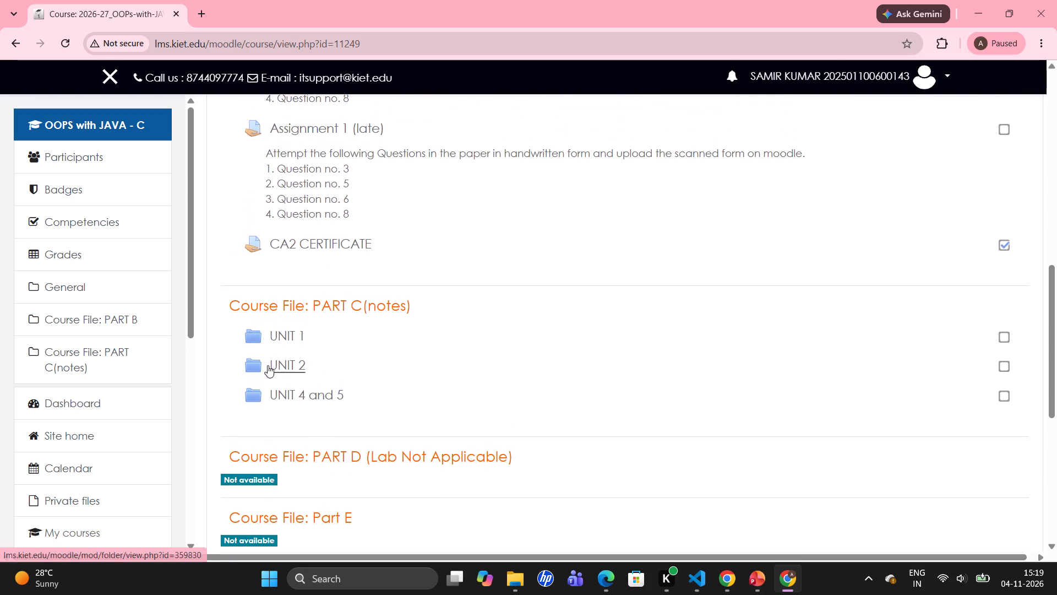
Open the UNIT 1 notes folder in PART C and try to download the whole folder as a ZIP into Documents.
click(275, 334)
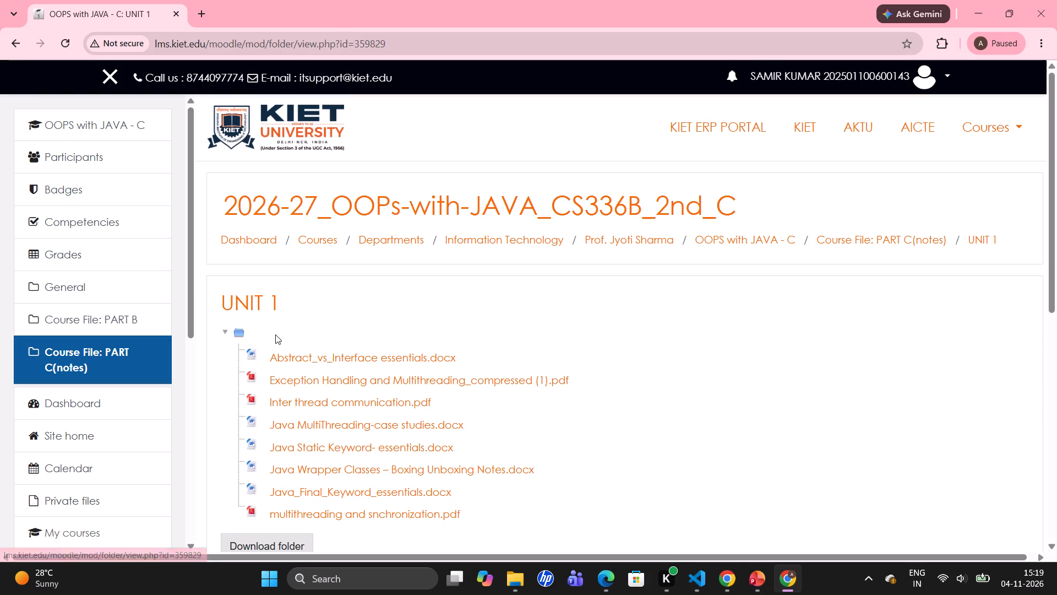
scroll(335, 382, down, 2)
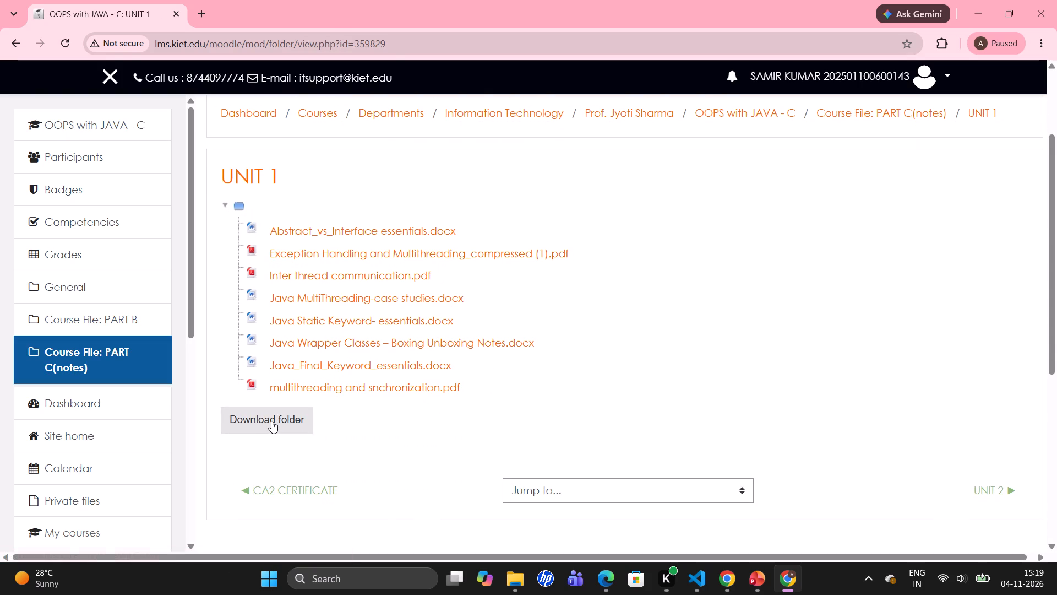
click(271, 421)
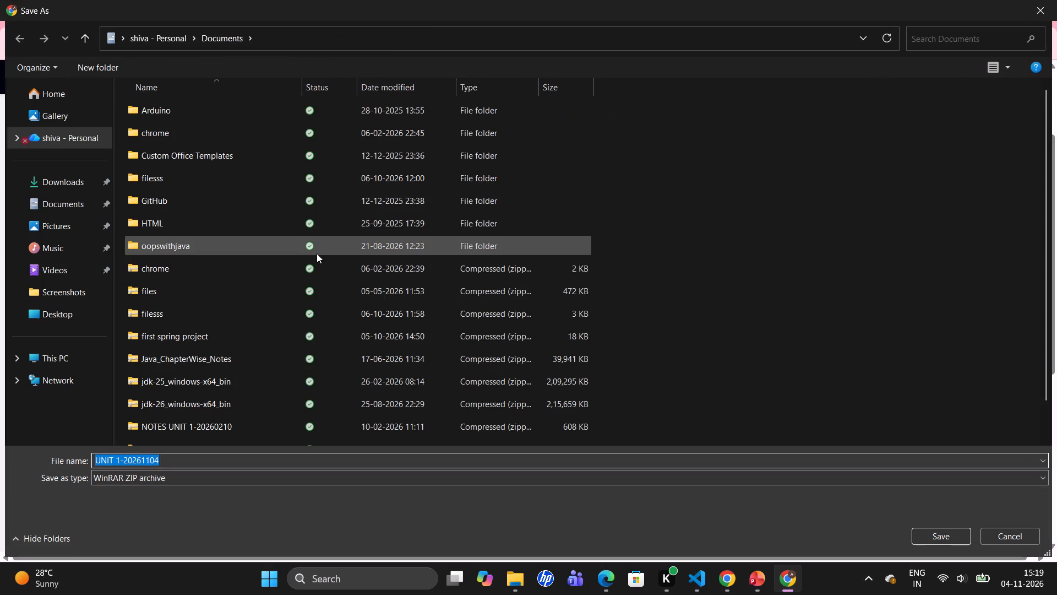
key(Return)
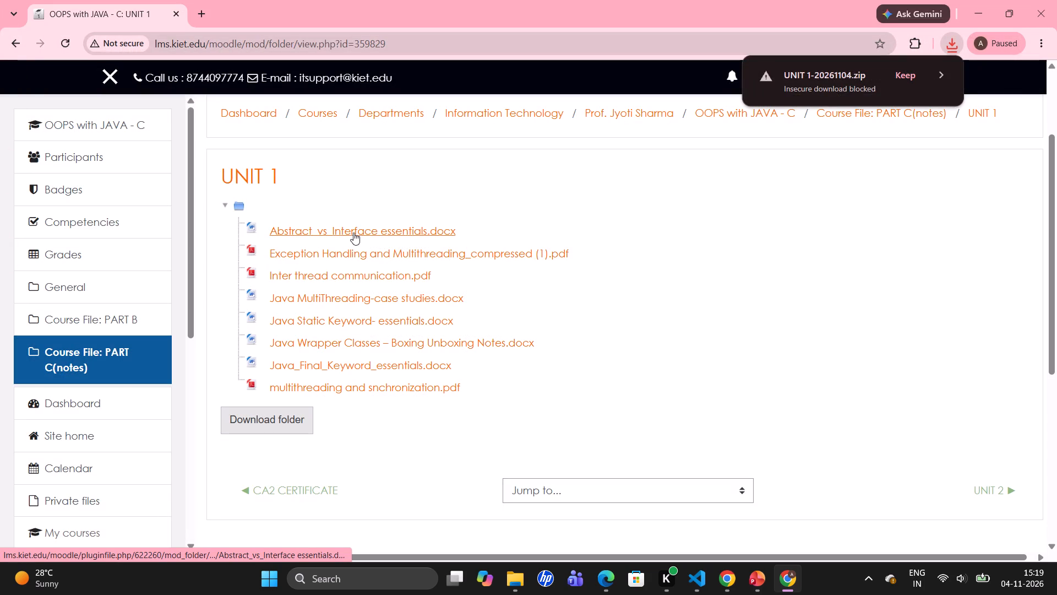
Download Abstract_vs_Interface essentials.docx from the UNIT 1 folder into Documents.
click(350, 235)
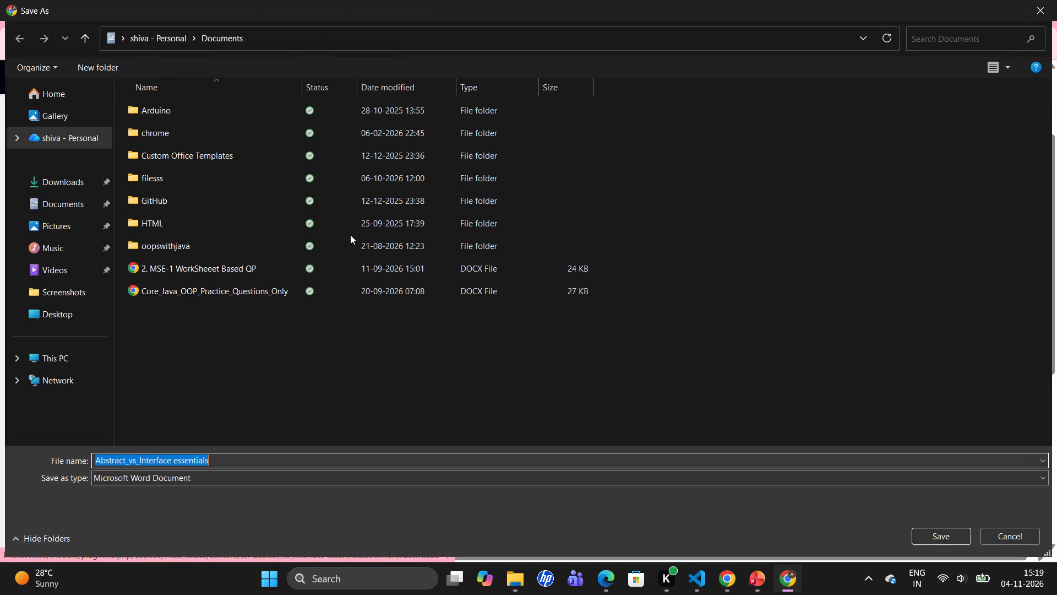
key(Return)
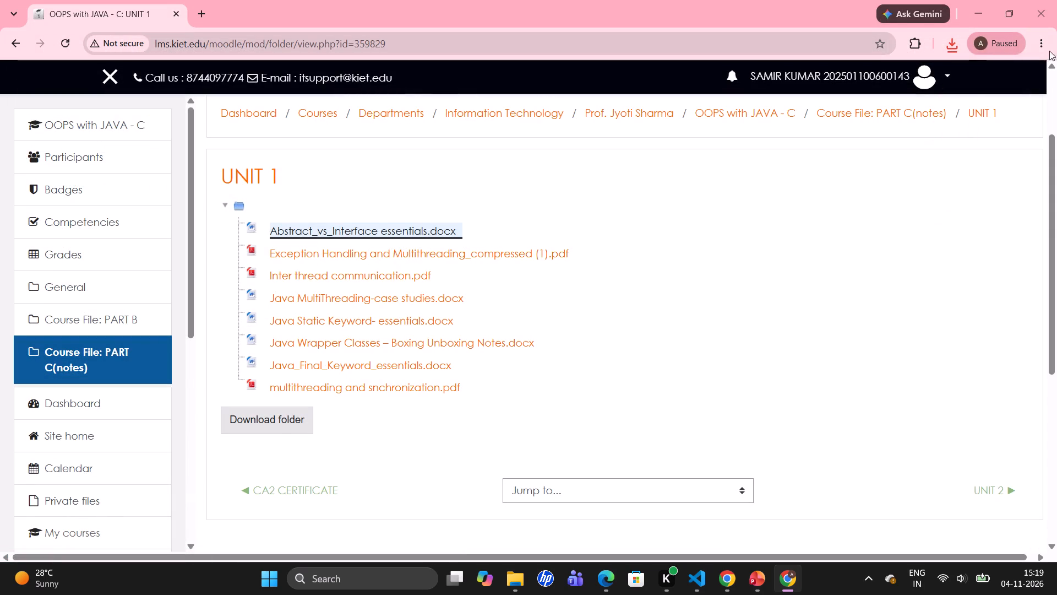
Log out of the student's Moodle account.
click(923, 90)
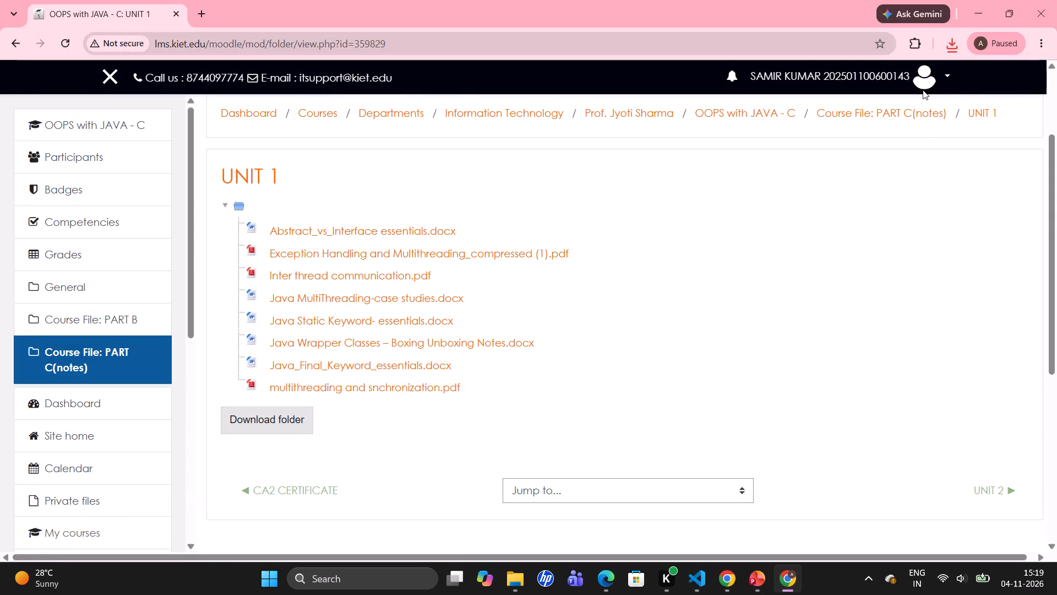
click(923, 89)
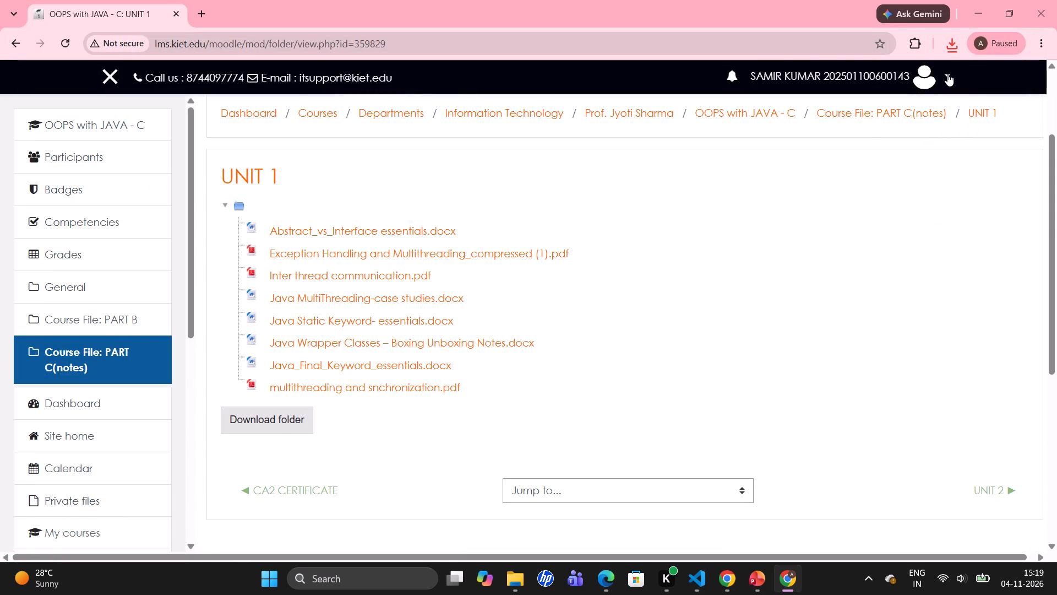
click(947, 73)
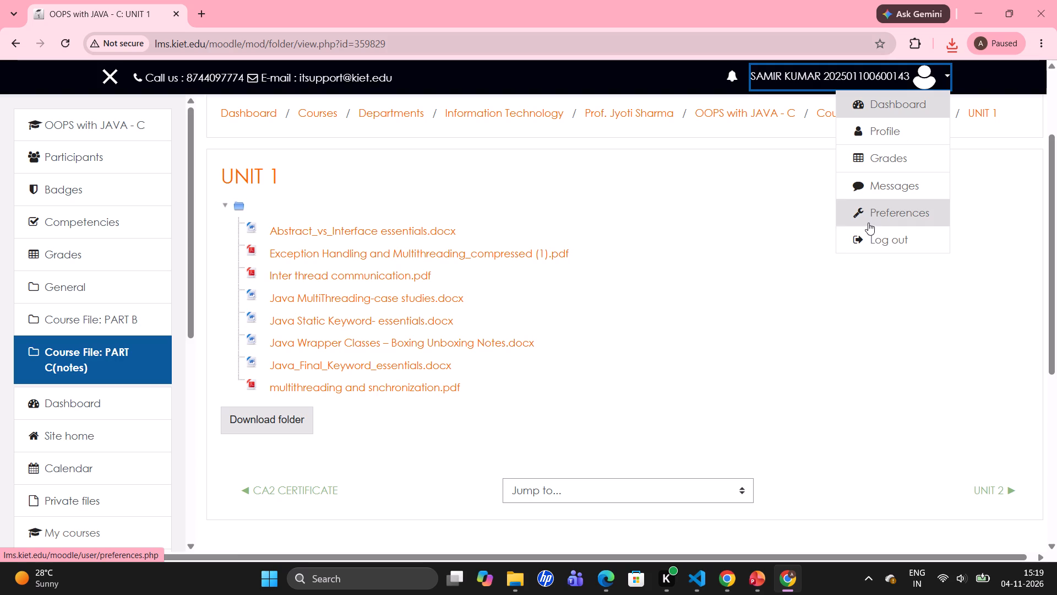
click(868, 230)
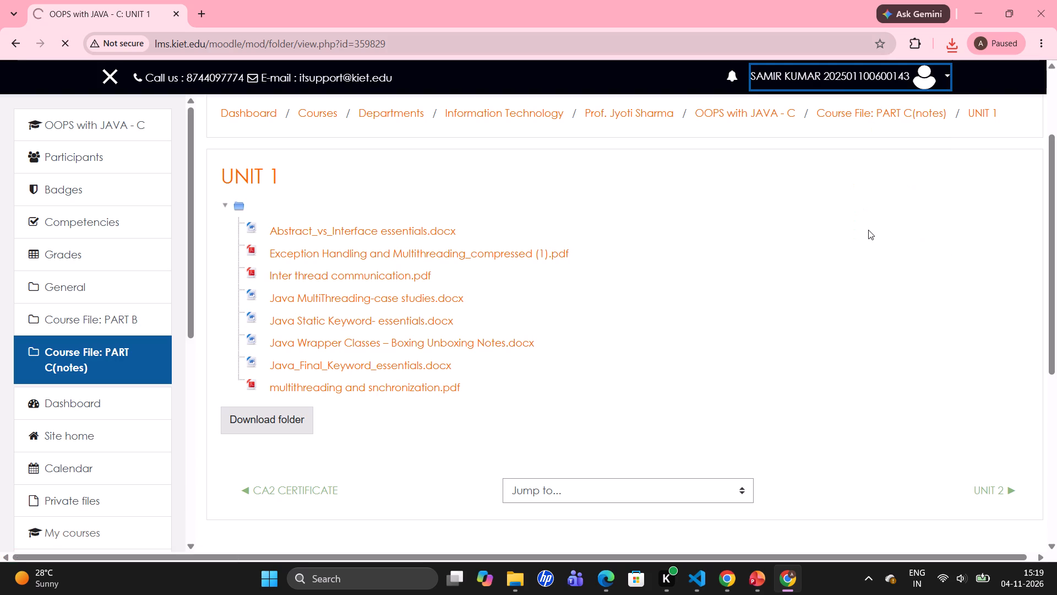